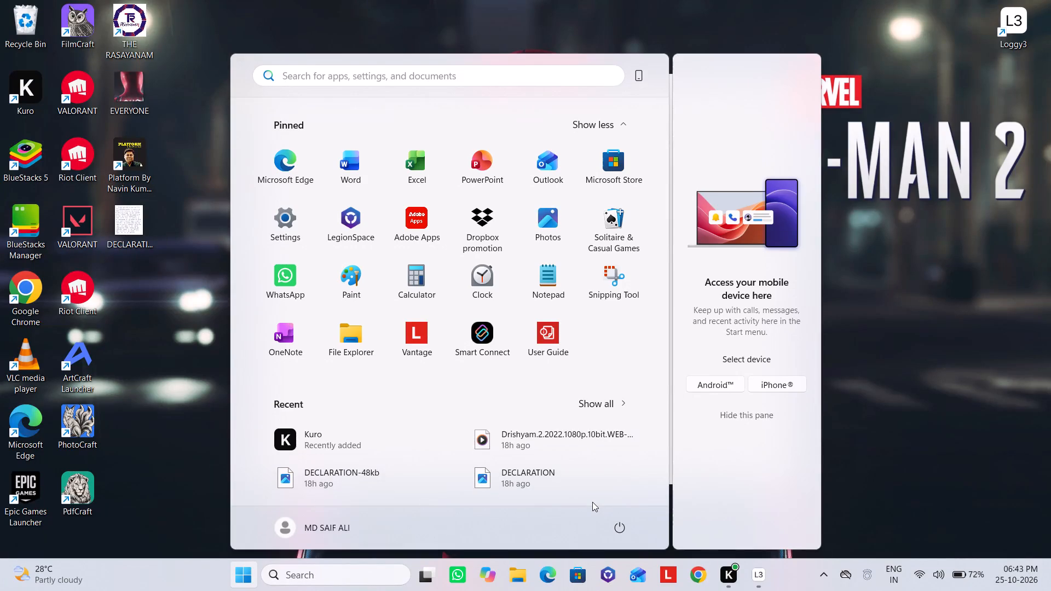
Launch Excel and create a new blank workbook.
text(ex)
key(Return)
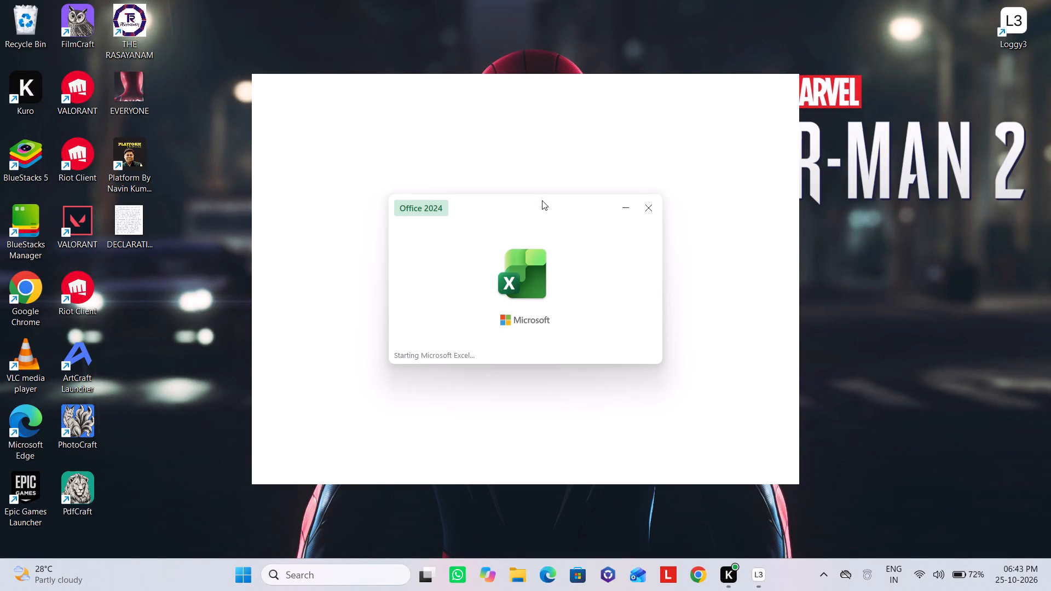
double_click(217, 132)
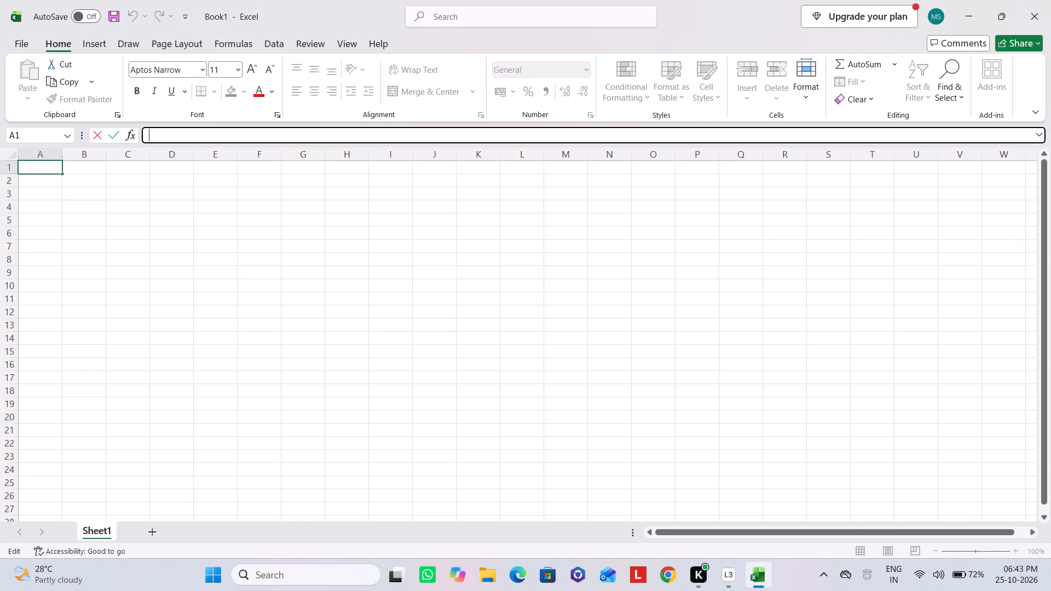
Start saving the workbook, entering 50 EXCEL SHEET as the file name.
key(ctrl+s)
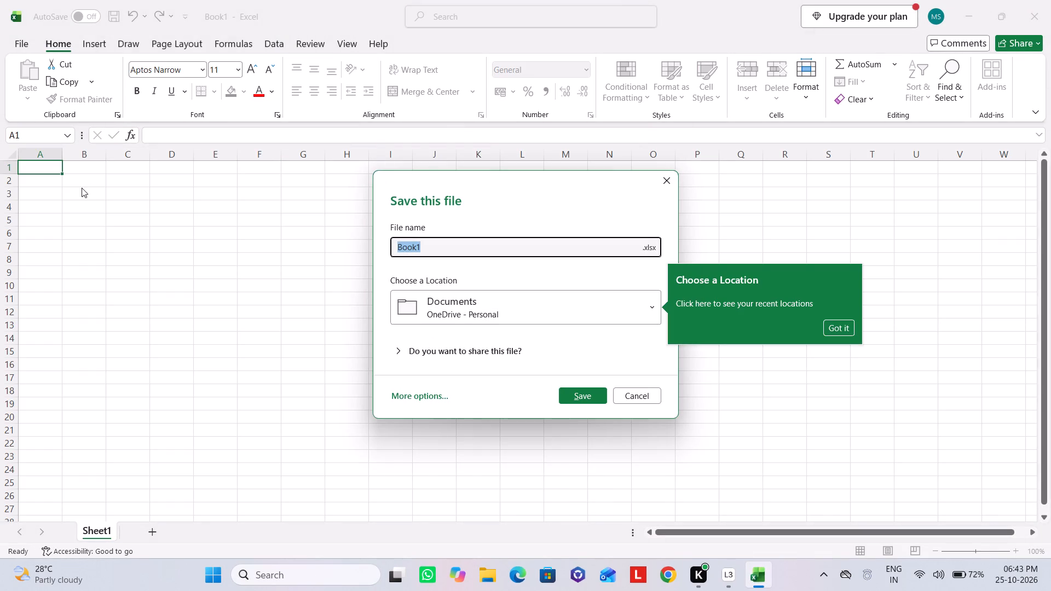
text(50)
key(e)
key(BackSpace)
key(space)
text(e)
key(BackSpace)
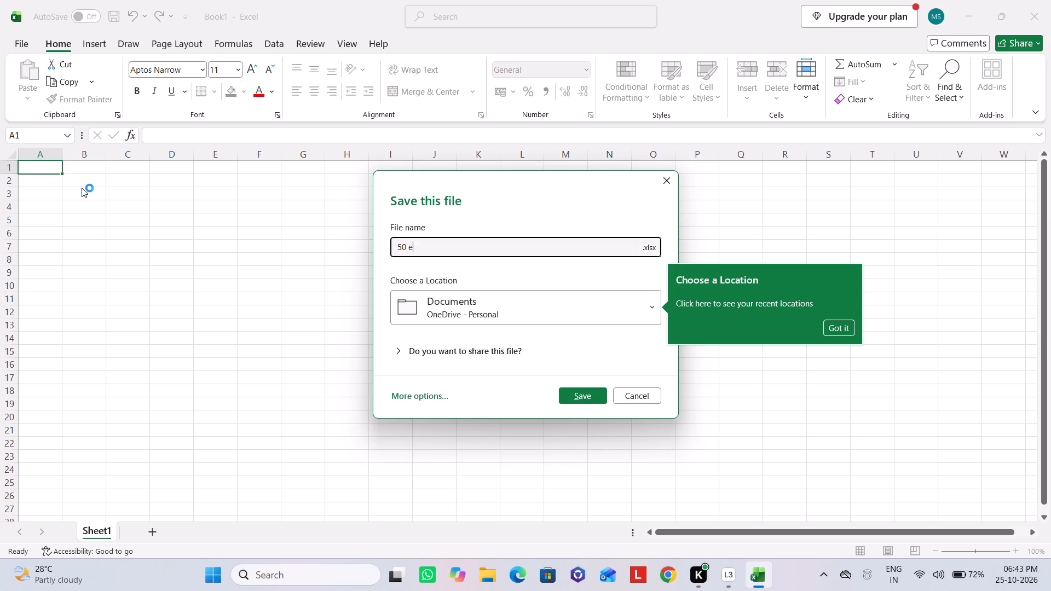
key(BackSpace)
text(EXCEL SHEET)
Choose the Desktop on This PC as the location and save the workbook as 50 ASSIGNMENT SHEET.
click(550, 312)
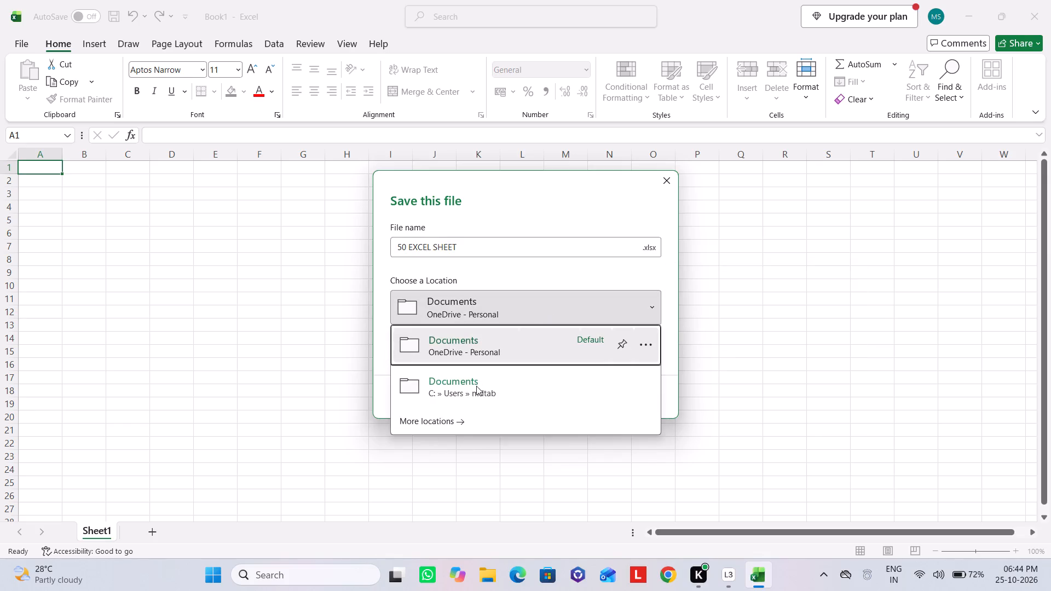
scroll(476, 385, down, 1)
click(451, 416)
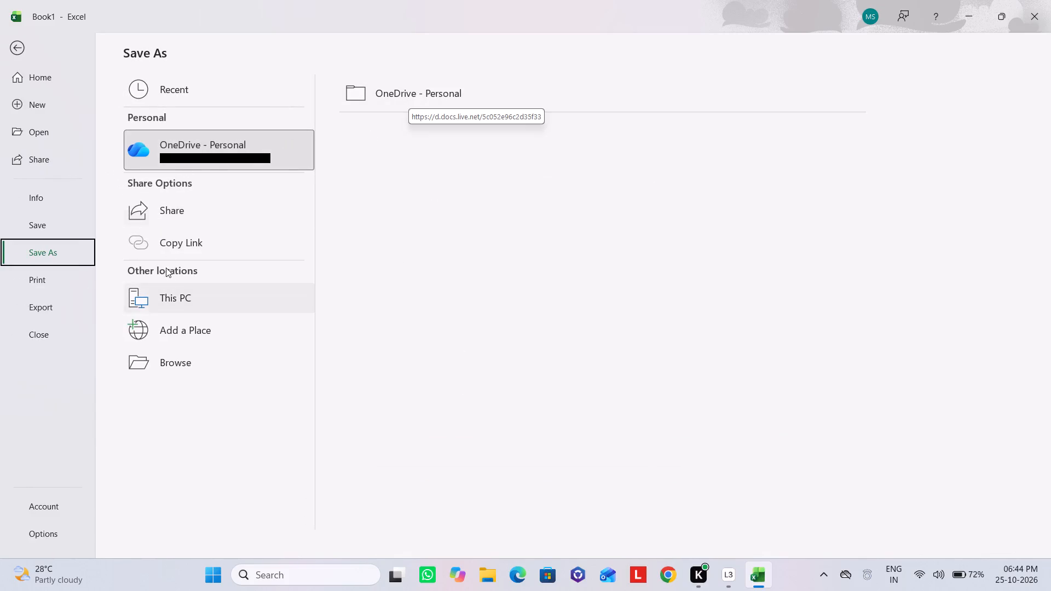
click(181, 303)
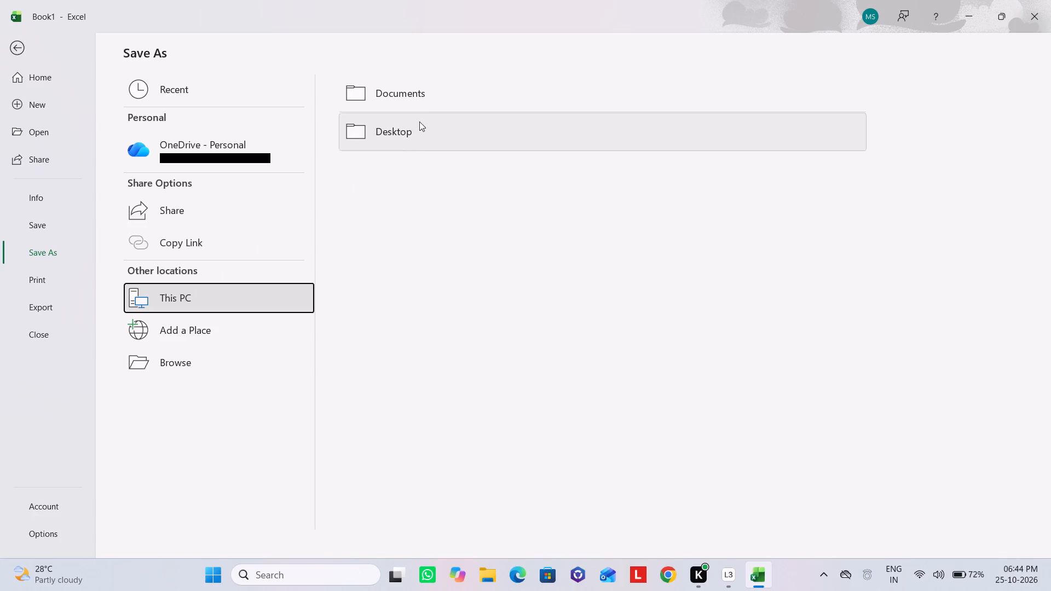
double_click(409, 131)
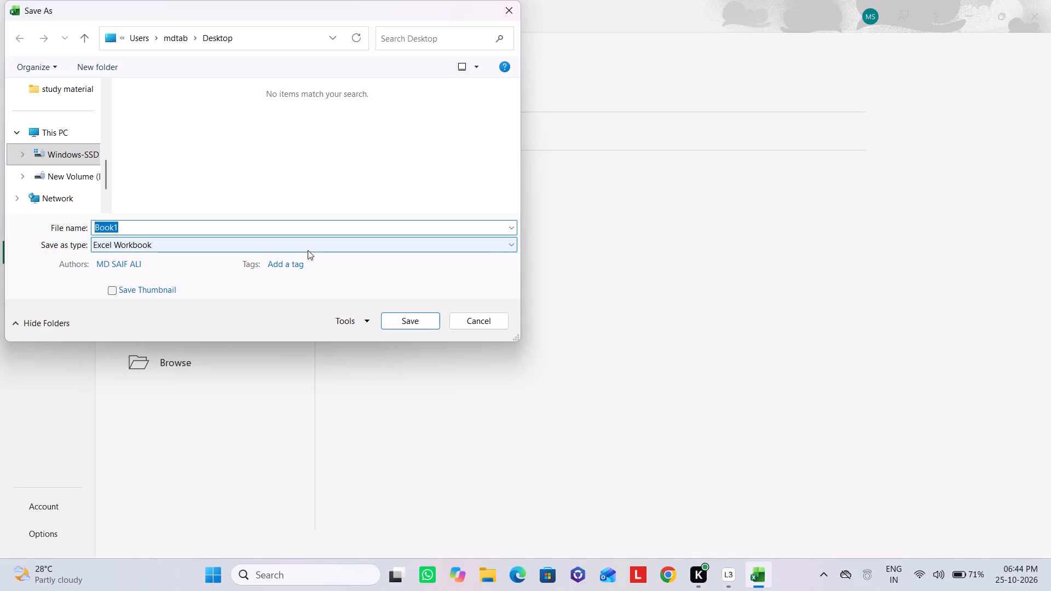
text(50 ASSIGN)
text(MENT SHEET)
key(Return)
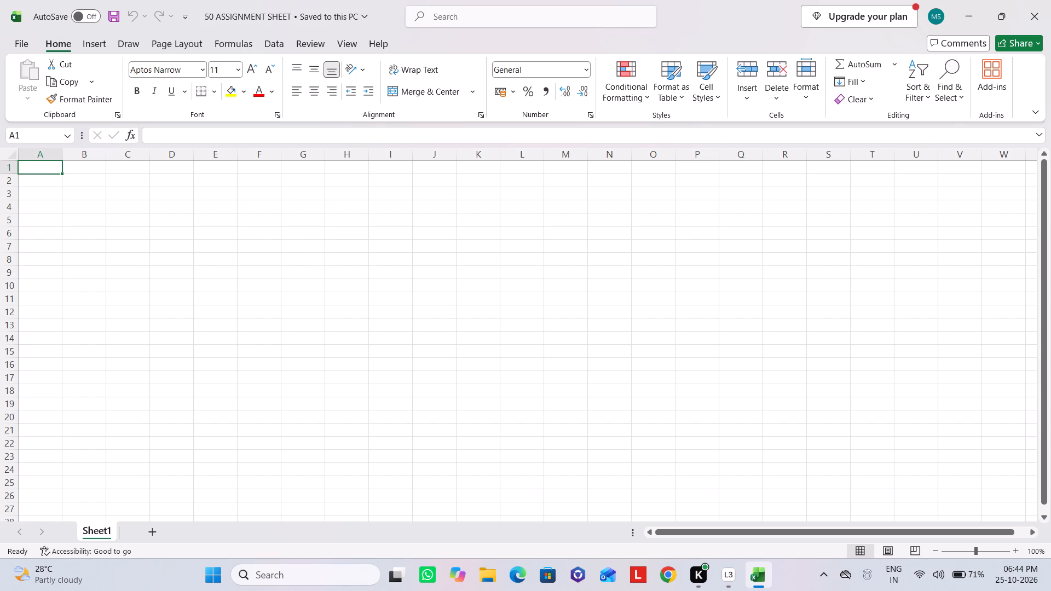
Merge and center cells A1 to H1 for the sheet title.
drag(61, 169, 194, 170)
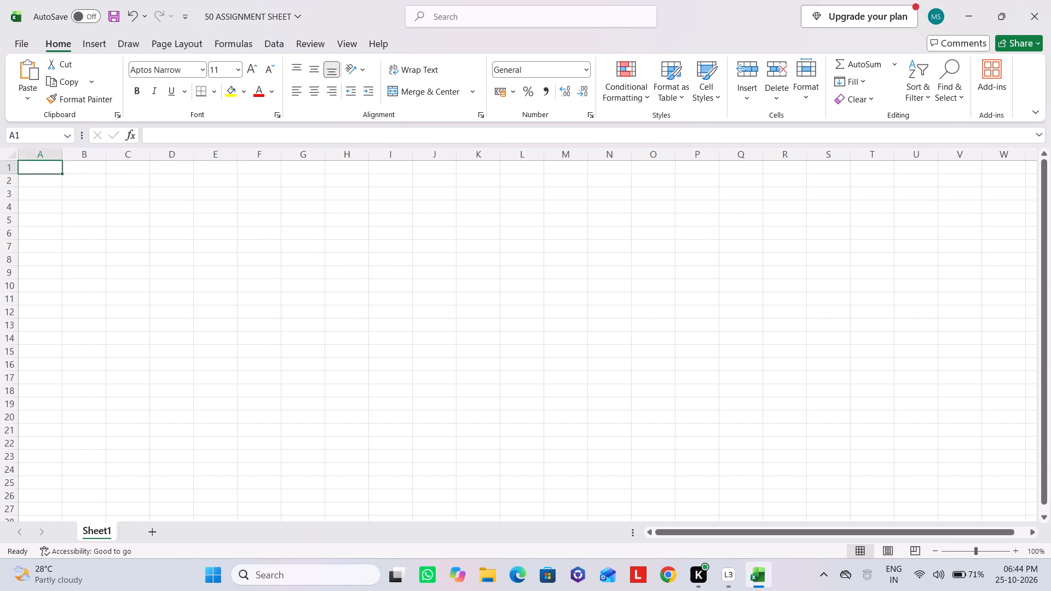
click(30, 170)
drag(46, 169, 334, 170)
click(426, 82)
click(425, 90)
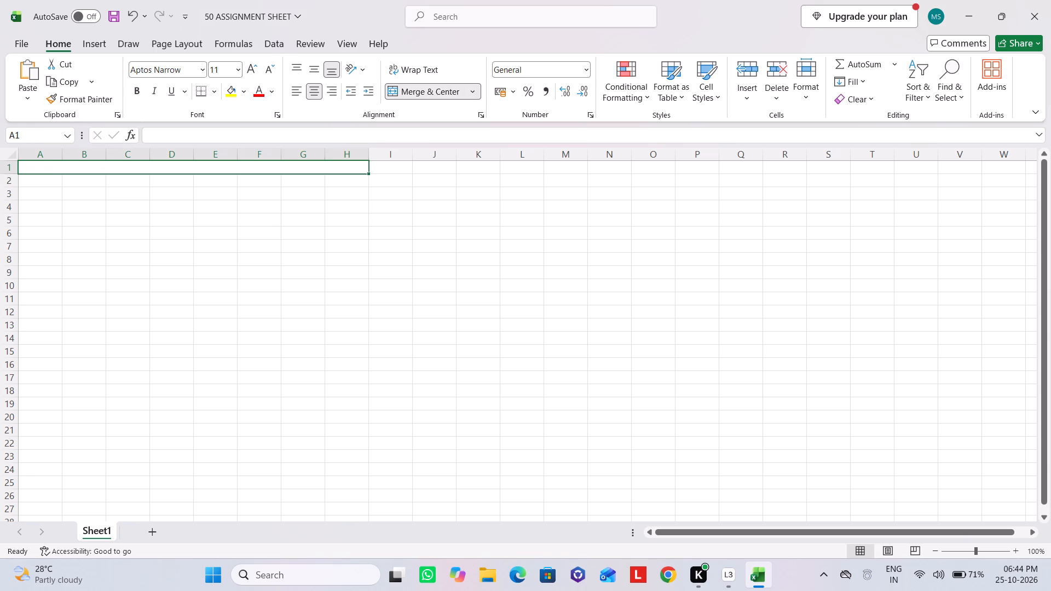
Enter the title "50 MS EXCEL ASSIGNMENTS PDF FOR PRATICE FREE DOWNLOAD" in the merged cell of row 1.
double_click(172, 169)
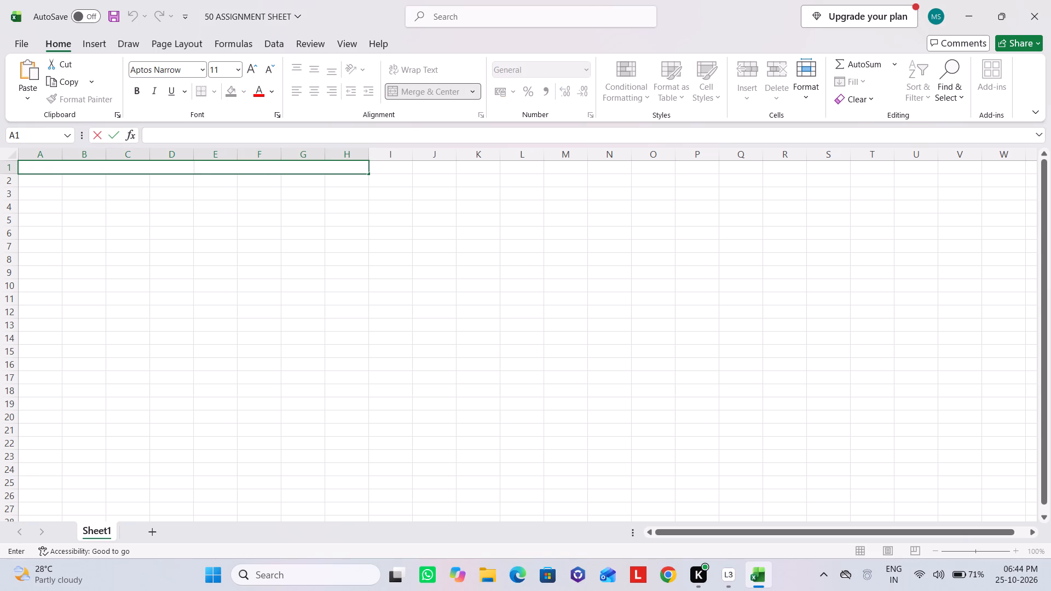
text(50)
key(space)
text(ms)
key(BackSpace)
text(MS EXCEL)
key(space)
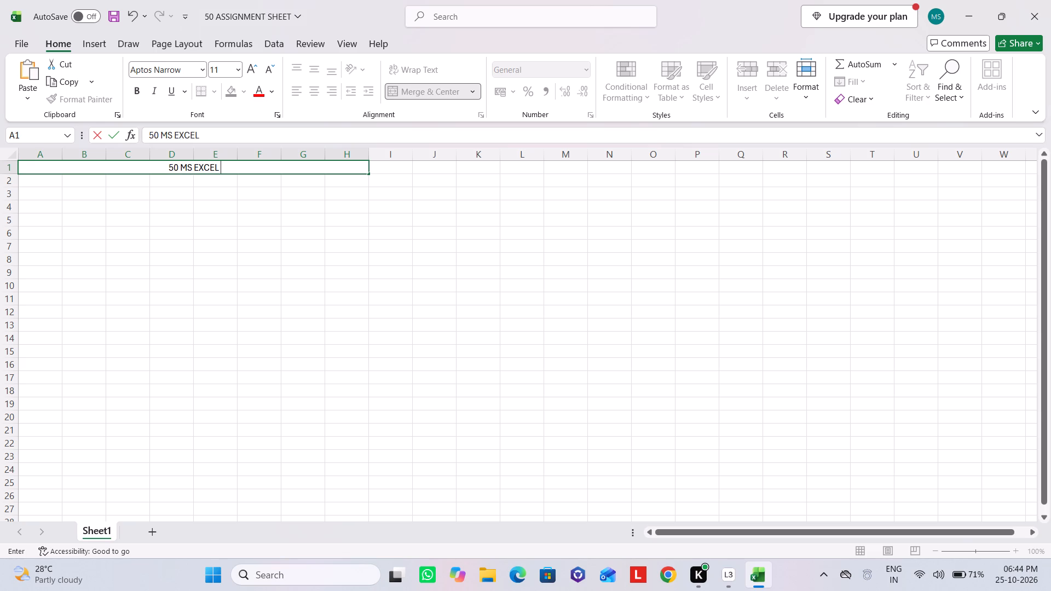
text(ASSIGNMENTS)
key(space)
text(O)
key(BackSpace)
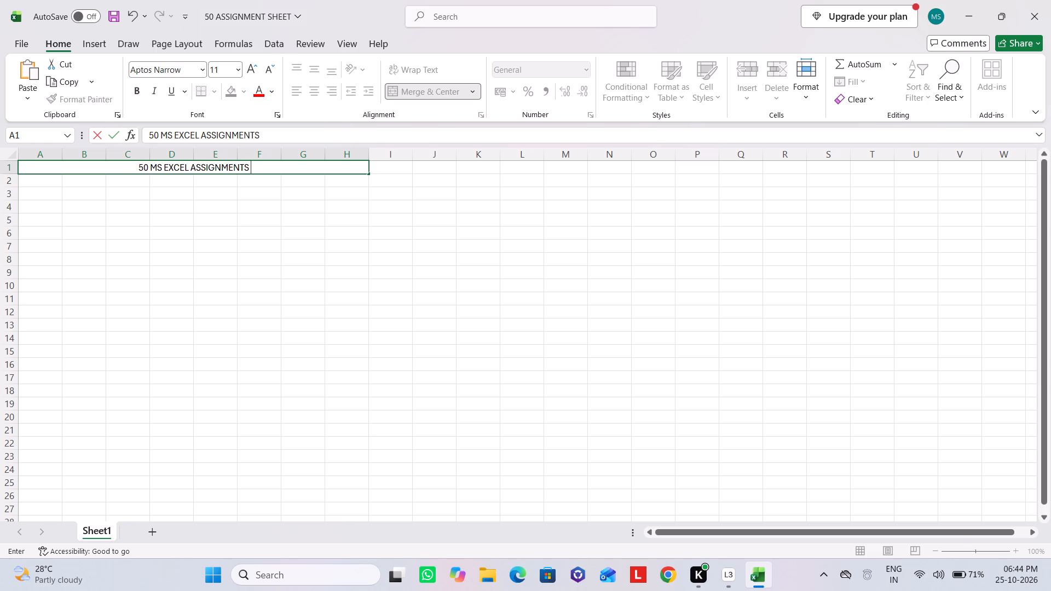
text(PDF FOR)
key(space)
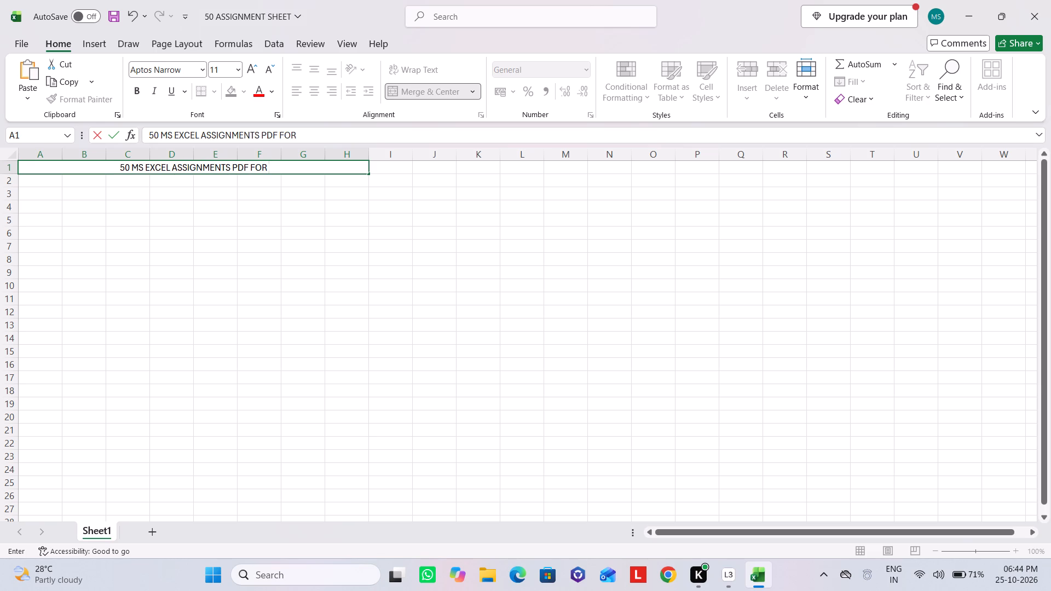
text(PRATICE)
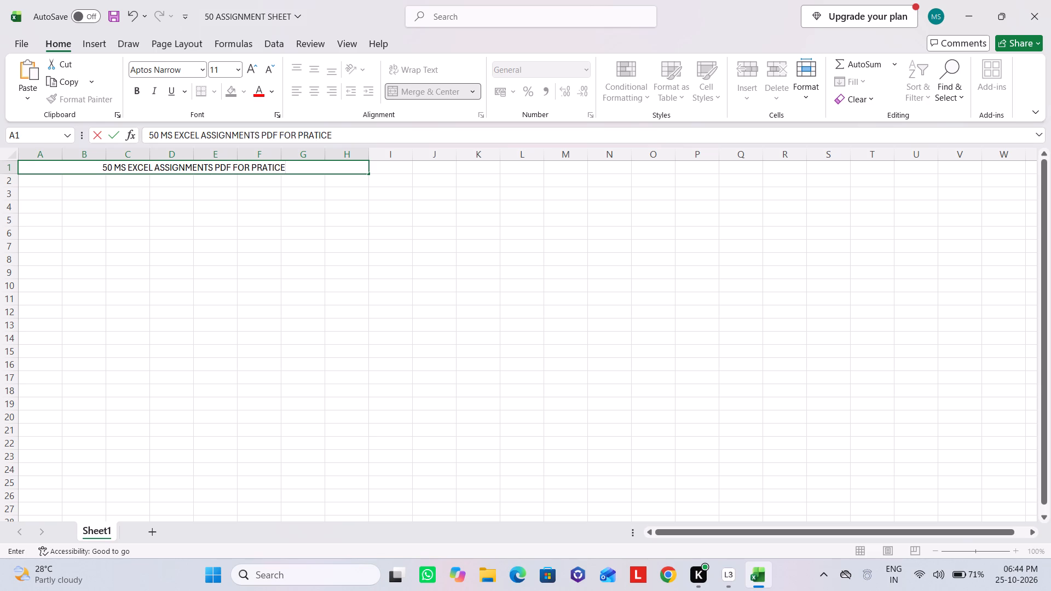
key(space)
text(FREE DOWNLOAD)
key(space)
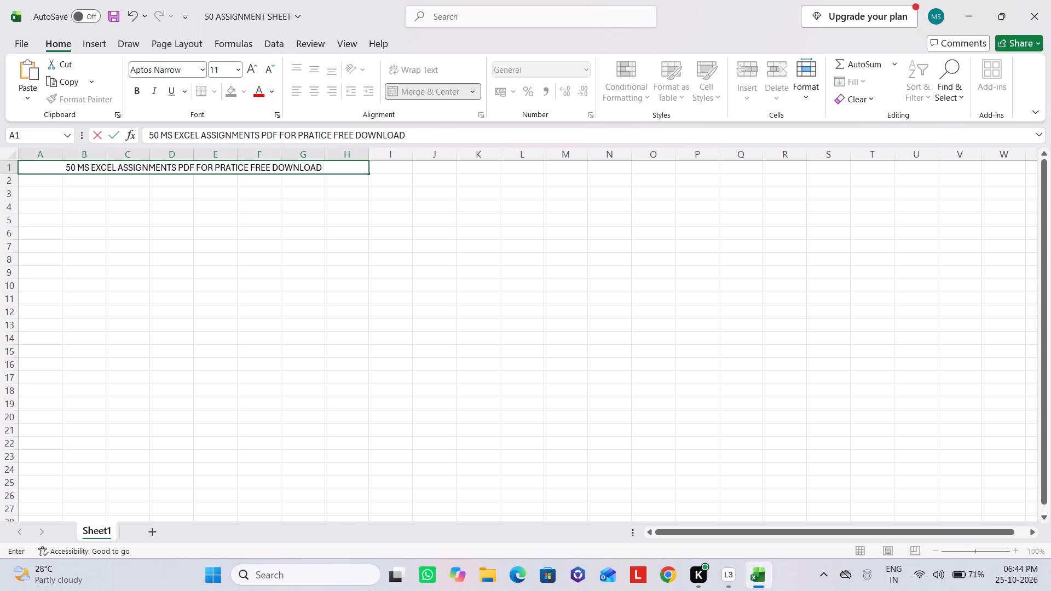
key(Return)
key(Return)
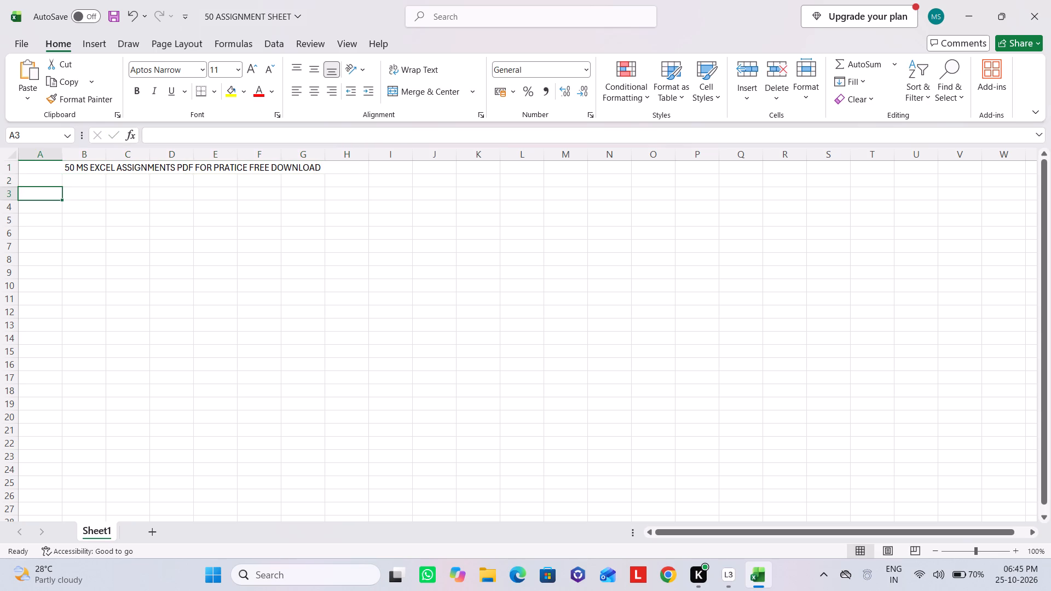
Make the title in row 1 bold.
click(276, 164)
click(138, 87)
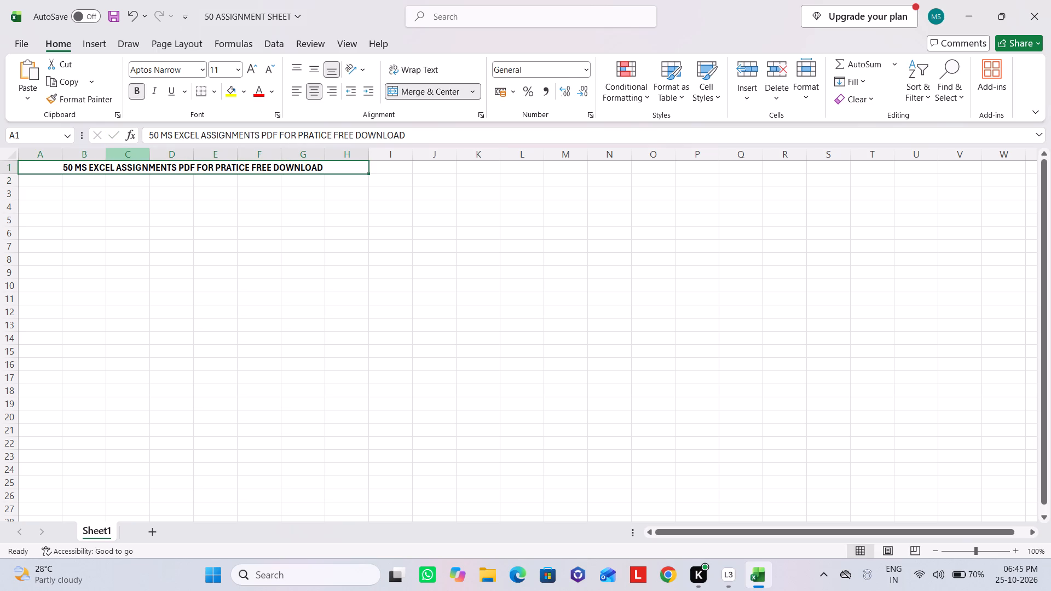
Merge and center cells A3 to J3.
click(34, 188)
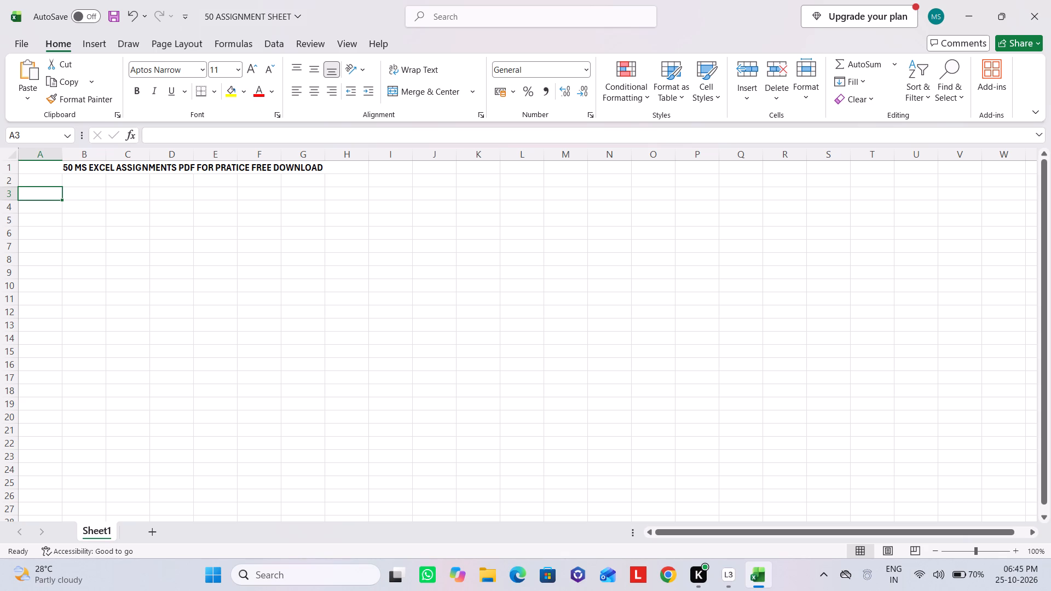
key(shift+Right)
key(shift+Right)
key(shift+Right)
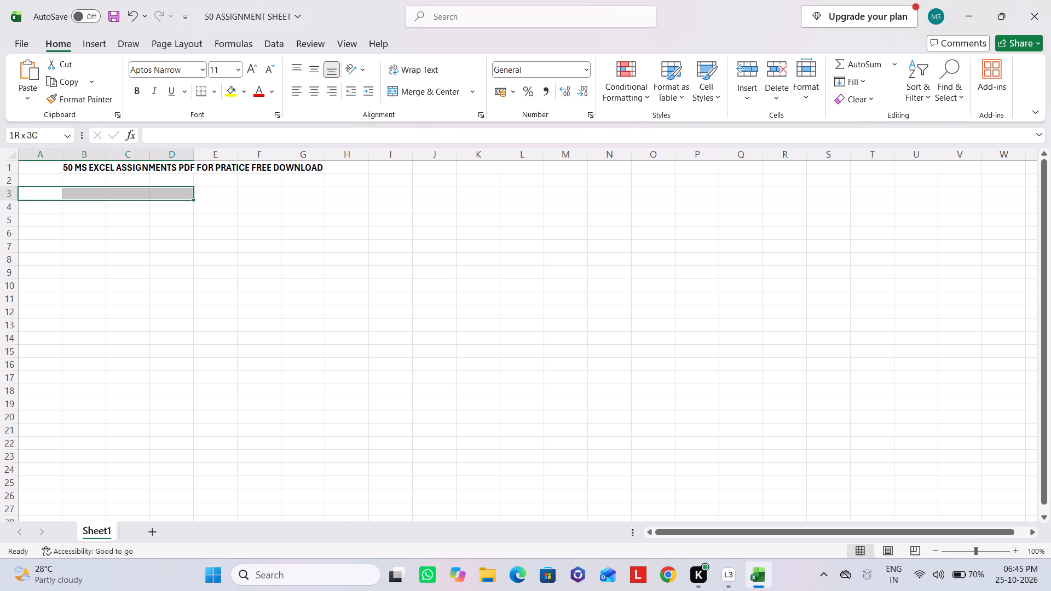
key(shift+Right)
key(shift+Right)
key(shift+Right)
key(shift+Right)
key(shift+Right)
key(shift+Right)
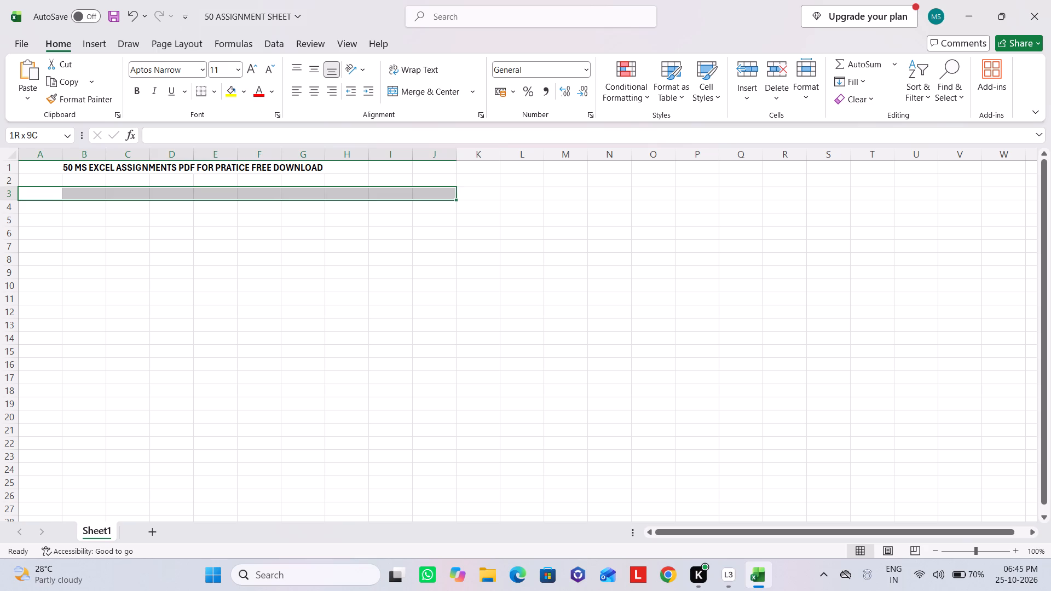
click(415, 92)
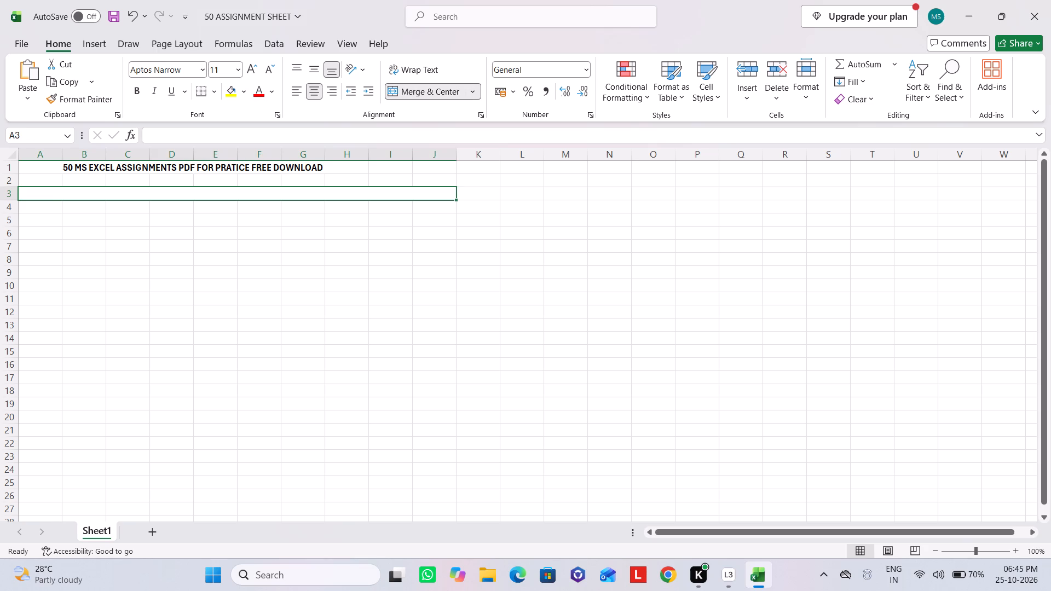
Merge and center cells A4 to J4.
key(Down)
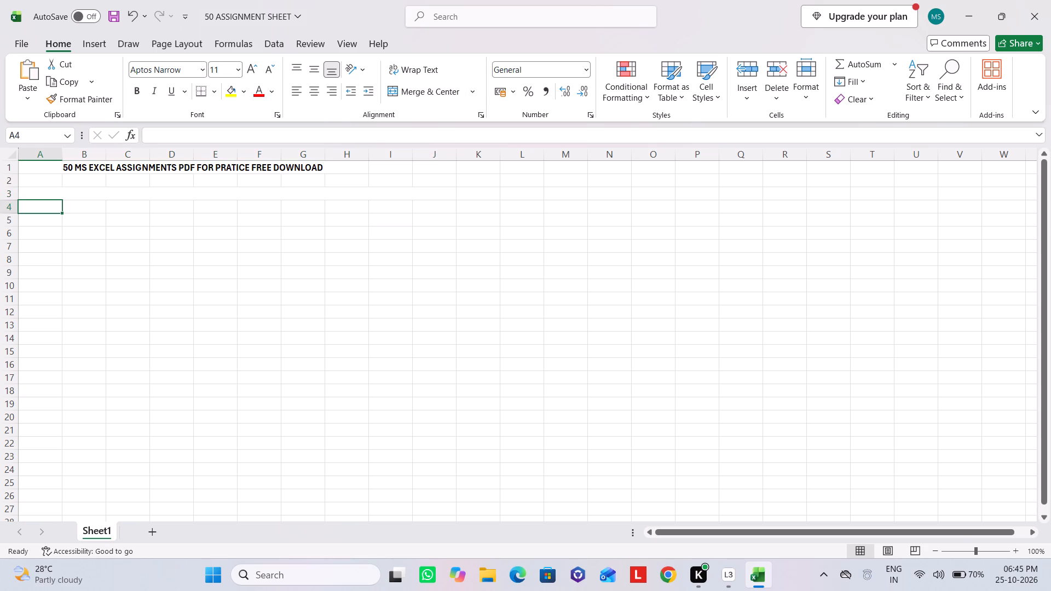
key(shift+Right)
key(shift+Right)
key(shift+Right)
key(shift+Right)
key(shift+Right)
key(shift+Right)
key(shift+Right)
key(shift+Right)
key(shift+Right)
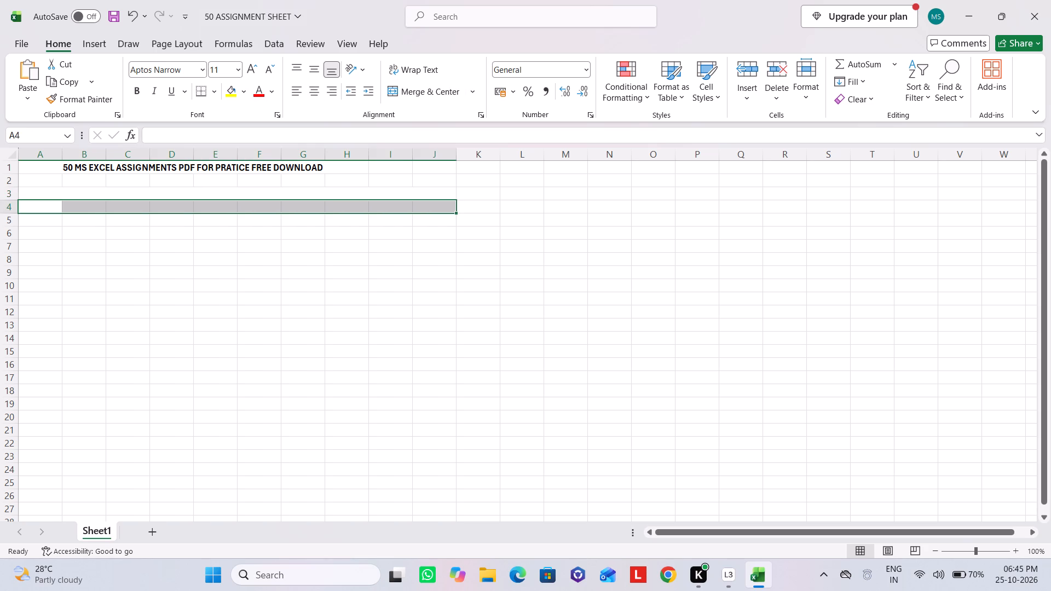
click(417, 96)
Enter the heading "ASSIGNMENT - 1" in the merged cell of row 3.
click(278, 188)
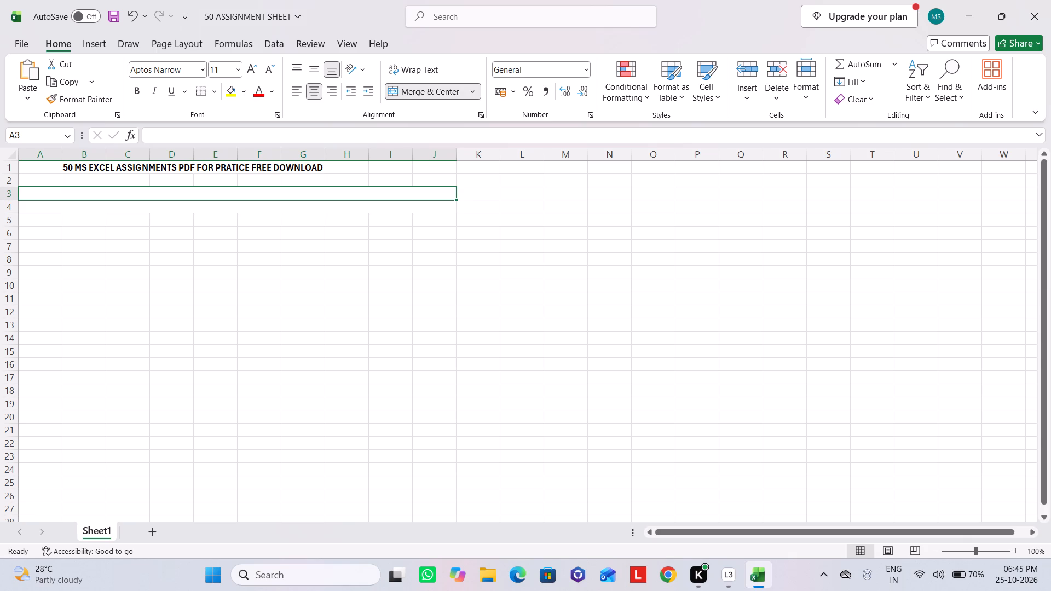
text(ASSIGNMENT)
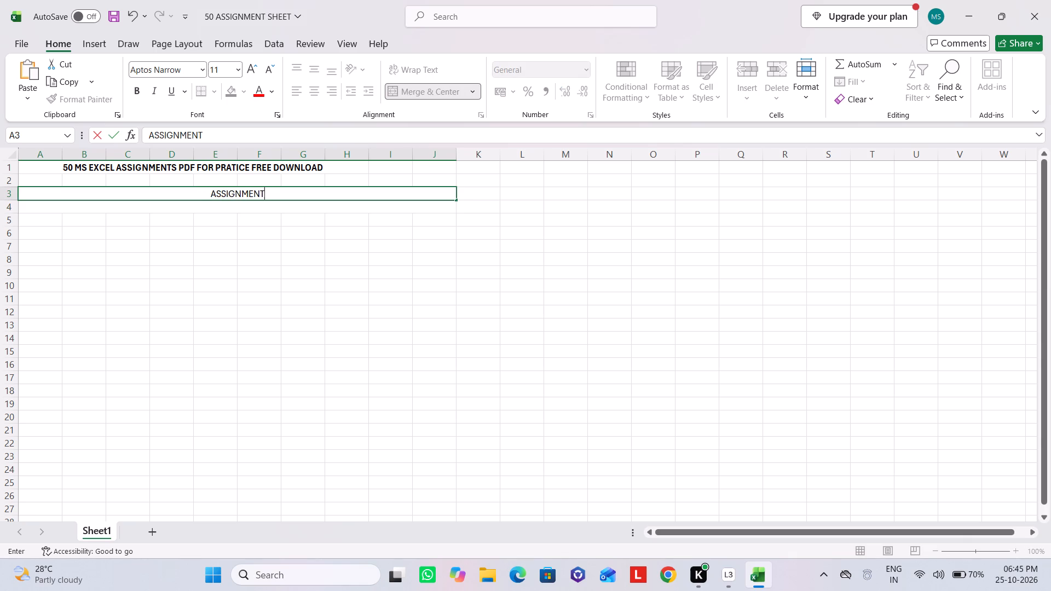
key(space)
text(- 1)
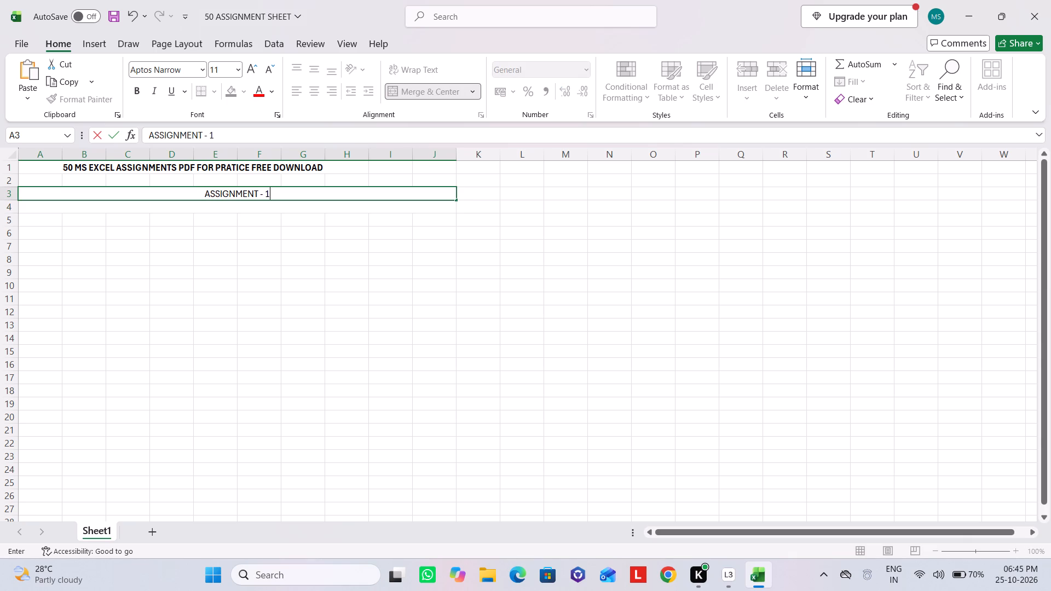
key(Down)
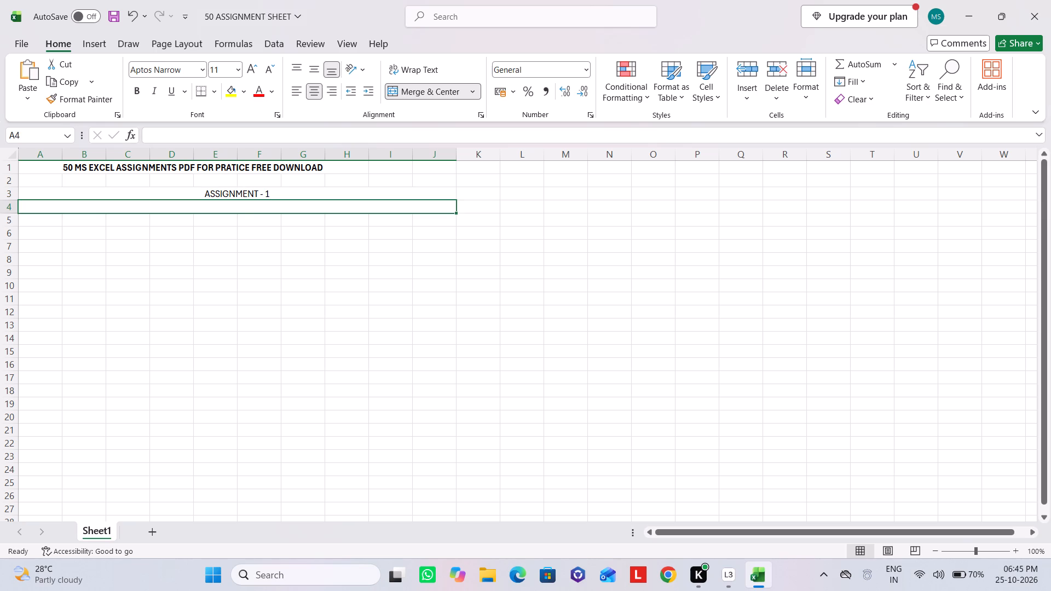
Enter the subtitle "USE OF FORMULAS SUM, AVERAGE, IF, COUNT, COUNTA, COUNTIF & SUMIF" in the merged cell of row 4.
text(USE OF)
key(space)
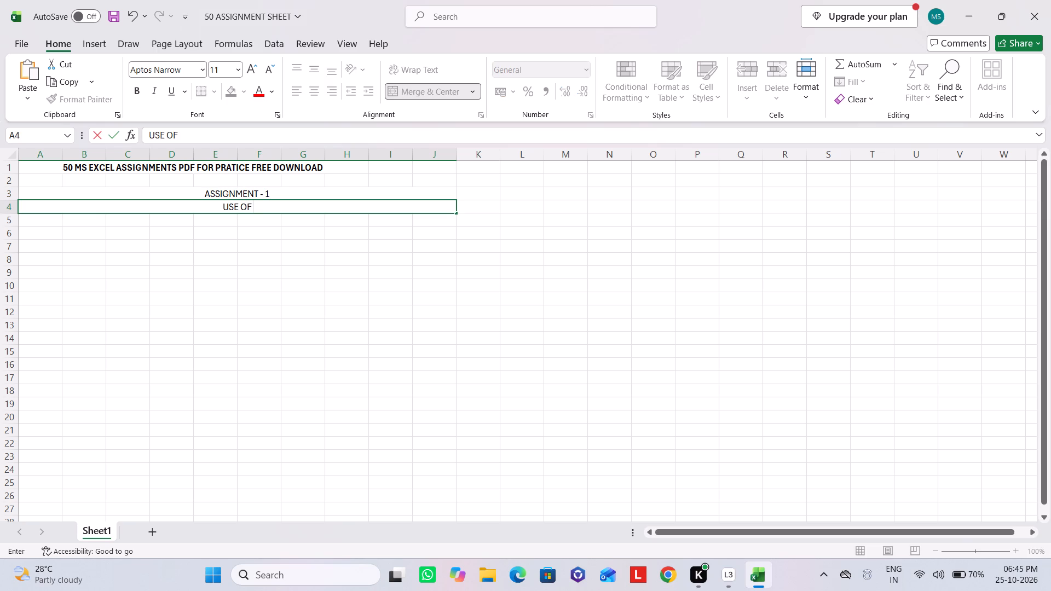
text(FORMULAS)
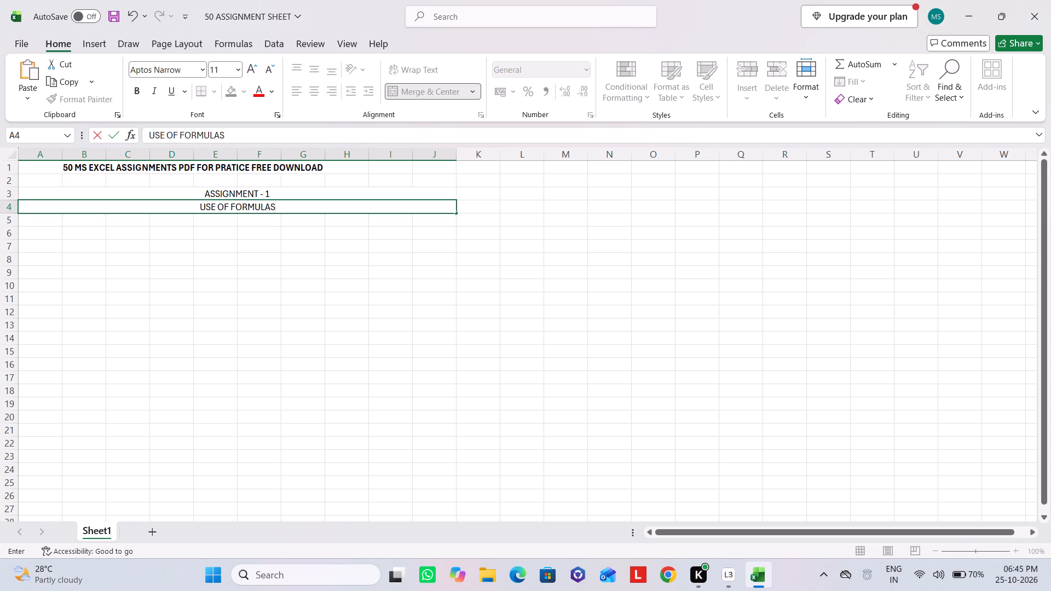
key(space)
text(SUM,)
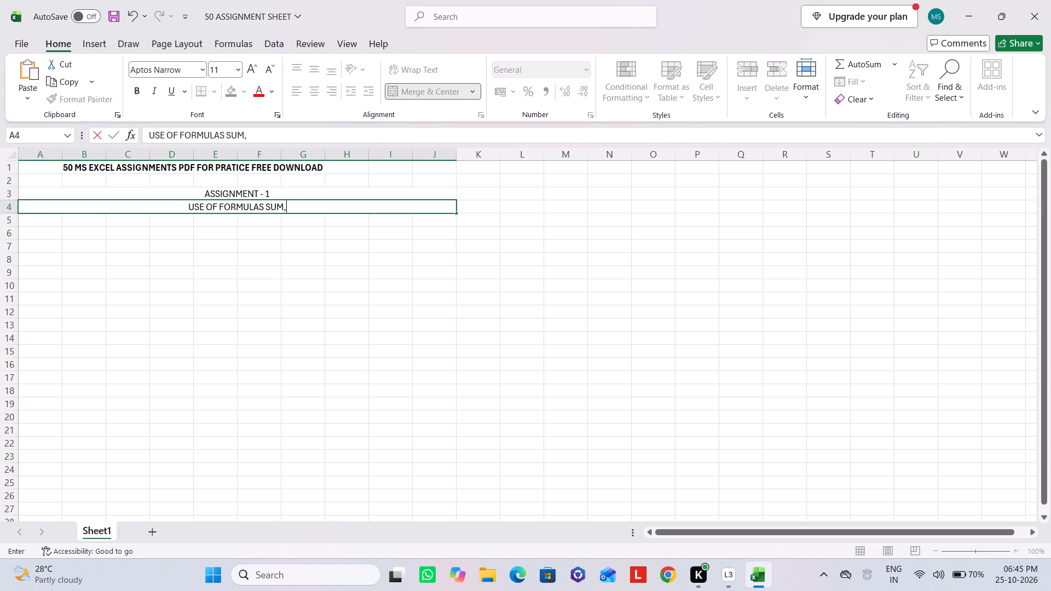
key(space)
text(AVERAGE, IF)
key(space)
key(BackSpace)
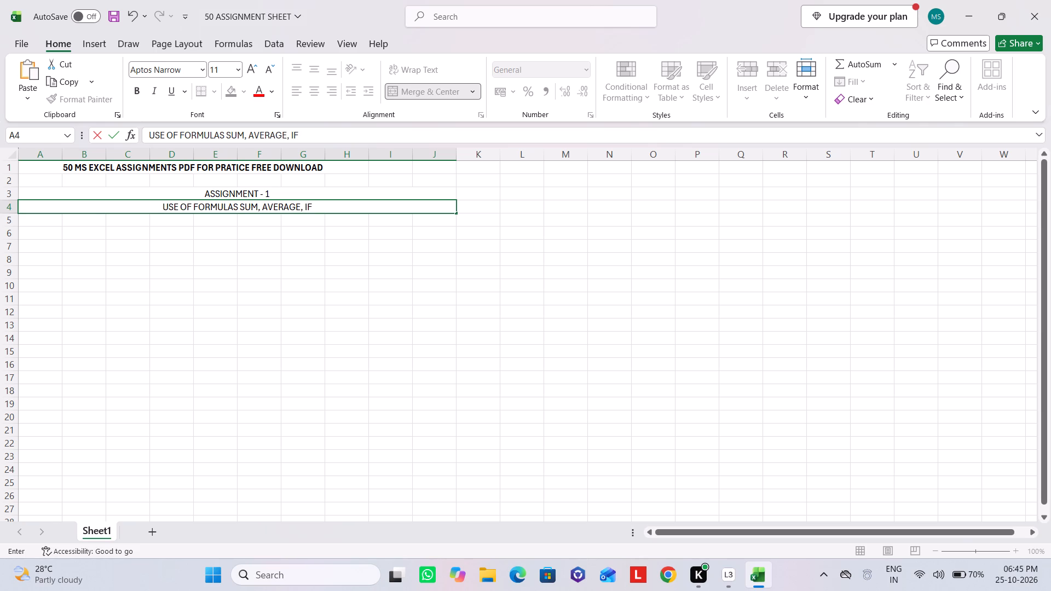
text(, COUNT,)
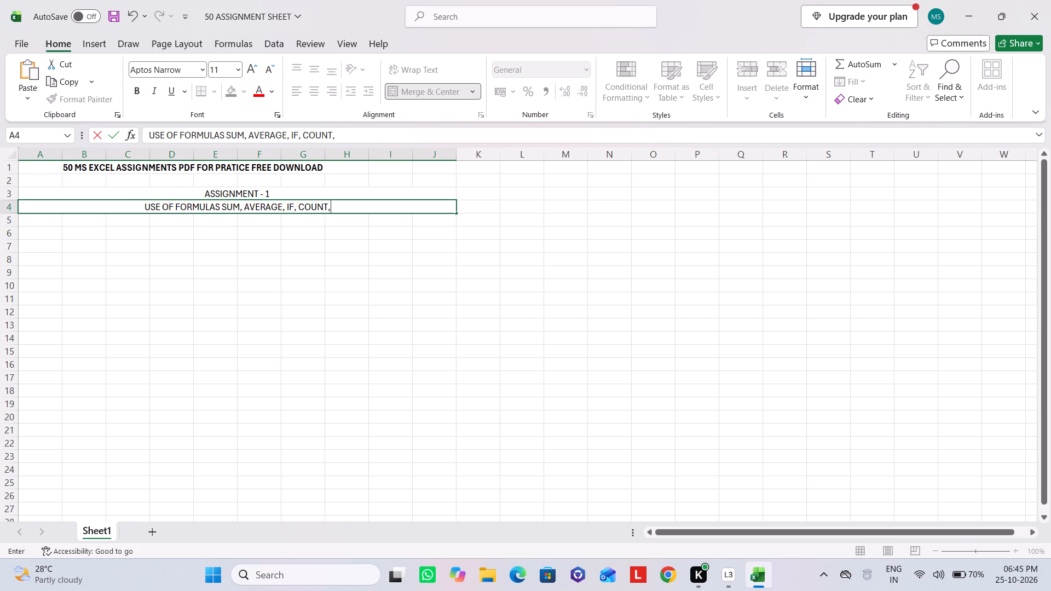
key(space)
text(COUNA)
key(BackSpace)
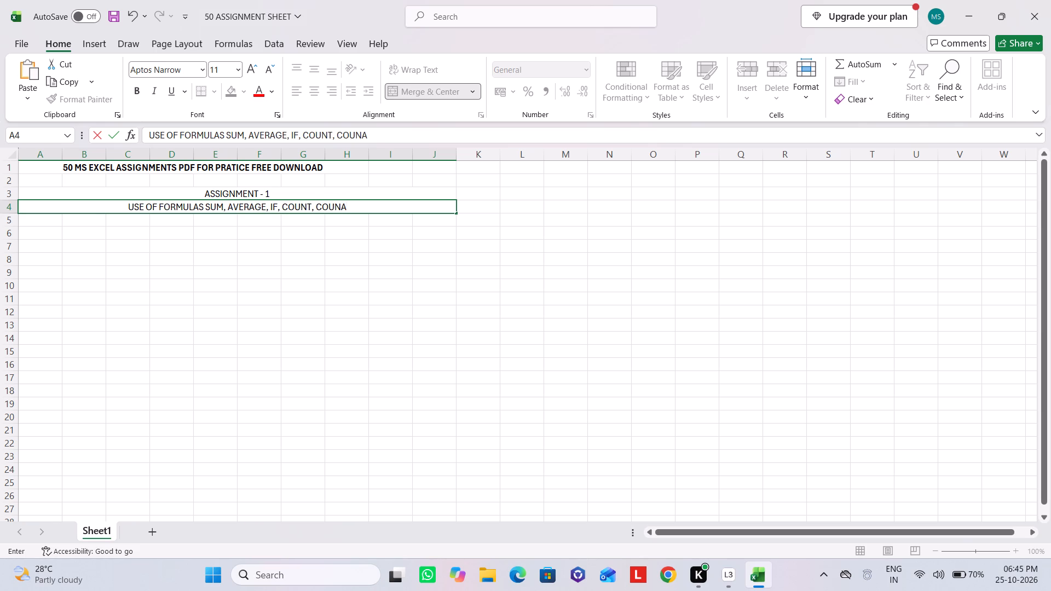
text(TA,)
key(space)
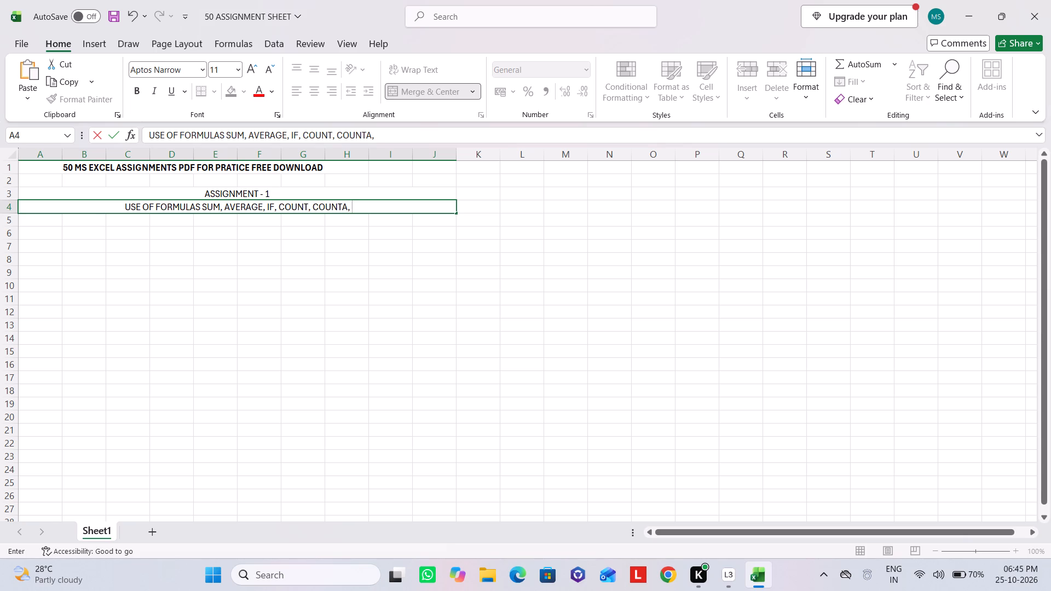
text(COUNTIF,)
key(BackSpace)
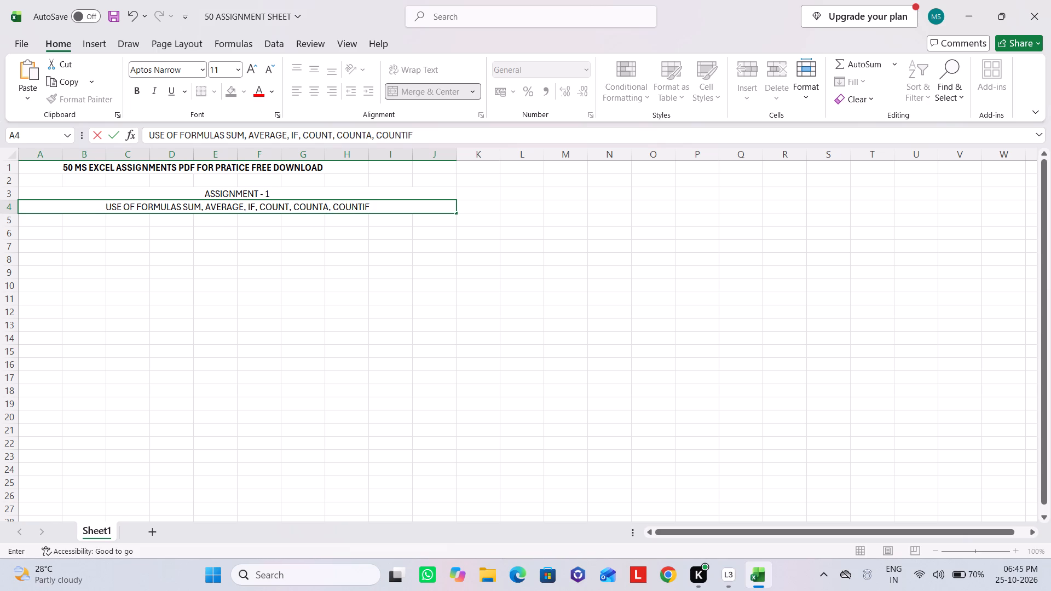
key(space)
key(shift+ampersand)
key(space)
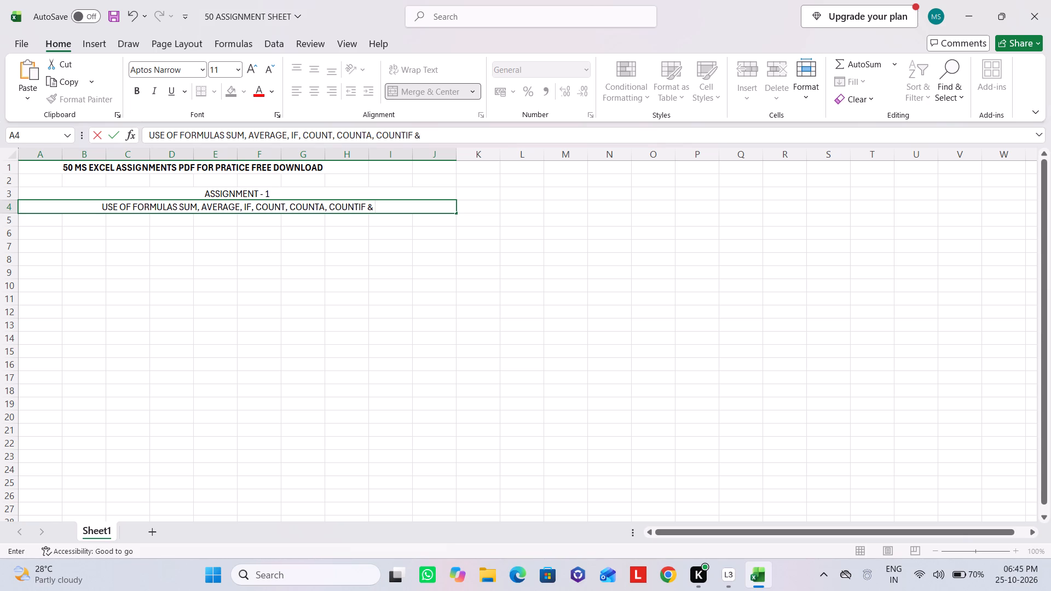
text(SUMIF)
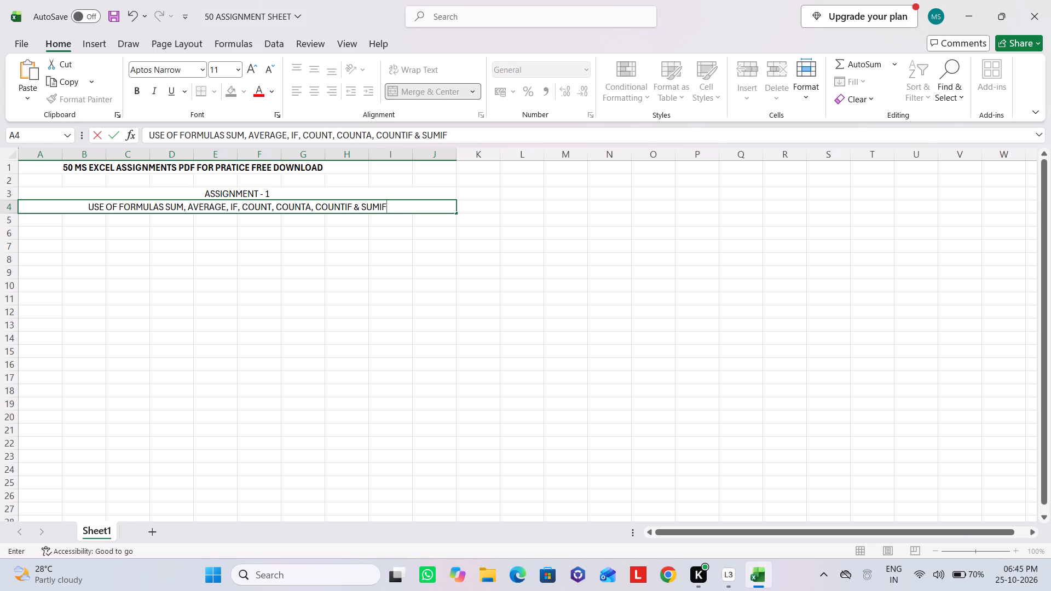
Enter the column headers ROLL NO, STUDENT NAME, HINDI and ENGLISH in cells A5 to D5.
click(40, 222)
text(ROLL BO)
key(BackSpace)
key(BackSpace)
text(NO)
key(Tab)
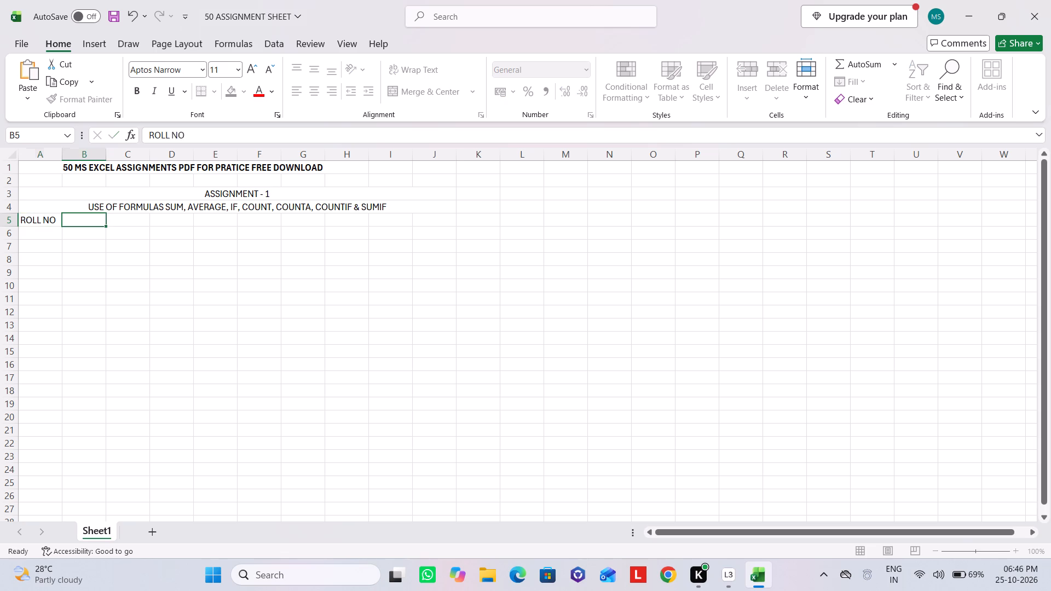
text(STU)
text(DENT NAME)
key(Tab)
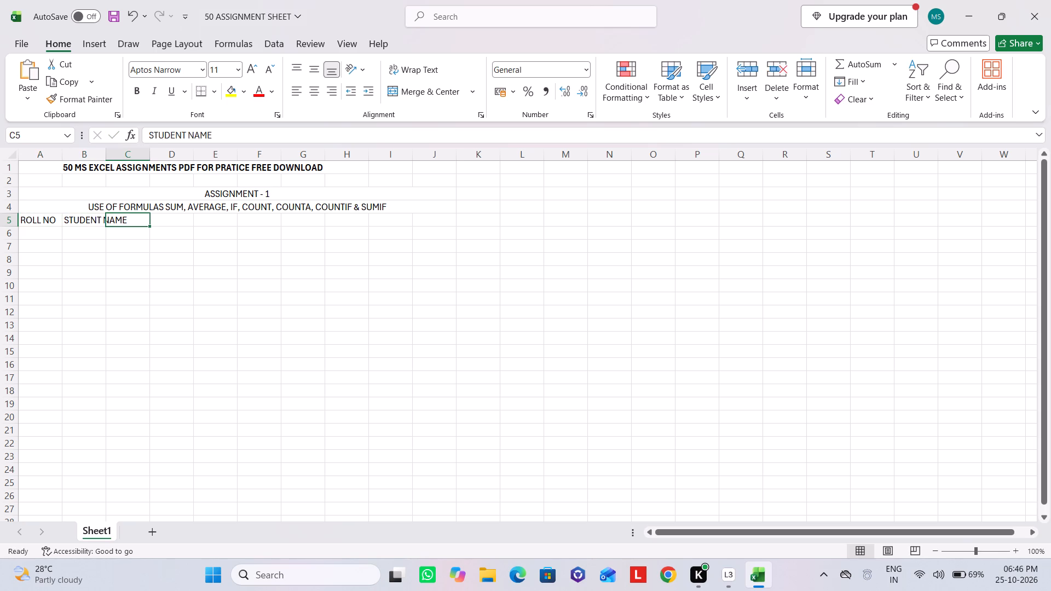
text(HINDI)
key(Tab)
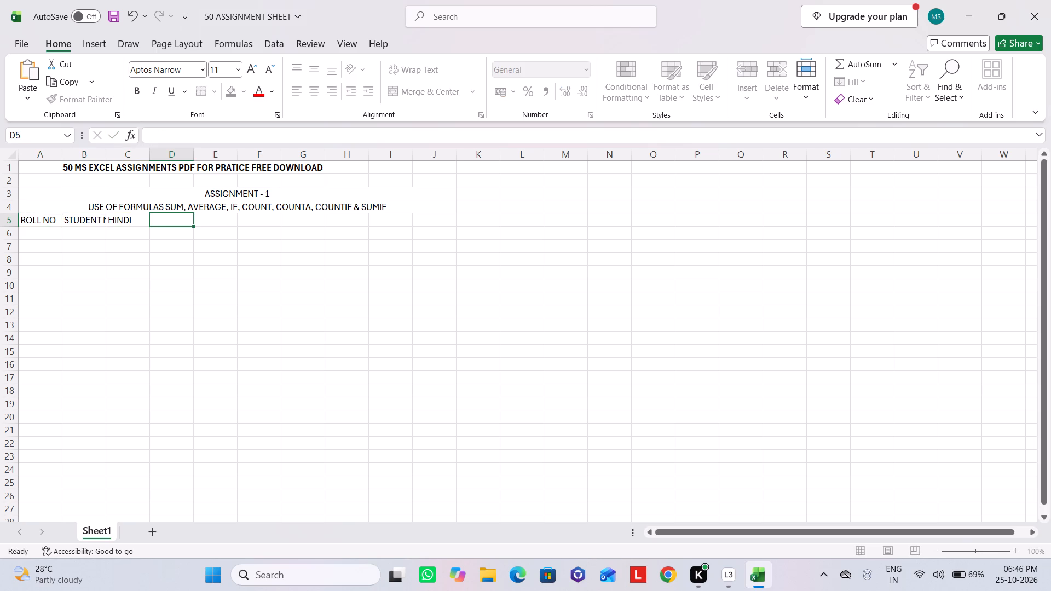
text(ENGLISH)
key(Tab)
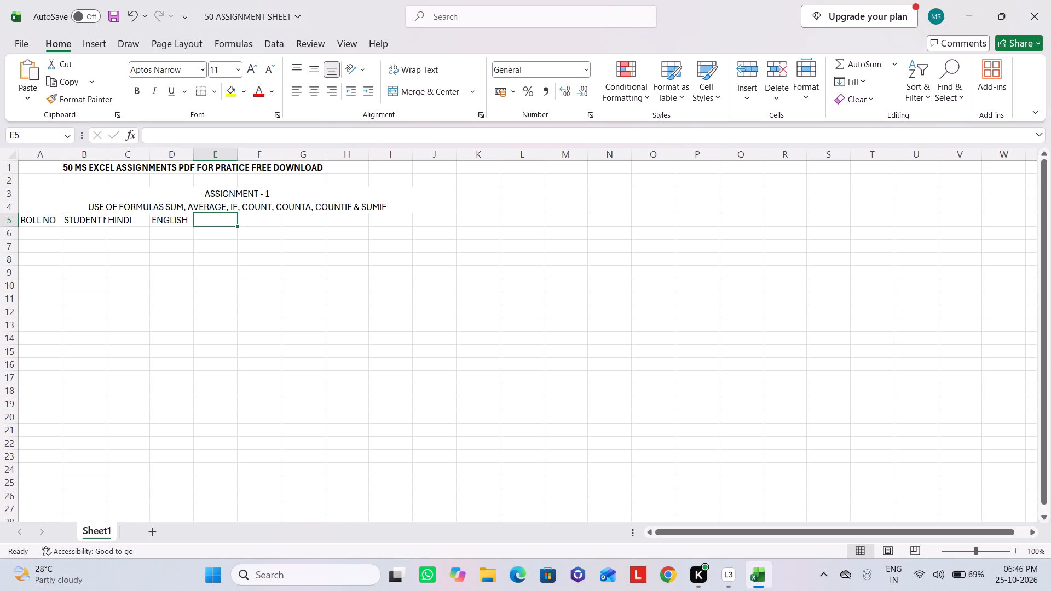
Enter the column headers MATH, PHYSICS, CHEMISTRY, TOTAL, AVERAGE and GRADE in cells E5 to J5.
text(MATH)
key(Tab)
text(PHYSICS)
key(space)
key(Tab)
text(CHEMISTRY)
key(space)
key(Tab)
text(TOTAL)
key(Tab)
text(AVERAGE)
key(Tab)
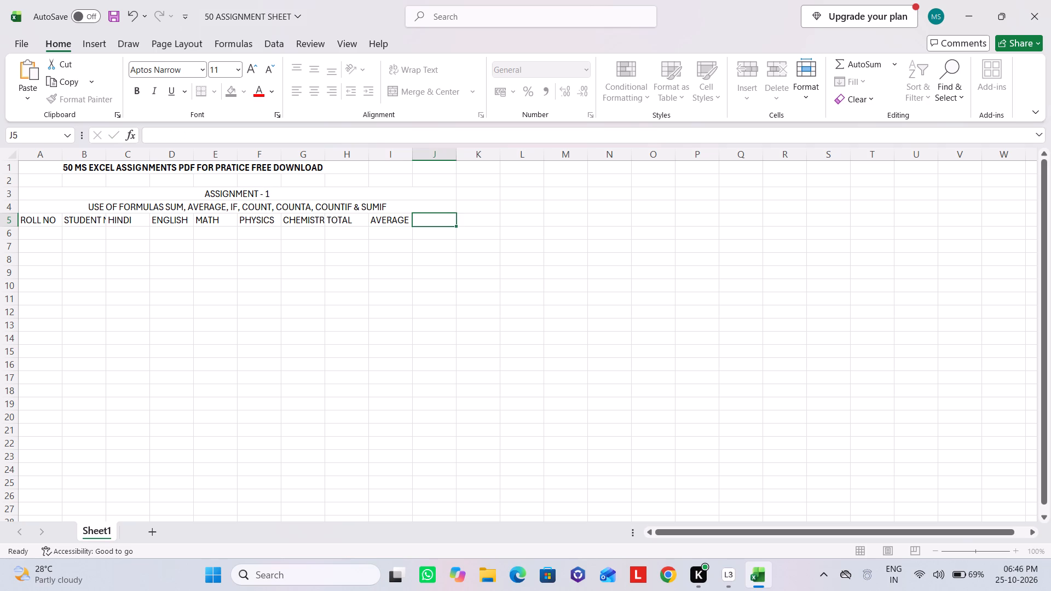
text(GRADE)
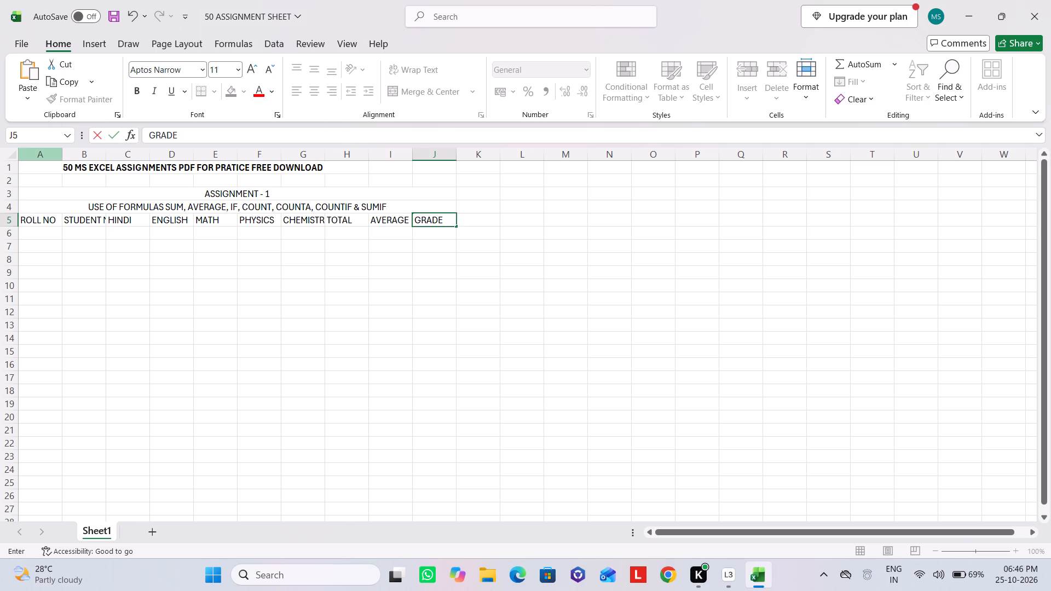
AutoFit the widths of columns A to J to their contents.
double_click(60, 155)
double_click(59, 155)
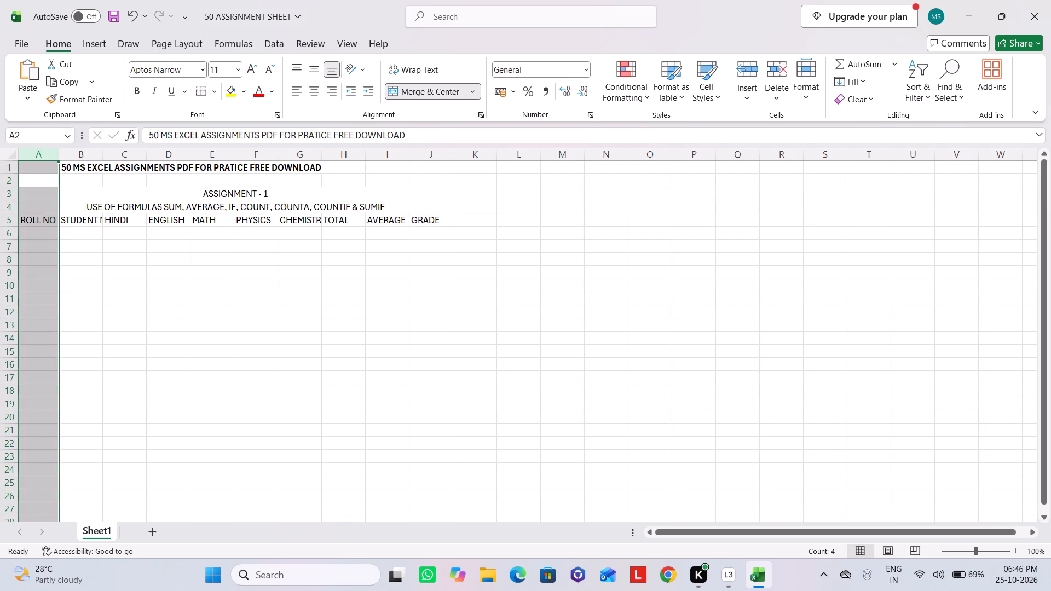
double_click(103, 155)
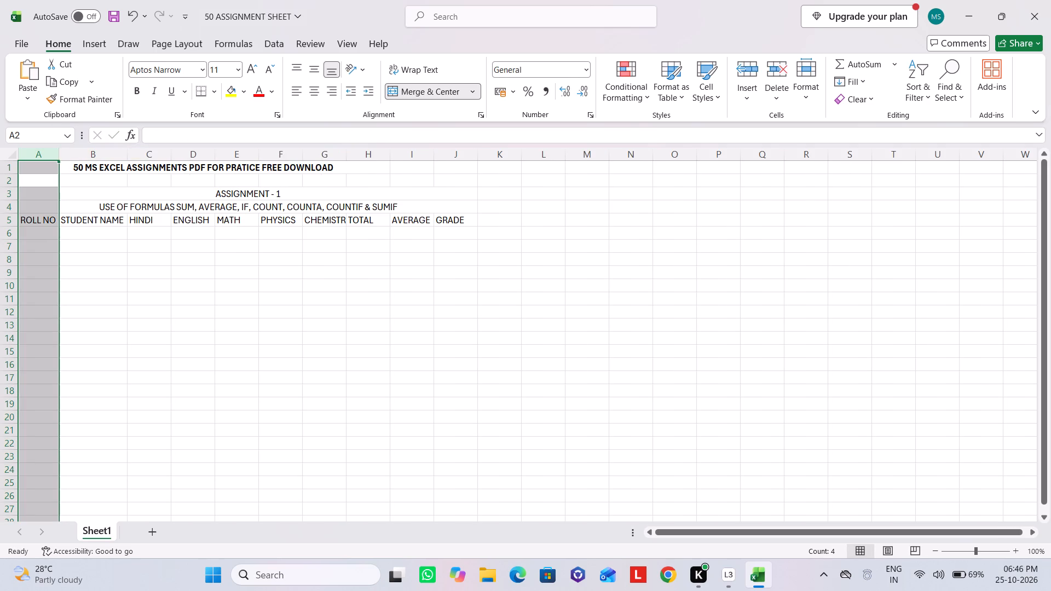
double_click(171, 156)
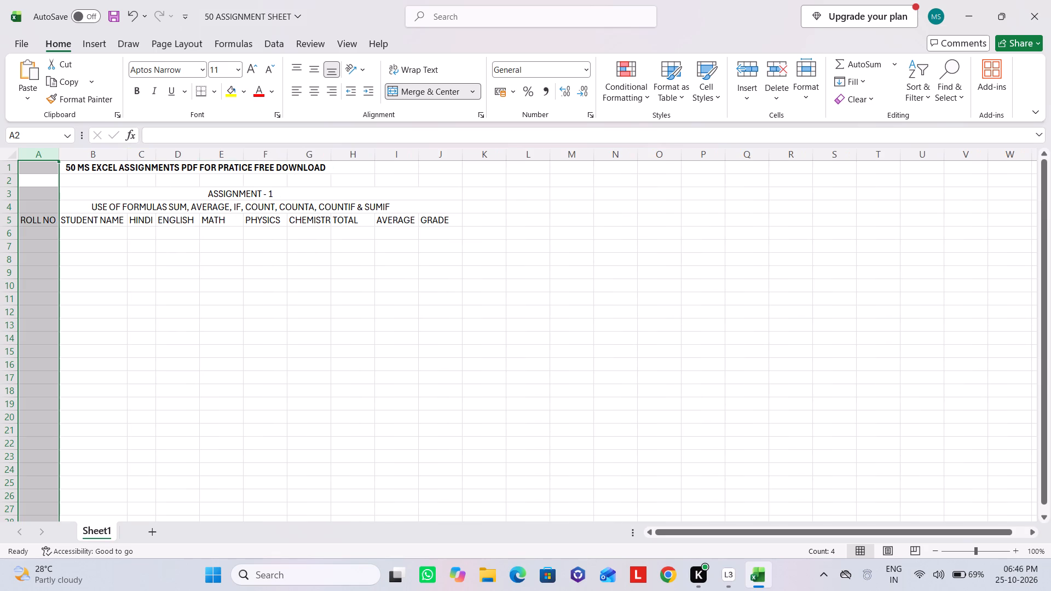
double_click(200, 153)
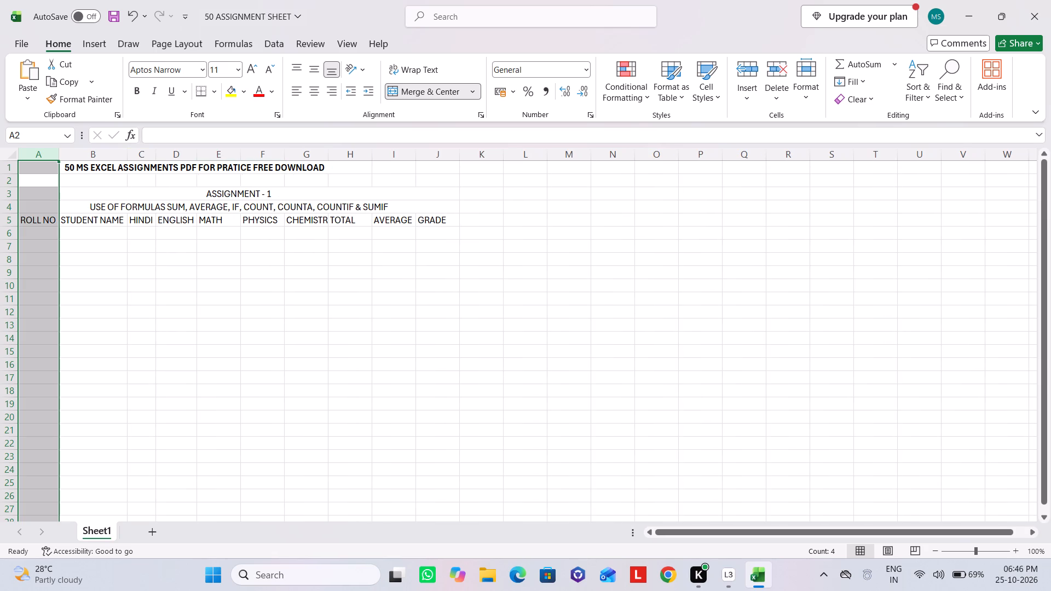
double_click(239, 157)
double_click(267, 155)
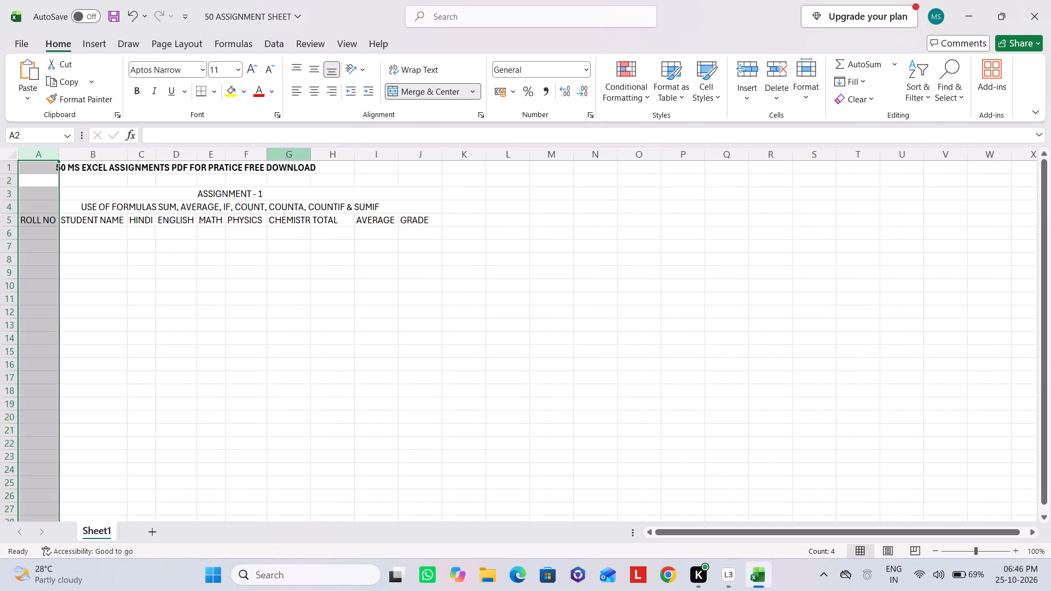
double_click(311, 156)
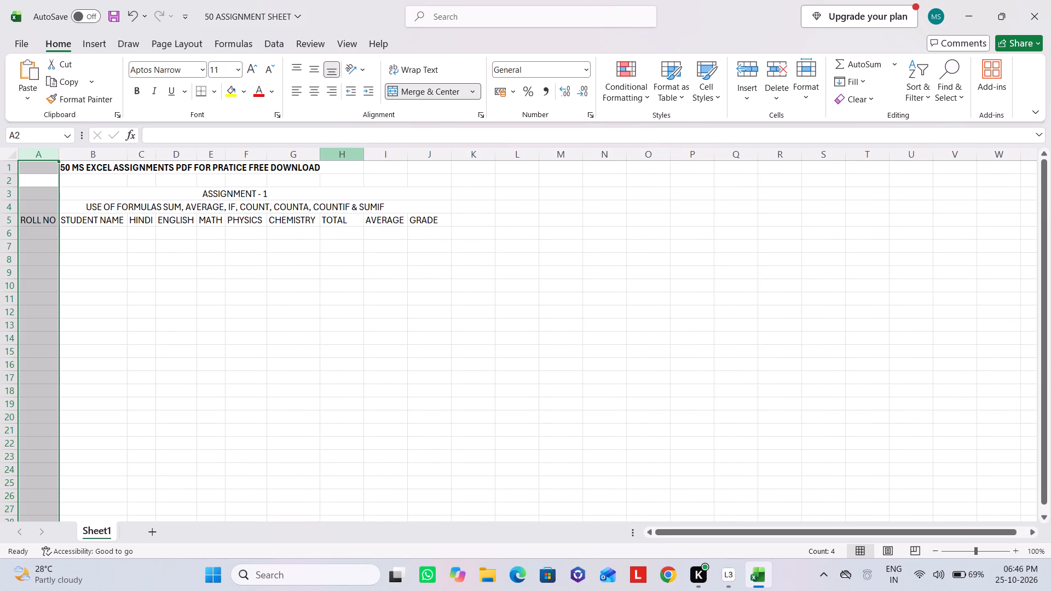
double_click(362, 157)
double_click(393, 157)
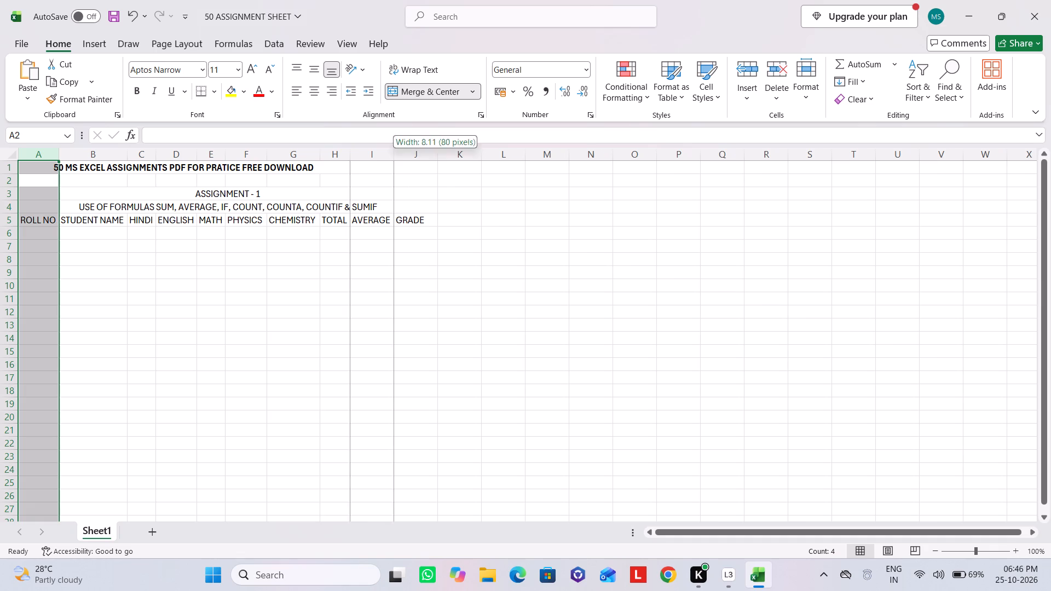
double_click(435, 156)
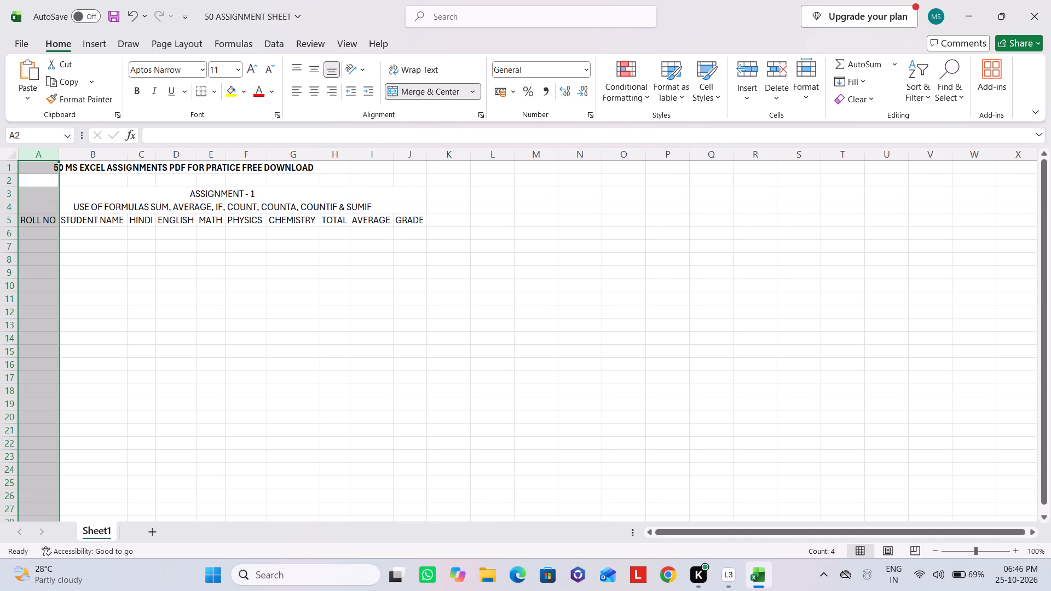
Number the ROLL NO column from 1 to 10 in cells A6 to A15.
click(43, 237)
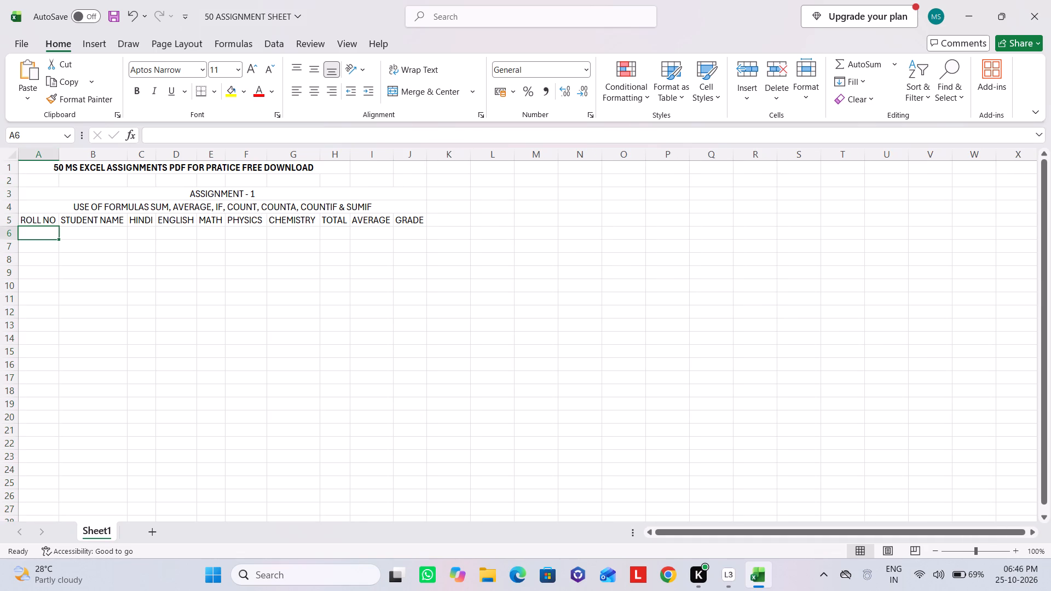
key(1)
key(Down)
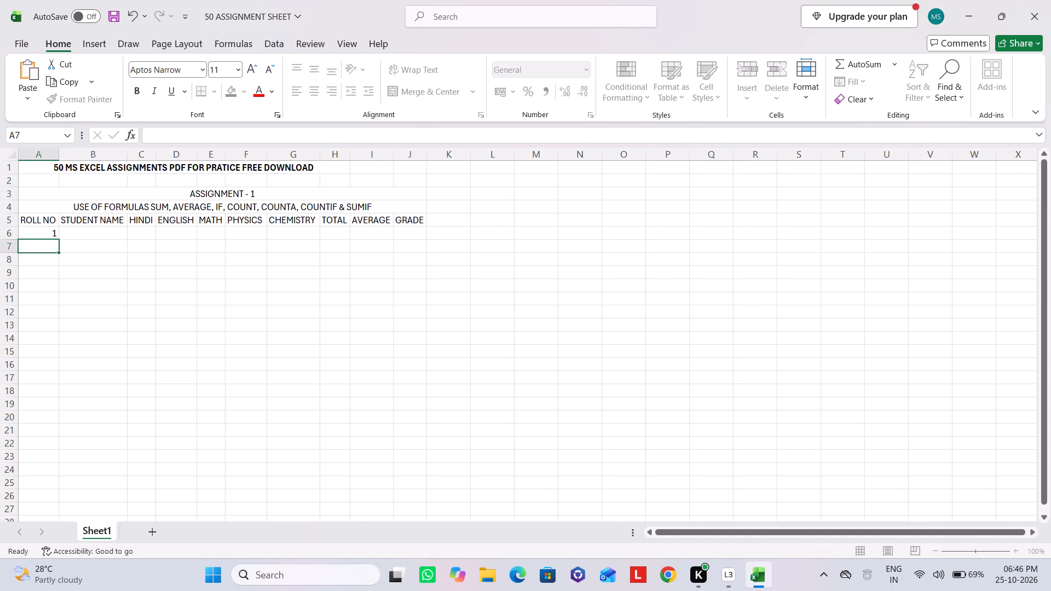
key(2)
key(Down)
key(3)
key(Down)
key(4)
key(Down)
key(5)
key(Down)
key(6)
key(Down)
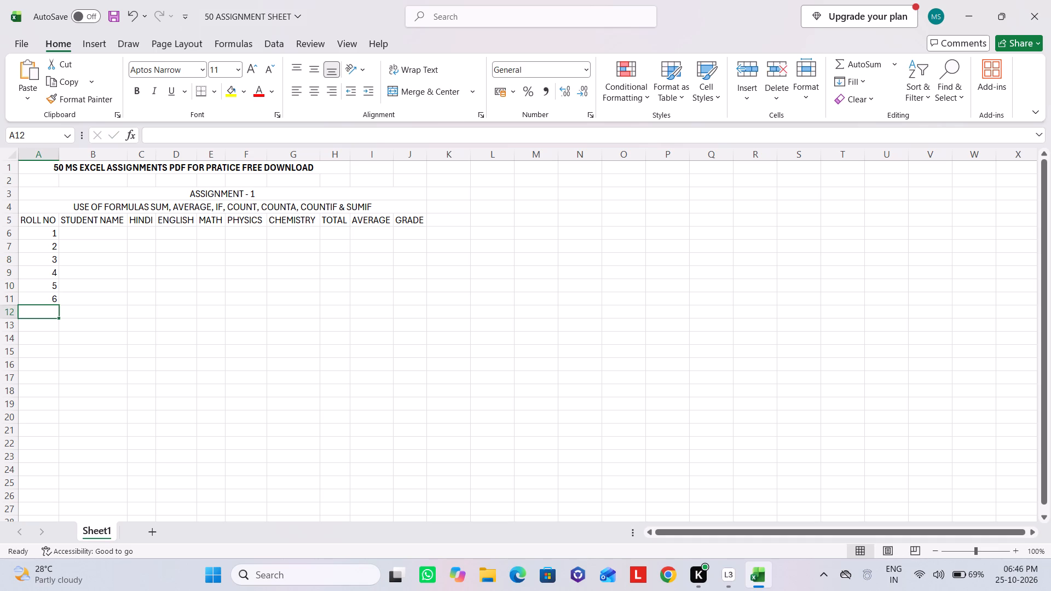
key(7)
key(Down)
key(8)
key(Down)
key(9)
key(Down)
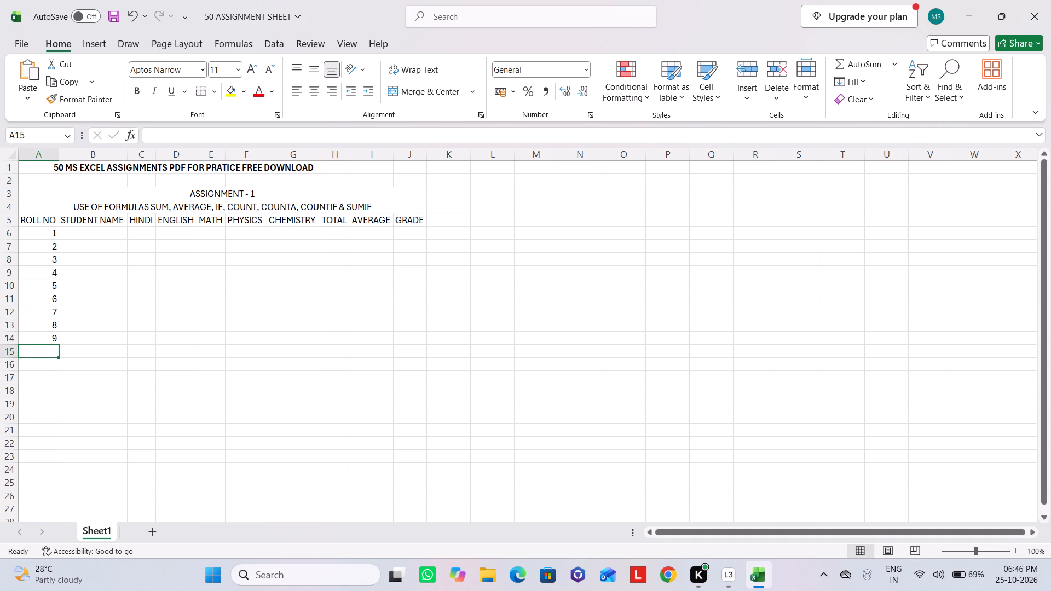
text(10)
key(Down)
Enter the student names RAM, ASHOK, MANOJ, RAJESH and RANJANA in cells B6 to B10.
click(99, 236)
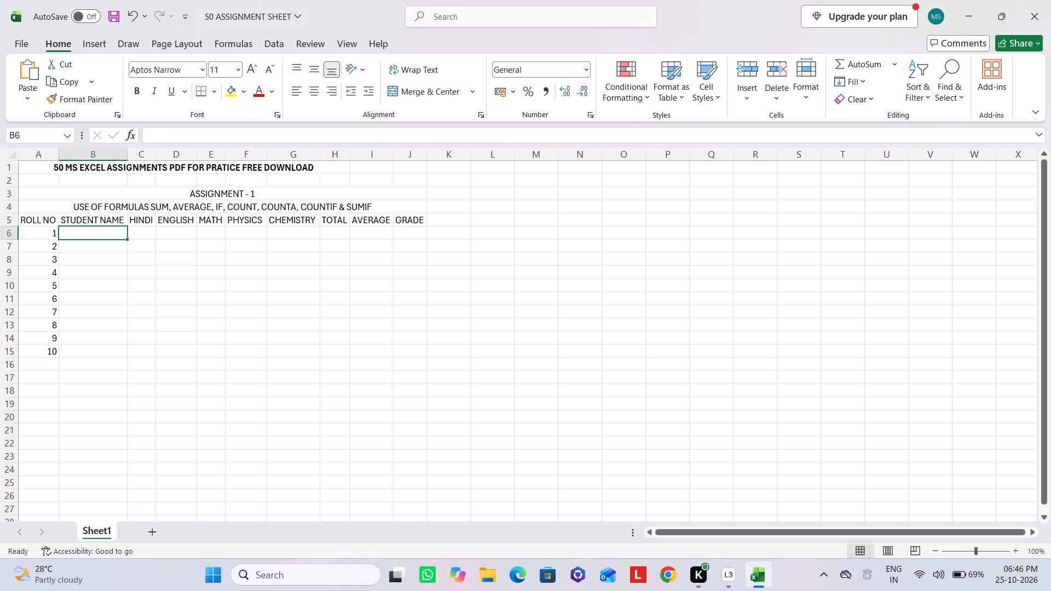
text(RAM)
key(Tab)
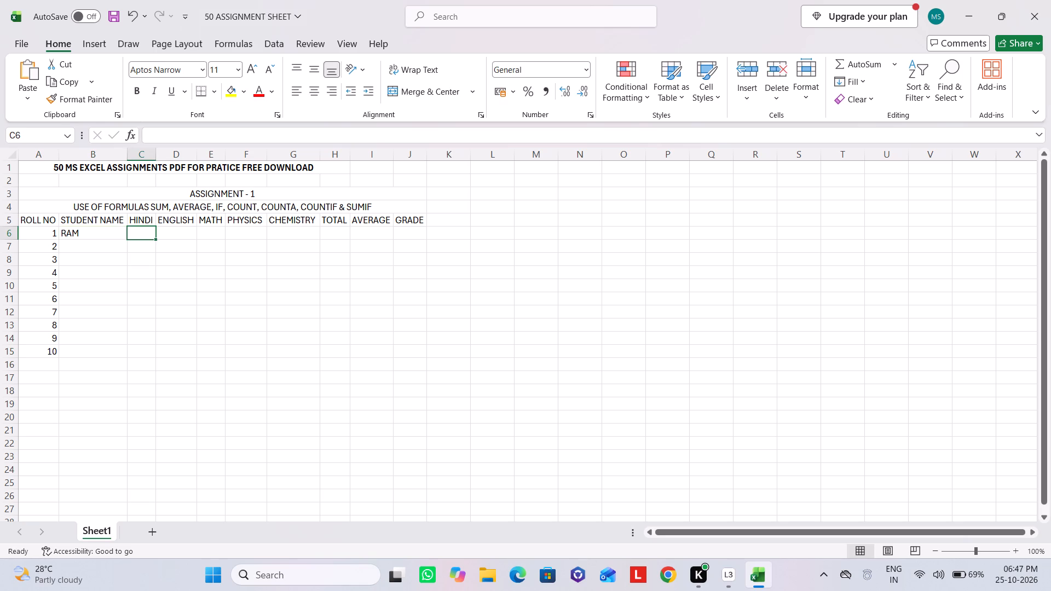
key(shift+Tab)
key(Down)
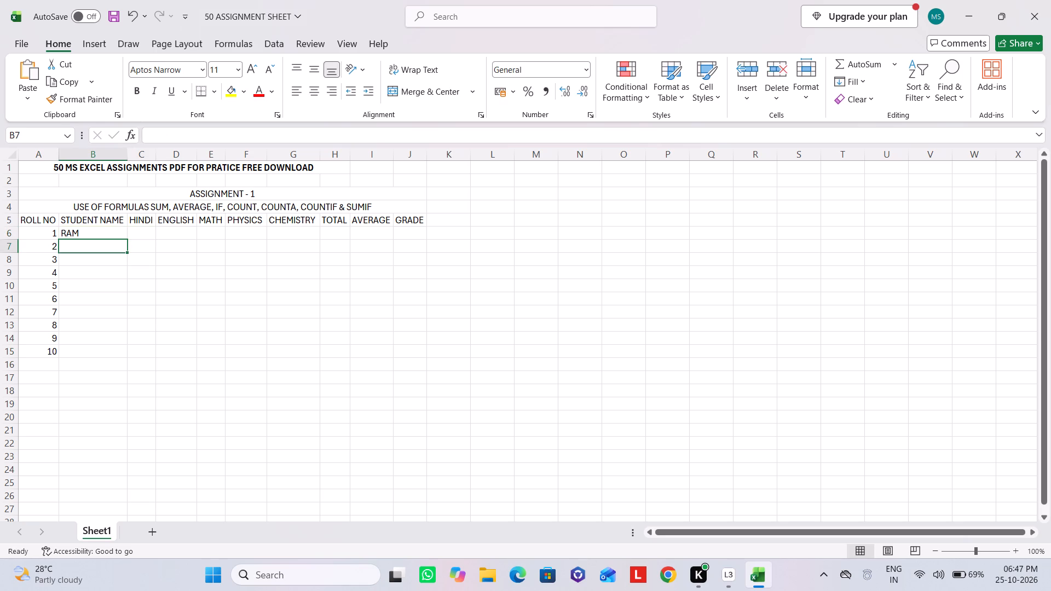
text(ASHOK)
key(Down)
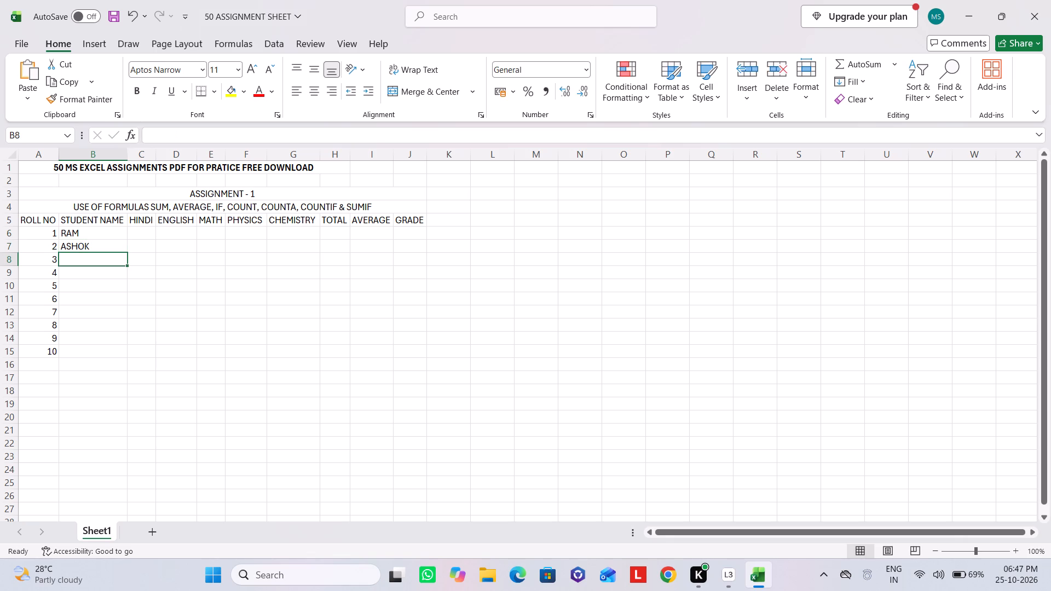
text(MANOJ)
key(Down)
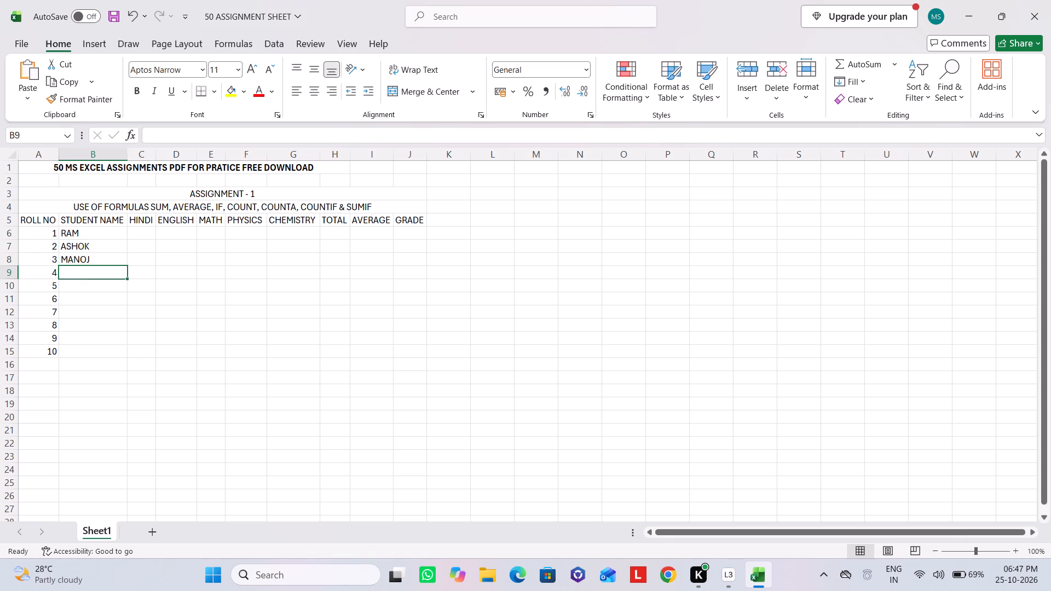
text(RAJESH)
key(Down)
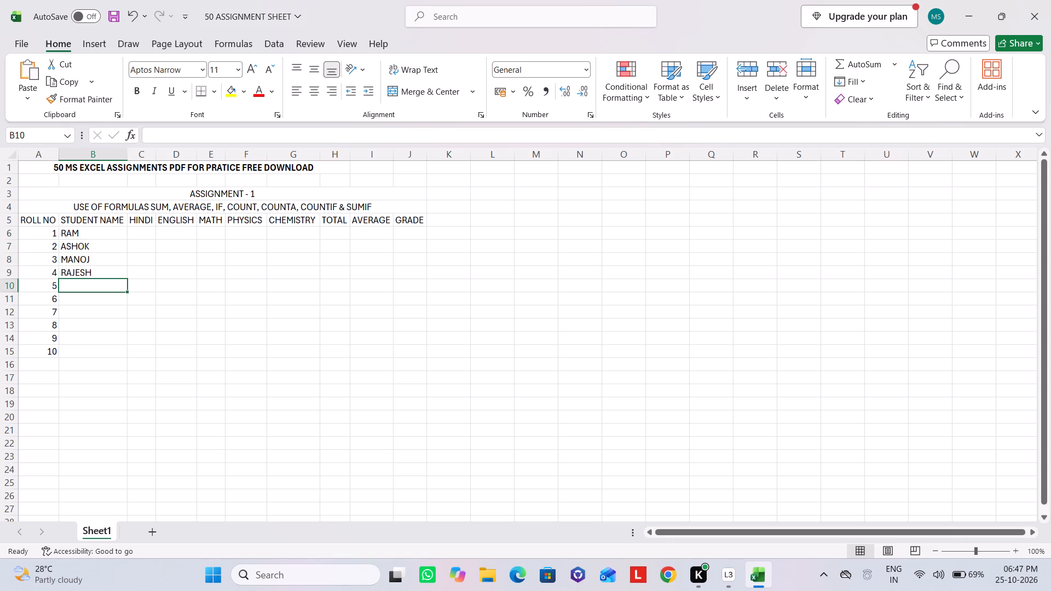
text(RA)
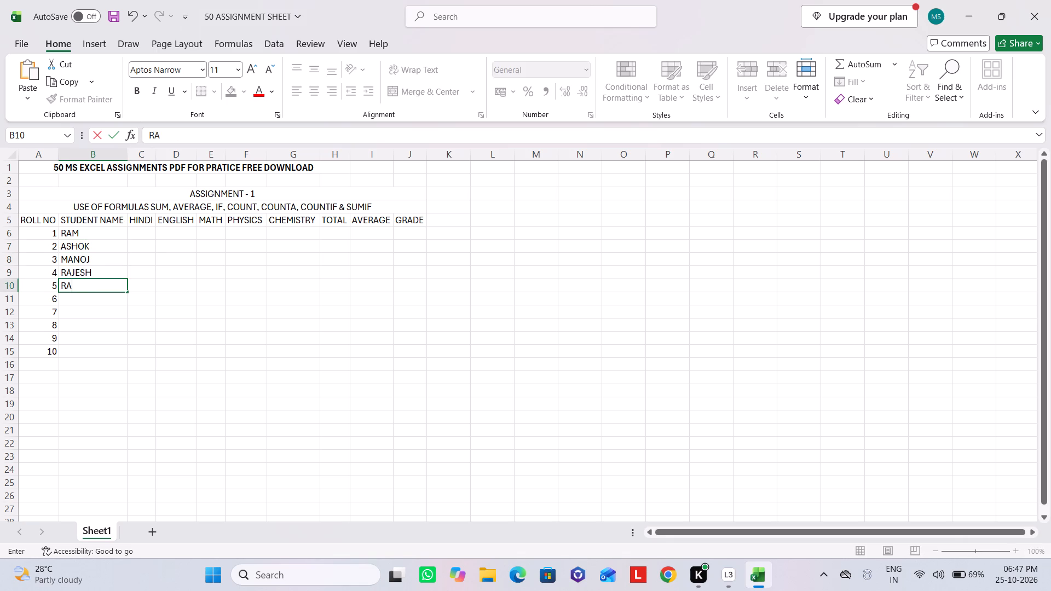
text(NJANA)
key(Down)
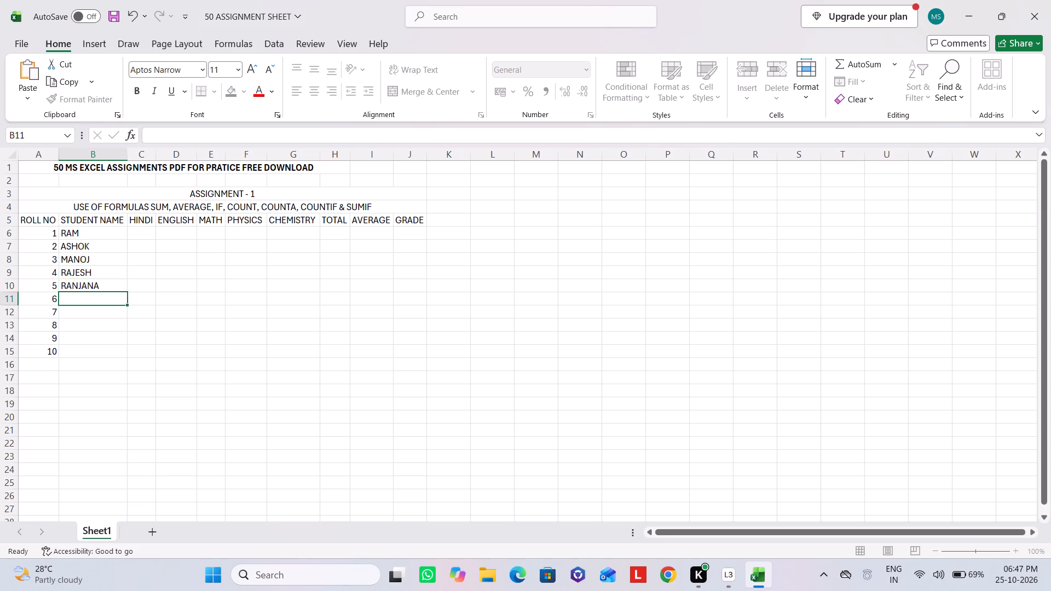
Enter the student names POOJA, MAHESH, ASHUTOSH, ANIL and PREM in cells B11 to B15.
text(POOJA)
key(Down)
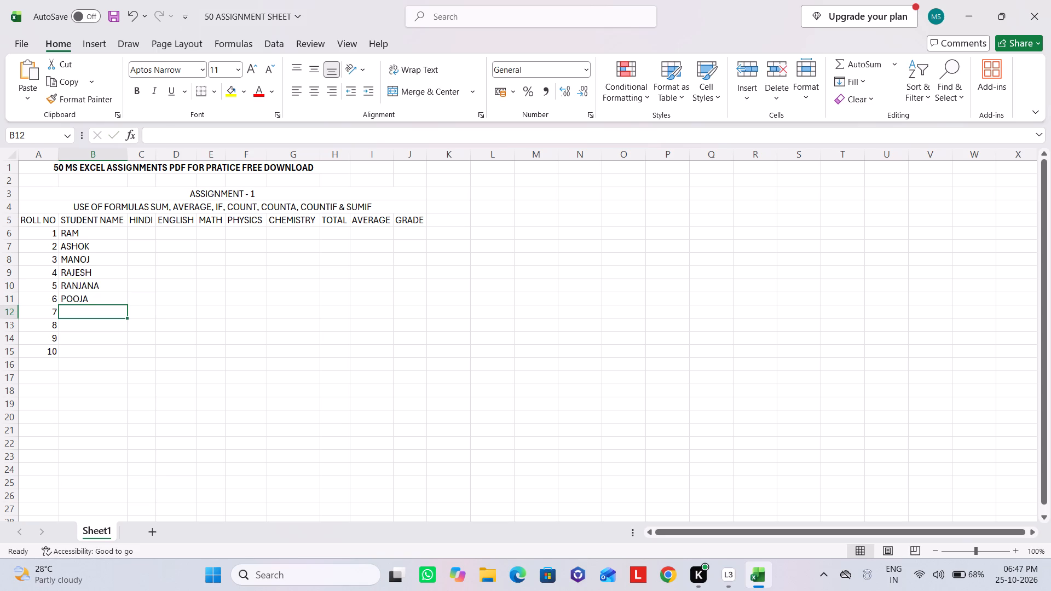
text(MAHESH)
key(Down)
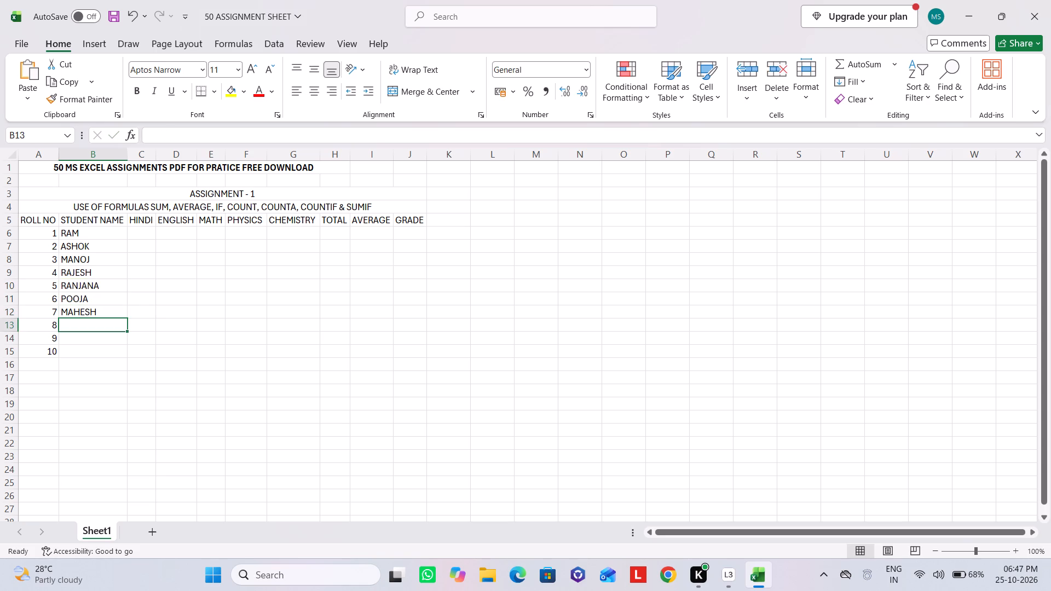
text(ASU)
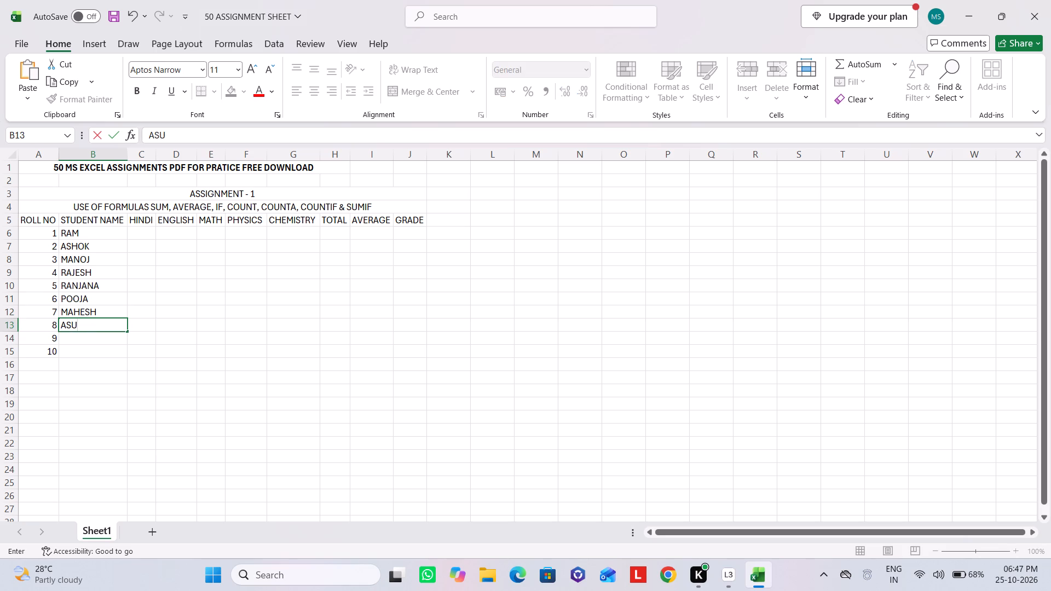
key(BackSpace)
text(HUTOSH)
key(Down)
text(ANIL)
key(space)
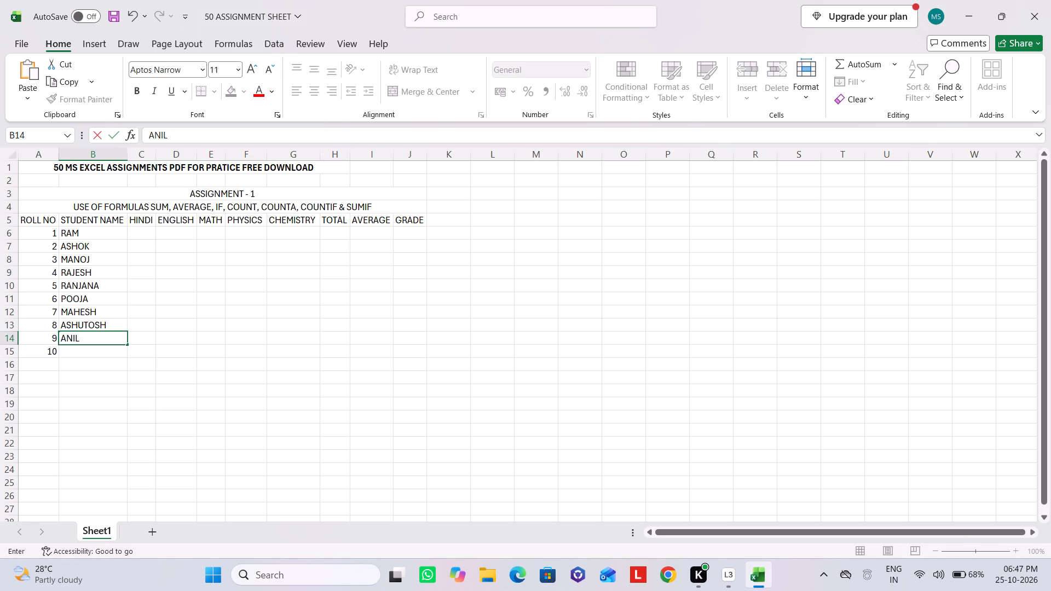
key(Down)
text(PREM)
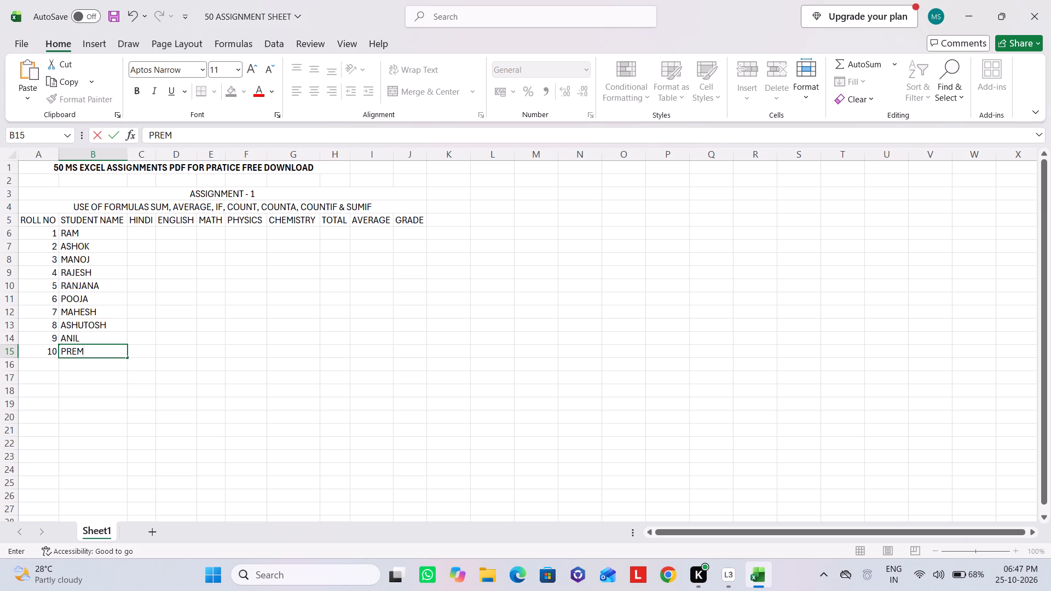
Extend the merged and centred title in row 1 across A1 to J1 and fill it yellow.
click(171, 172)
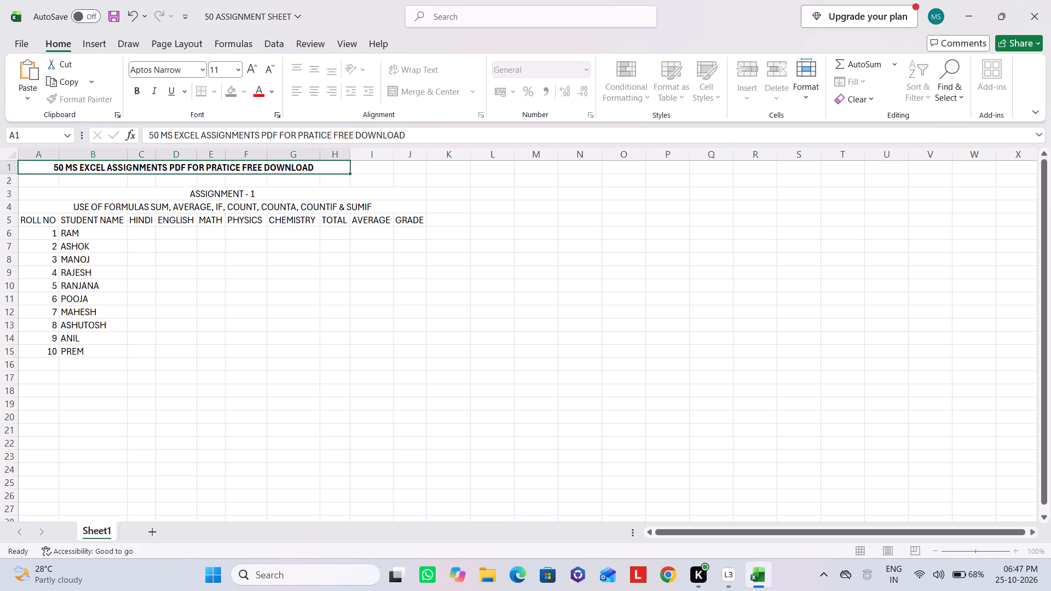
key(ctrl+e)
key(shift+Right)
key(shift+Right)
double_click(426, 89)
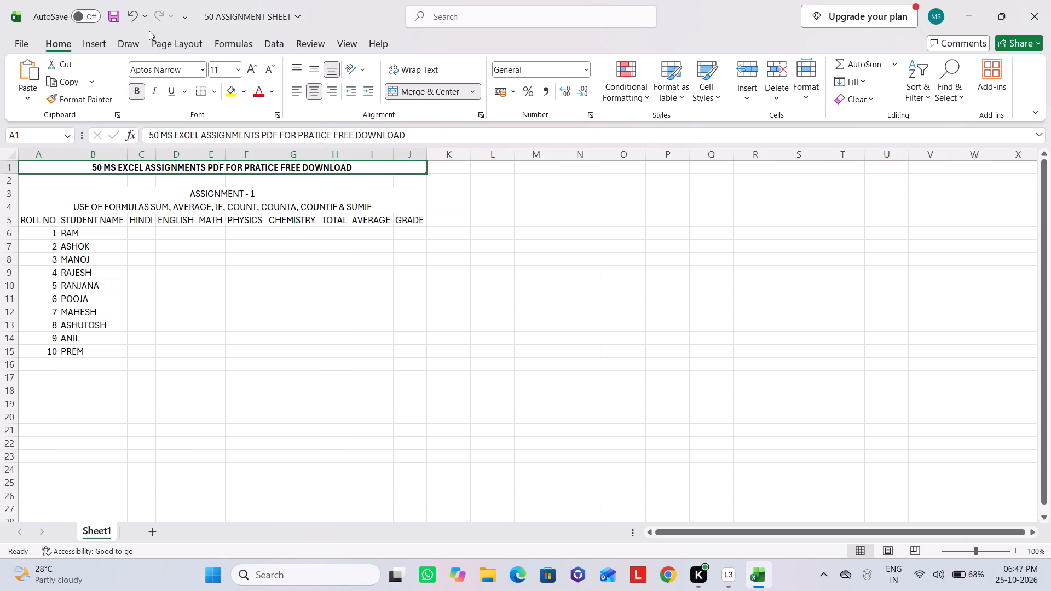
click(232, 92)
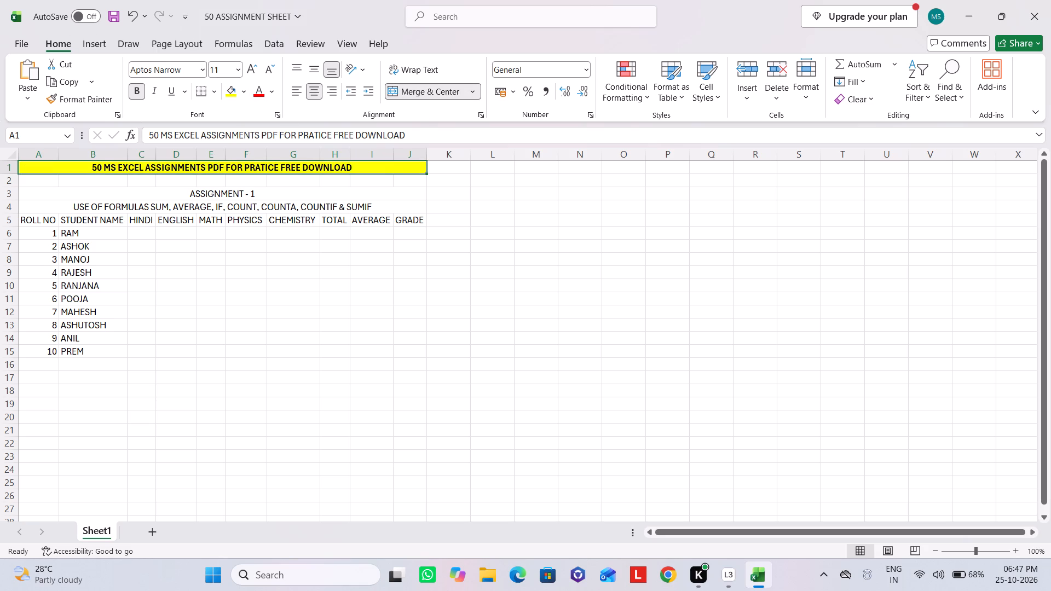
Fill the ASSIGNMENT - 1 heading in row 3 grey and the formulas subtitle in row 4 light blue.
click(75, 189)
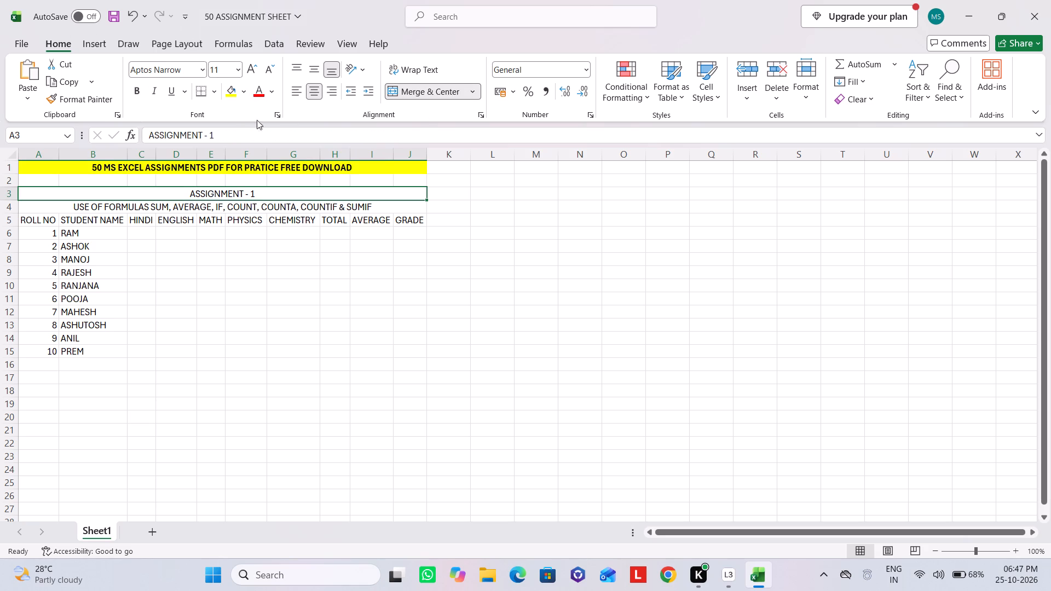
click(244, 93)
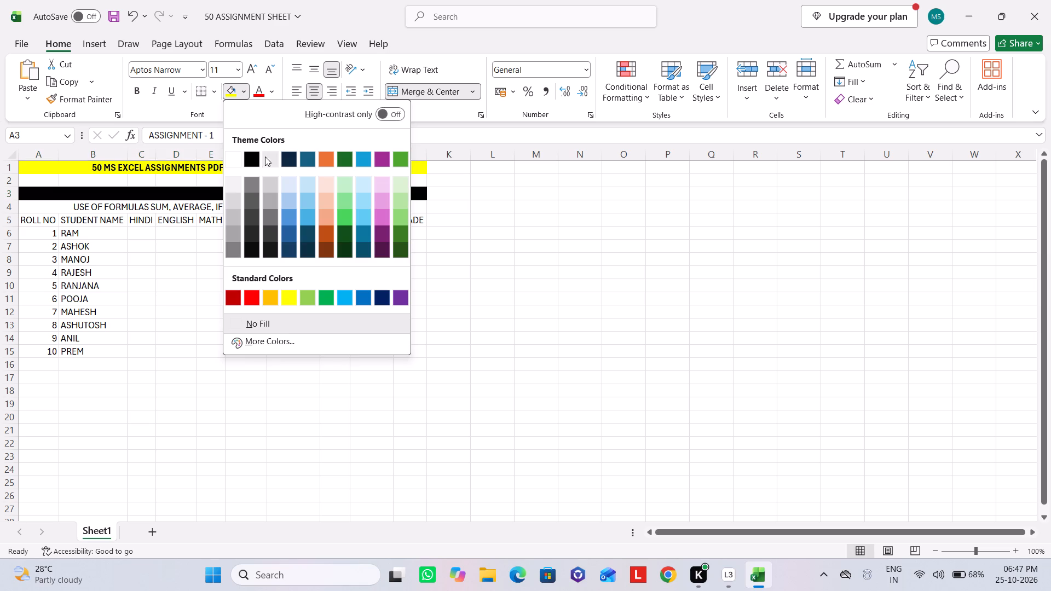
click(268, 196)
click(124, 206)
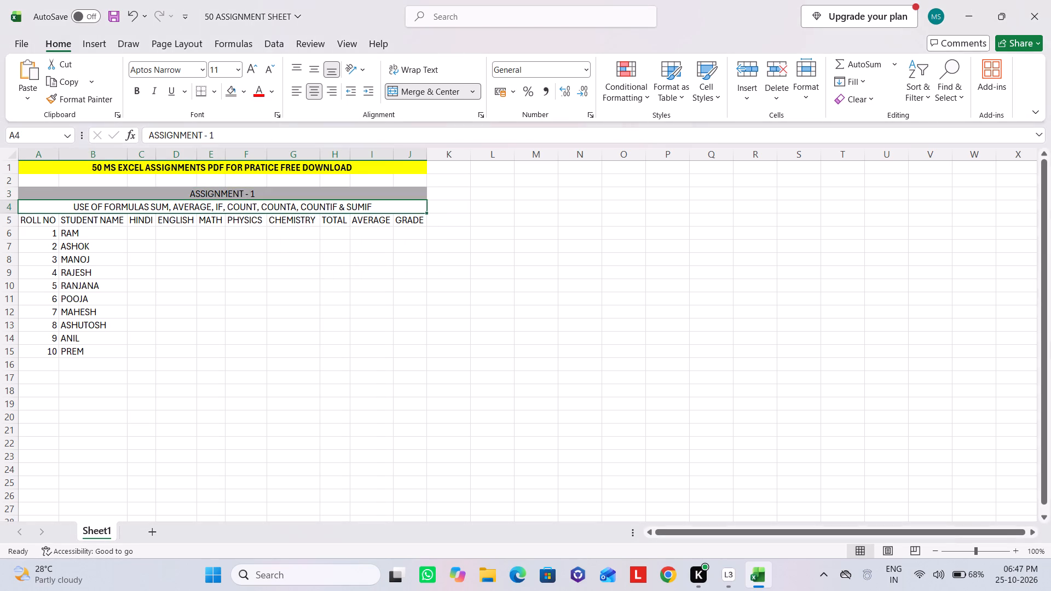
click(247, 92)
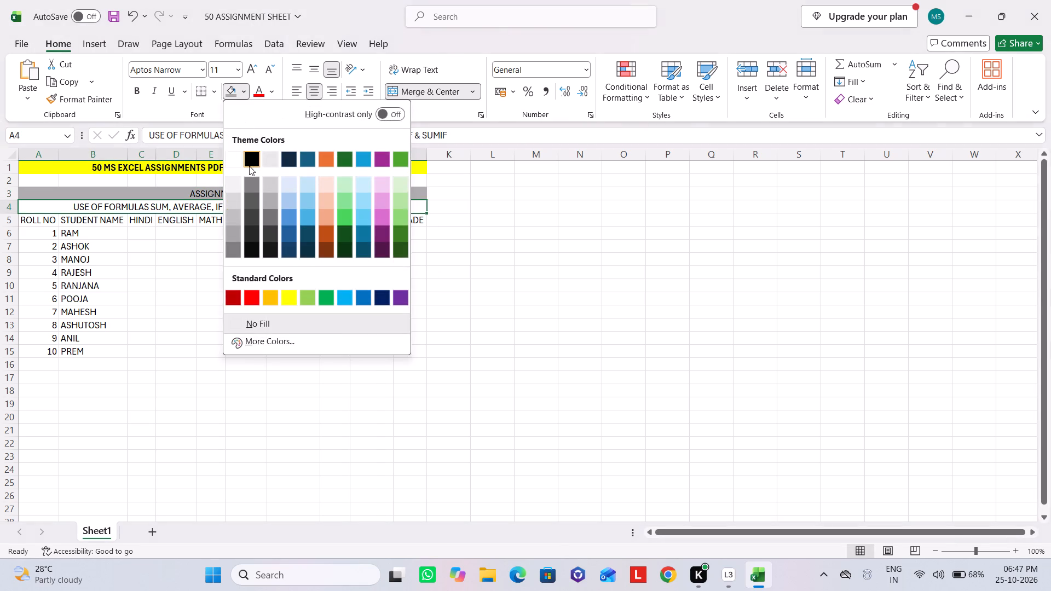
click(290, 202)
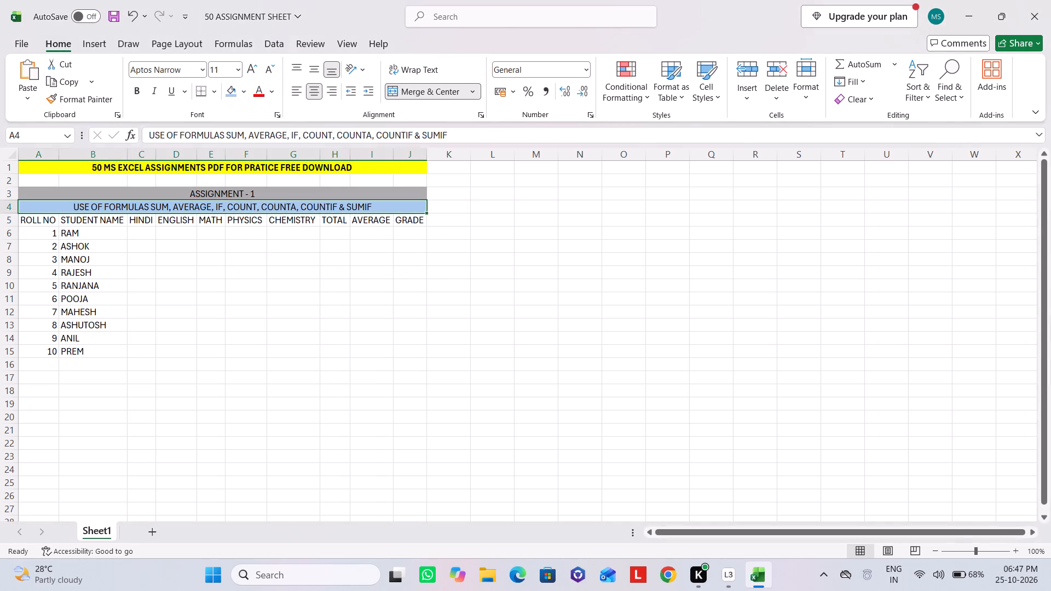
Fill the column header cells A5 to J5 with the standard light green.
click(221, 217)
drag(35, 217, 376, 218)
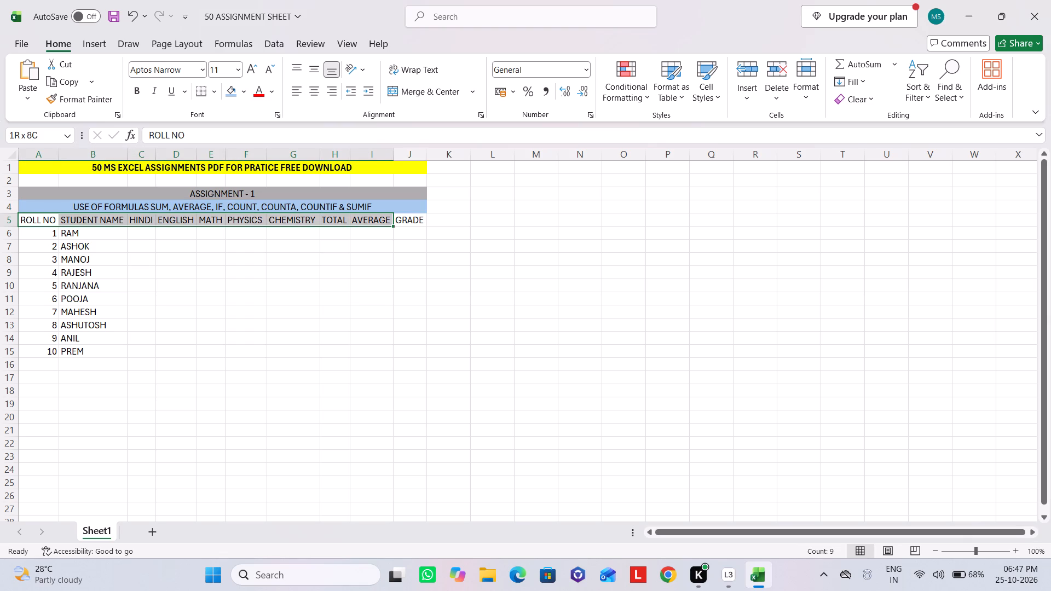
drag(376, 218, 399, 218)
click(247, 92)
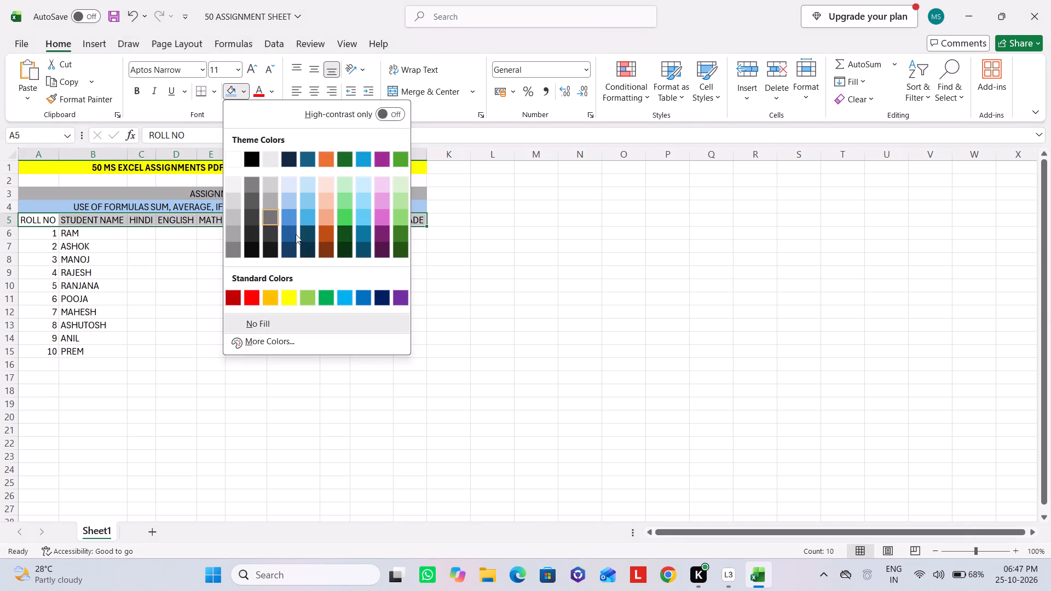
click(313, 297)
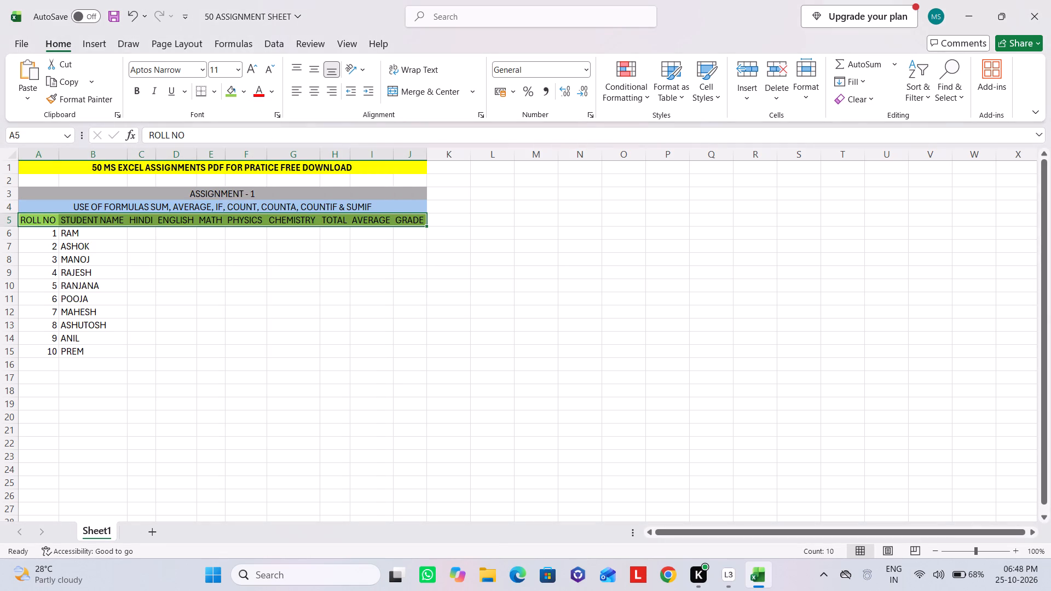
Apply all borders to the assignment table from A3 to J15.
drag(62, 192, 90, 298)
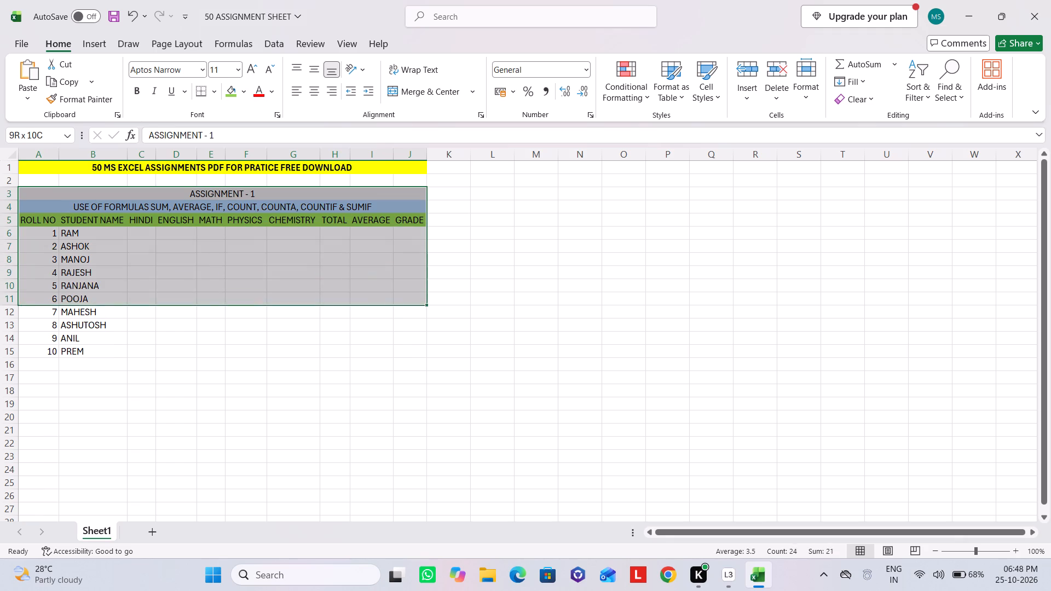
drag(90, 298, 85, 346)
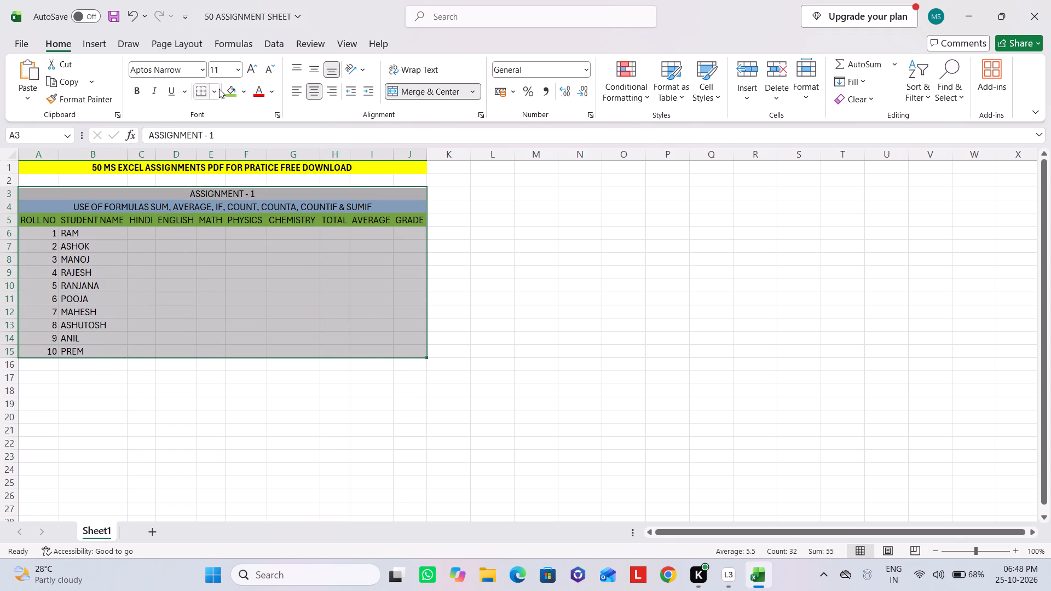
click(219, 89)
click(223, 234)
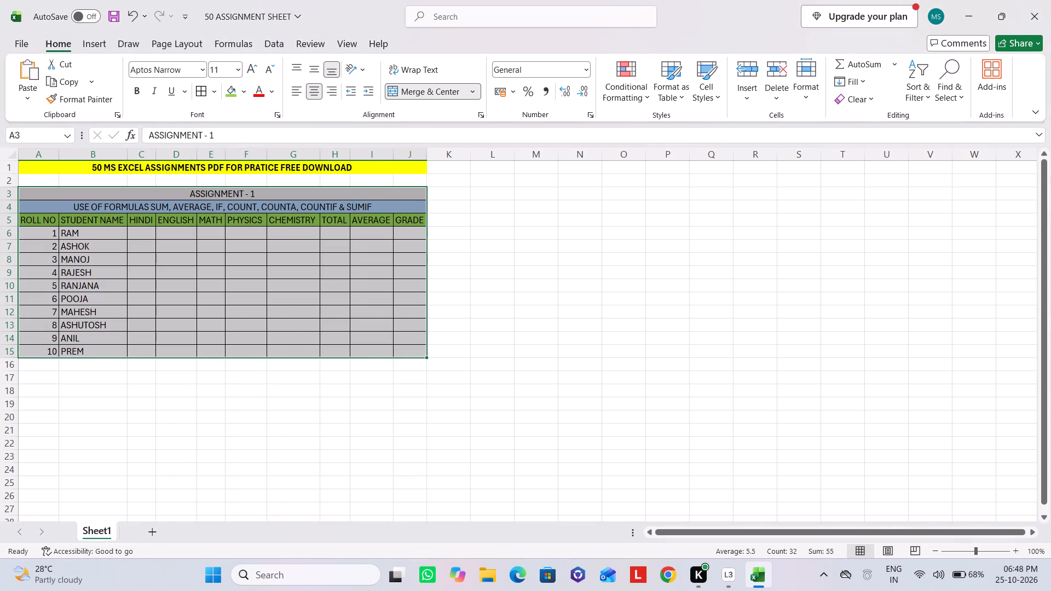
Enter RAM's marks in row 6: HINDI 20, ENGLISH 10, MATH 14, PHYSICS 18 and CHEMISTRY 15.
click(137, 234)
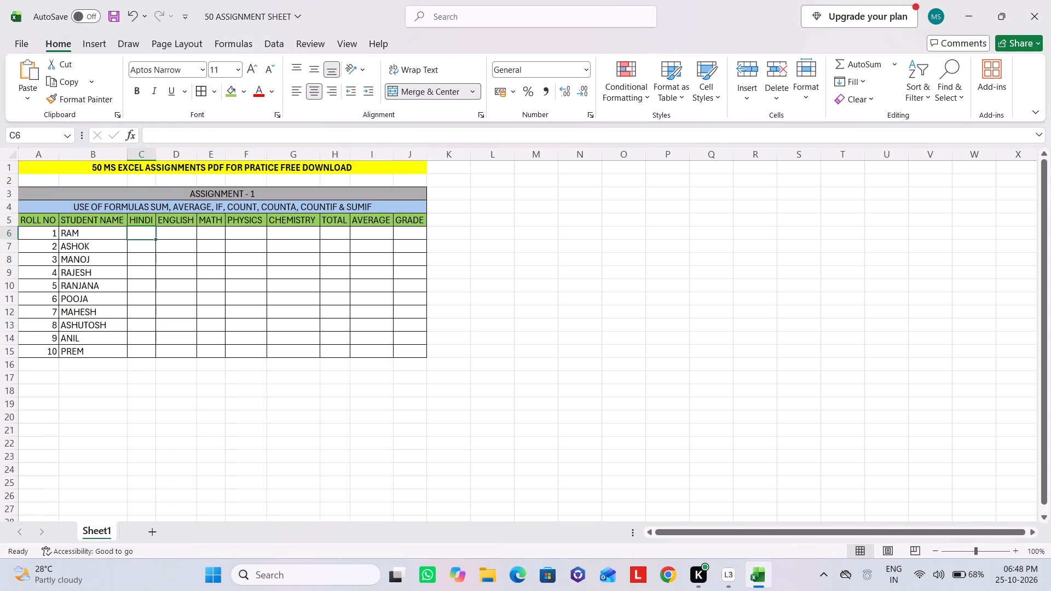
text(20 1)
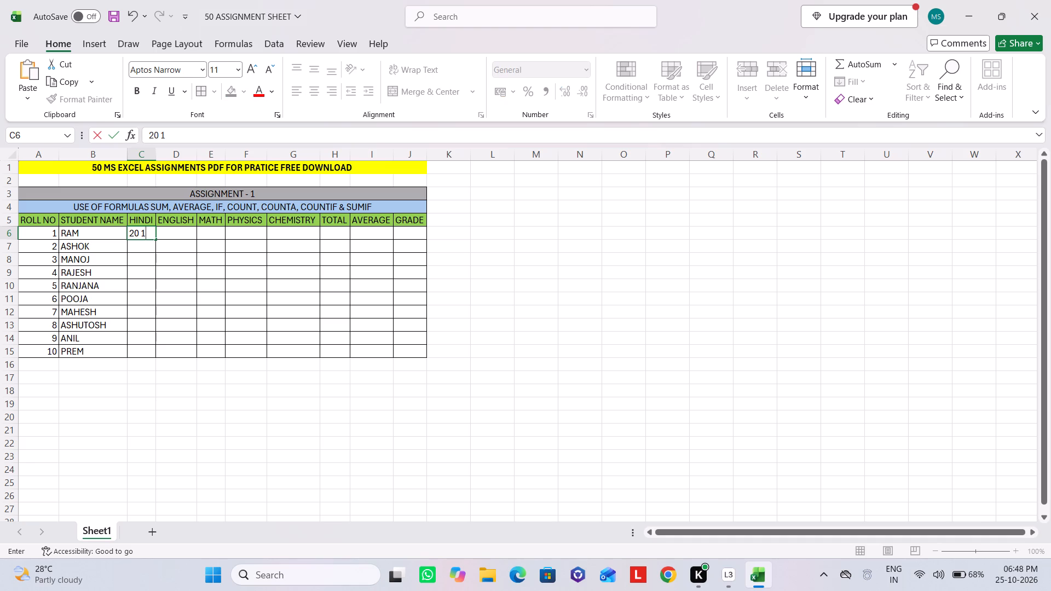
key(BackSpace)
key(BackSpace)
key(Tab)
text(10)
key(Tab)
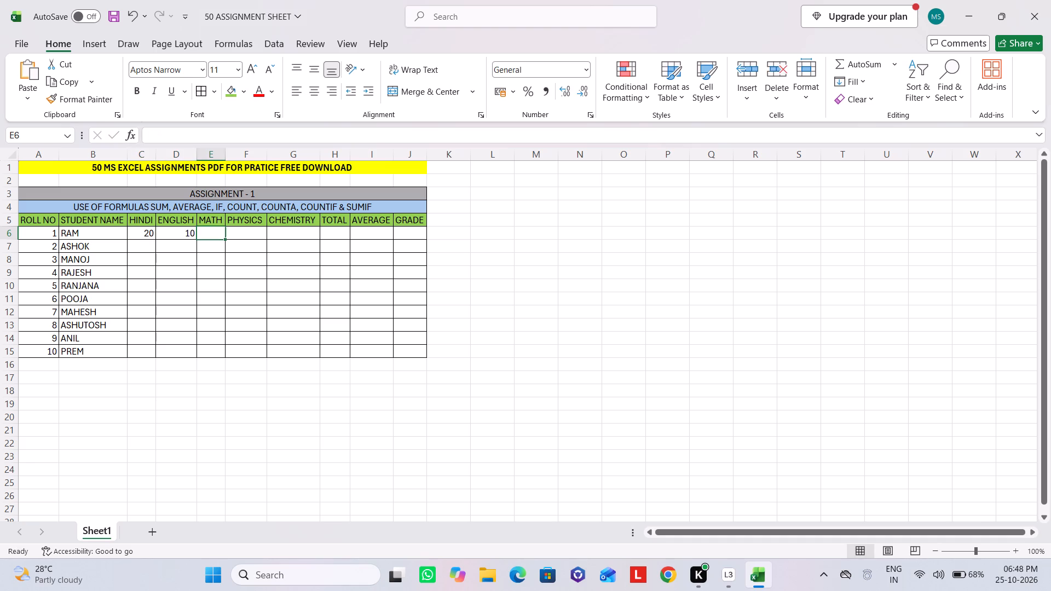
text(14)
key(Tab)
text(18)
key(Tab)
text(15)
key(Tab)
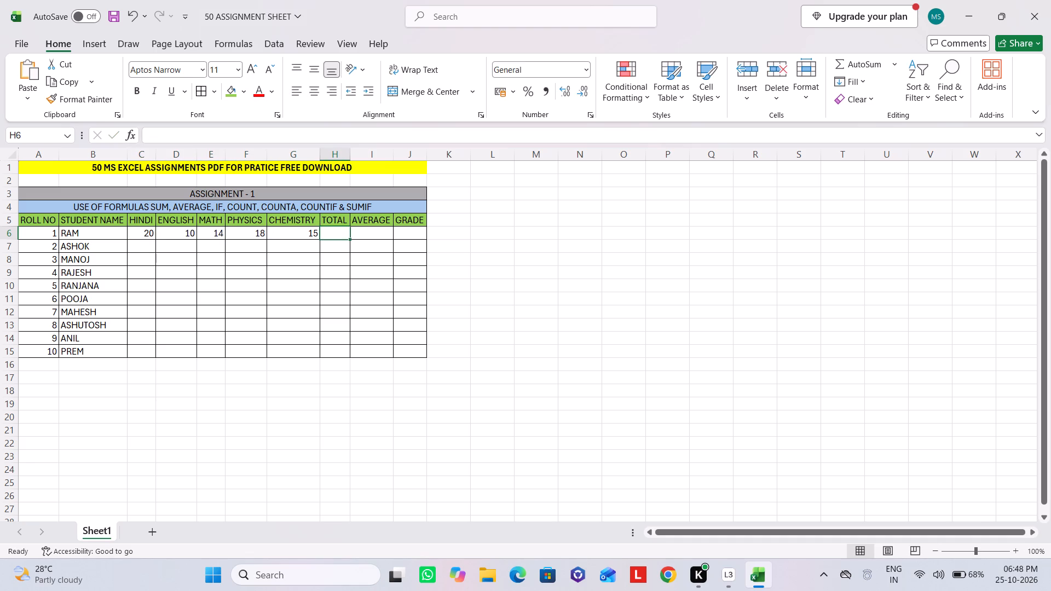
Enter 77 as RAM's TOTAL in H6 and 15.4 as the AVERAGE in I6.
text(77)
key(Tab)
text(15.4)
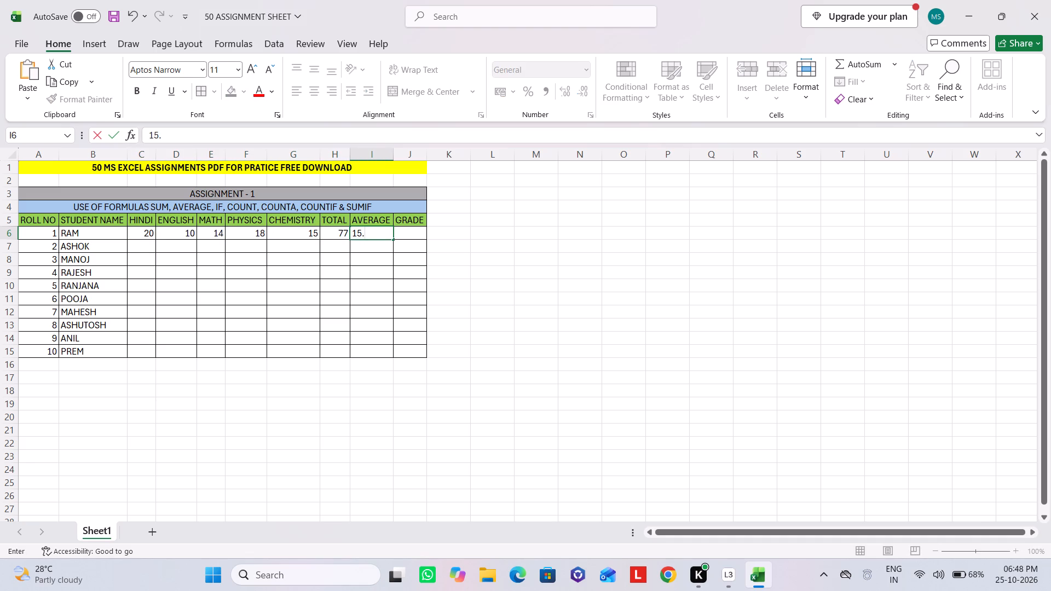
key(Tab)
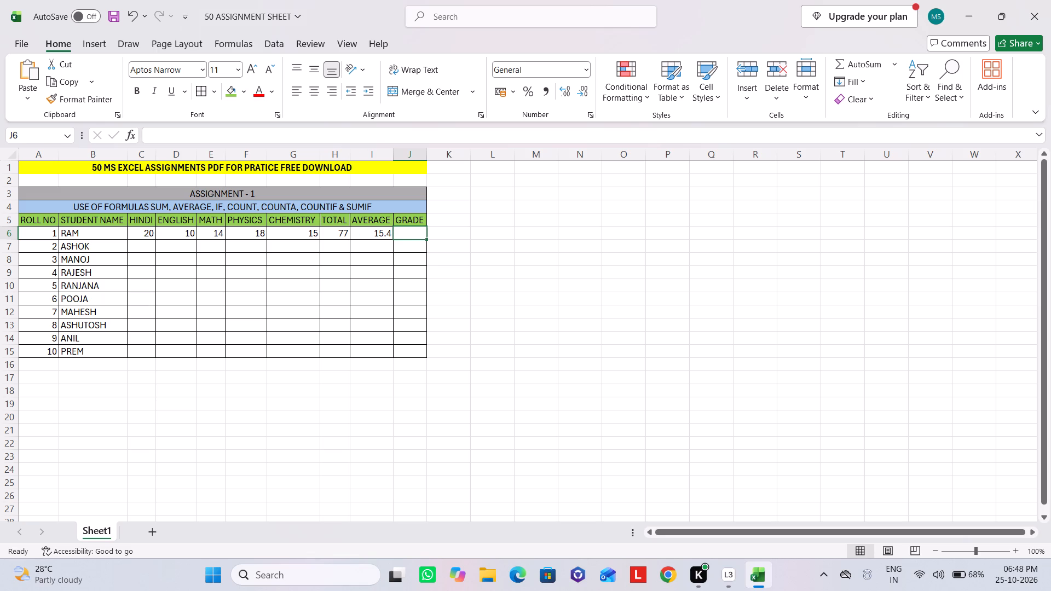
Enter A as RAM's GRADE in J6.
key(a)
key(Tab)
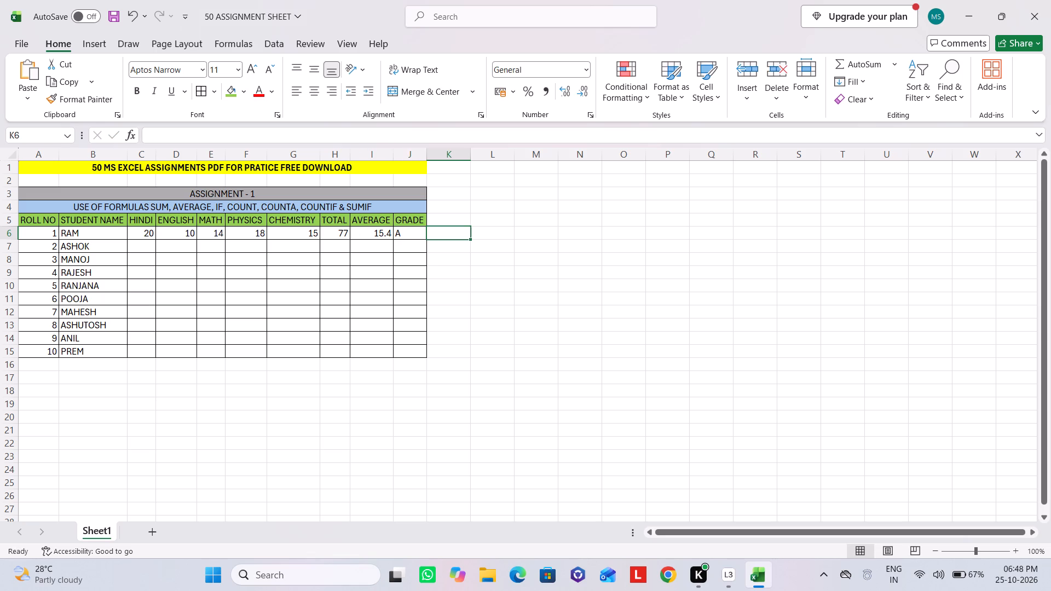
Enter ASHOK's marks in row 7: HINDI 21, ENGLISH 12, MATH 14, PHYSICS 12 and CHEMISTRY 18.
click(146, 244)
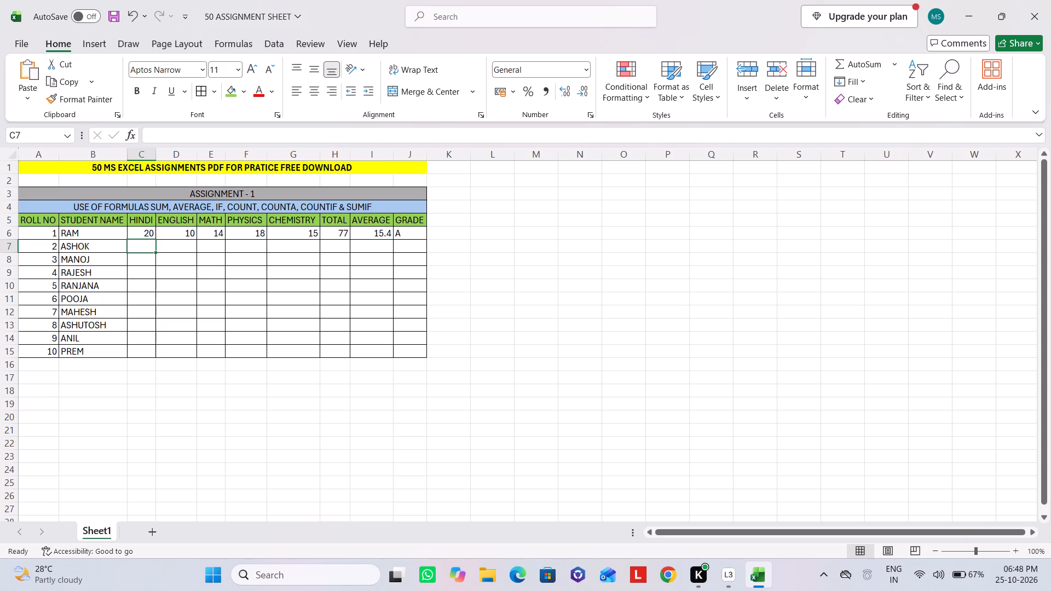
text(21)
key(Tab)
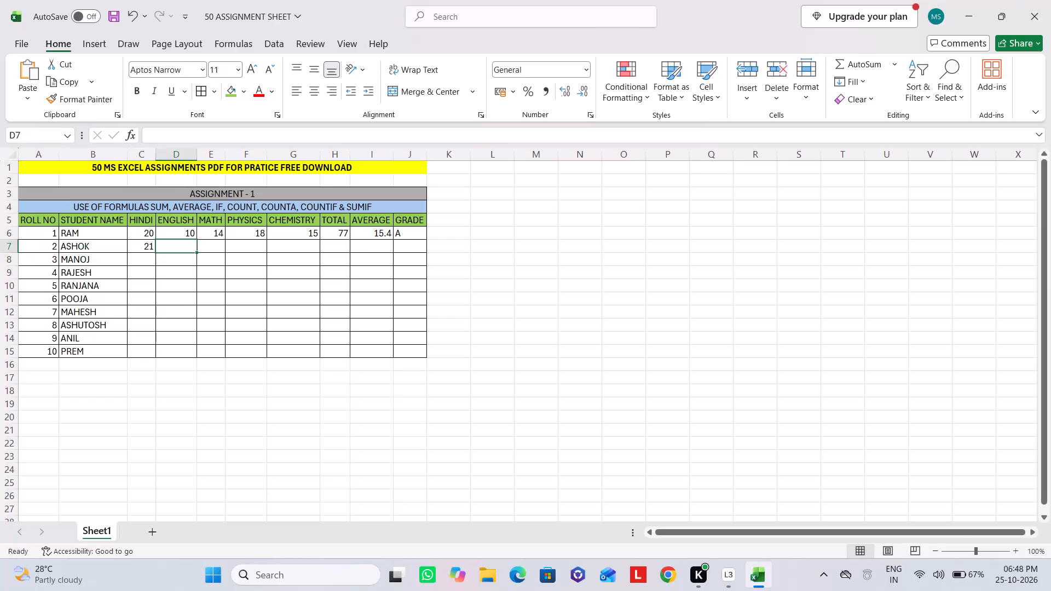
text(12)
key(Tab)
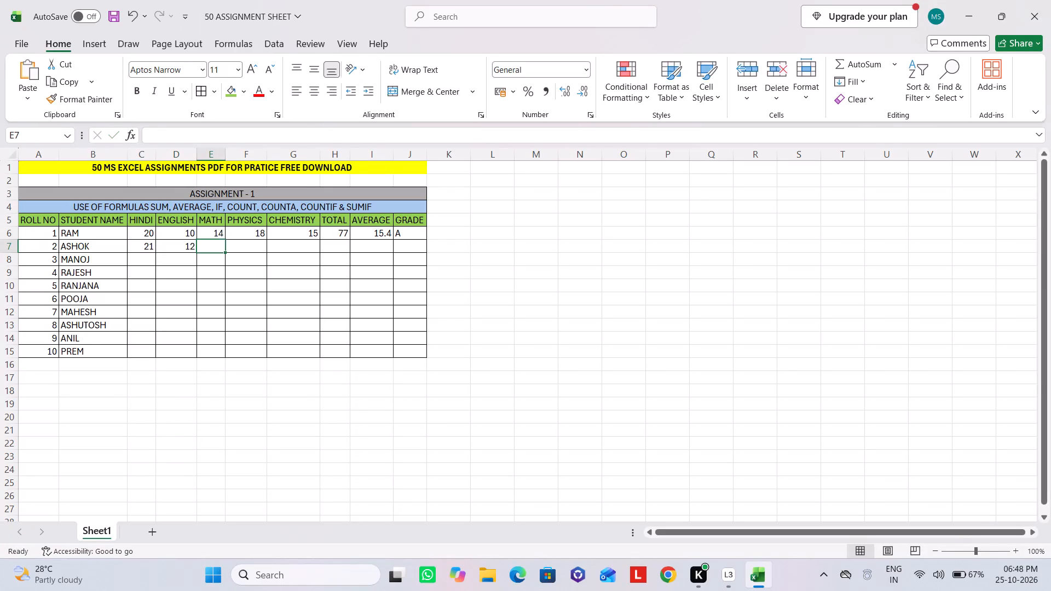
text(14)
key(Tab)
text(12)
key(Tab)
text(18)
key(Tab)
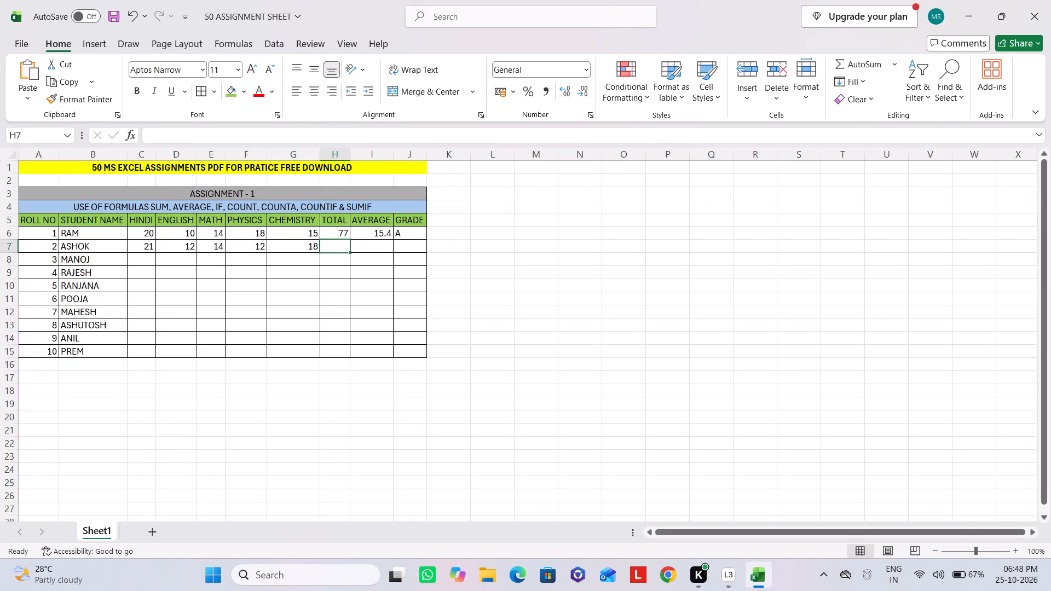
Enter MANOJ's marks in row 8: HINDI 33, ENGLISH 15, MATH 7, PHYSICS 14 and CHEMISTRY 17.
key(Down)
key(Left)
key(Left)
key(Left)
key(Left)
key(Left)
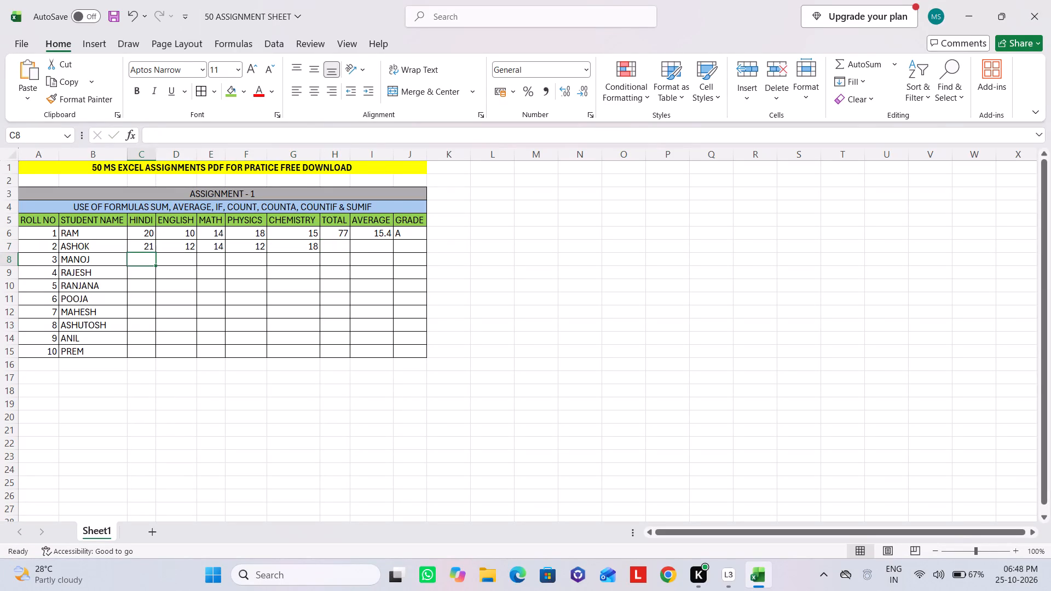
text(33)
key(Tab)
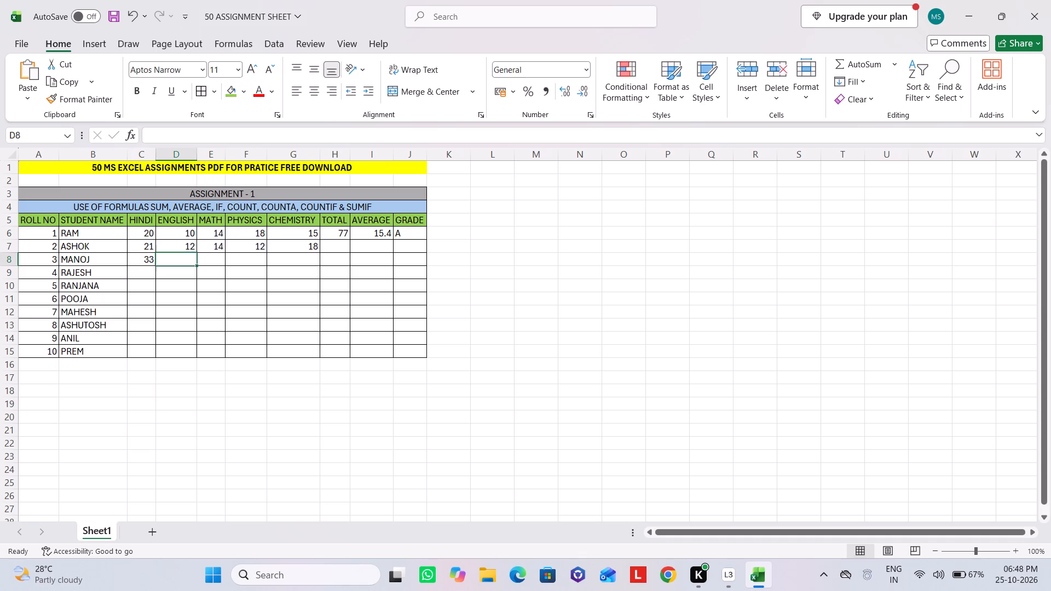
text(15)
key(Tab)
key(7)
key(Tab)
text(14)
key(Tab)
key(2)
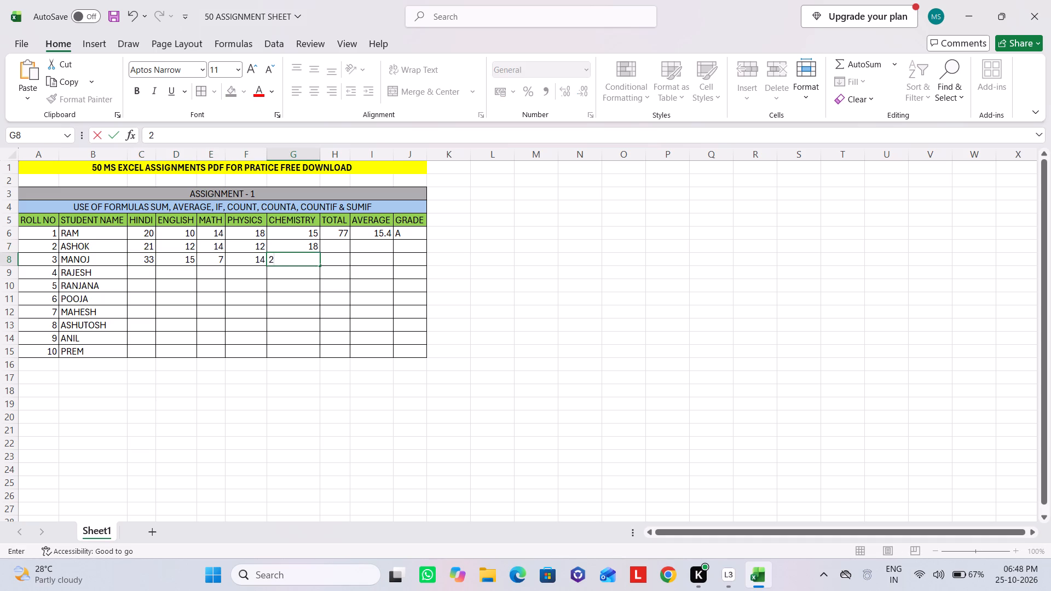
key(BackSpace)
text(17)
key(Down)
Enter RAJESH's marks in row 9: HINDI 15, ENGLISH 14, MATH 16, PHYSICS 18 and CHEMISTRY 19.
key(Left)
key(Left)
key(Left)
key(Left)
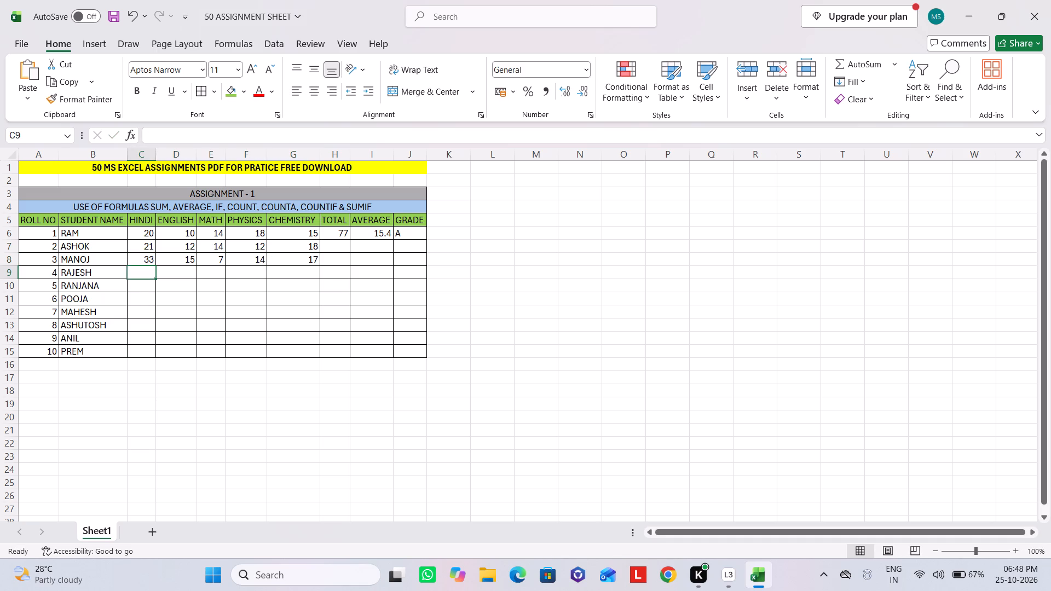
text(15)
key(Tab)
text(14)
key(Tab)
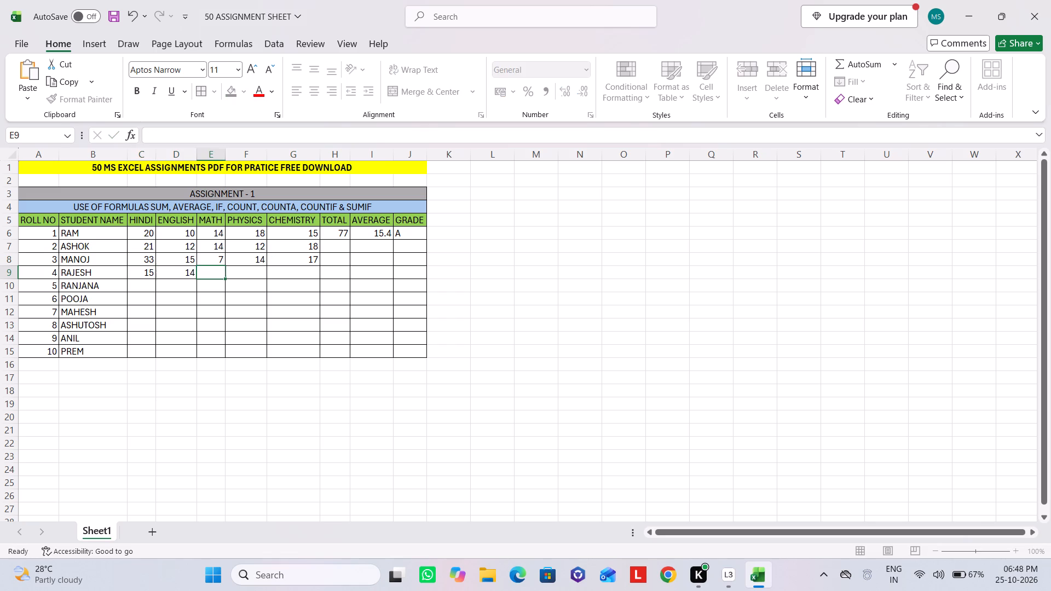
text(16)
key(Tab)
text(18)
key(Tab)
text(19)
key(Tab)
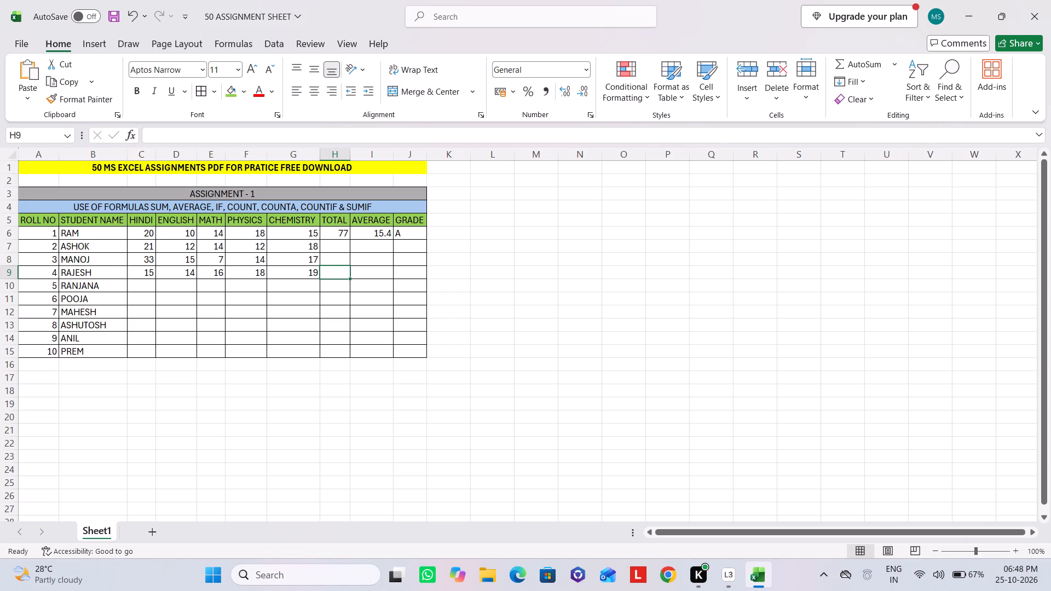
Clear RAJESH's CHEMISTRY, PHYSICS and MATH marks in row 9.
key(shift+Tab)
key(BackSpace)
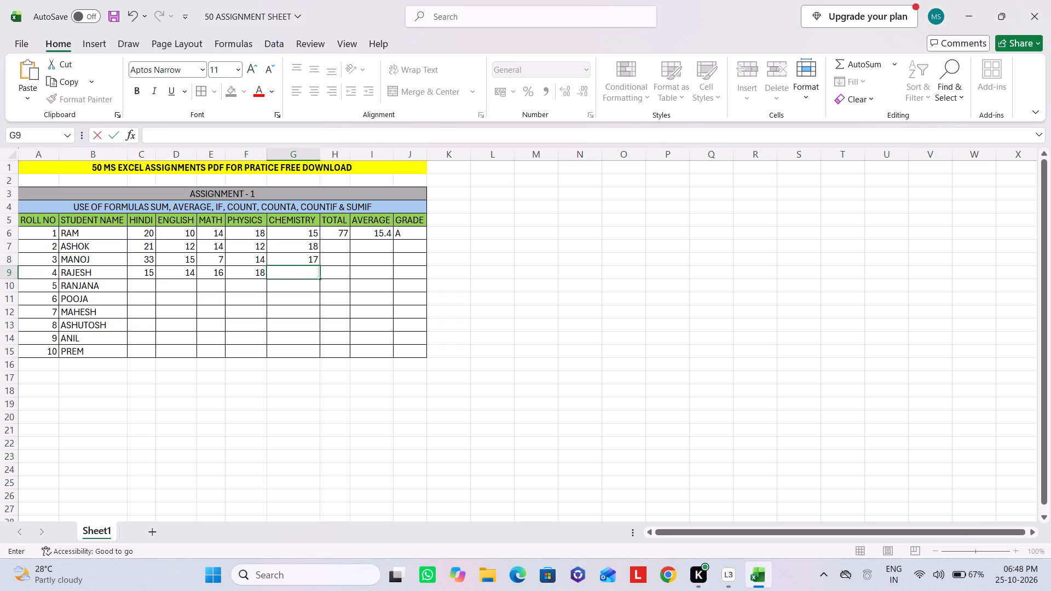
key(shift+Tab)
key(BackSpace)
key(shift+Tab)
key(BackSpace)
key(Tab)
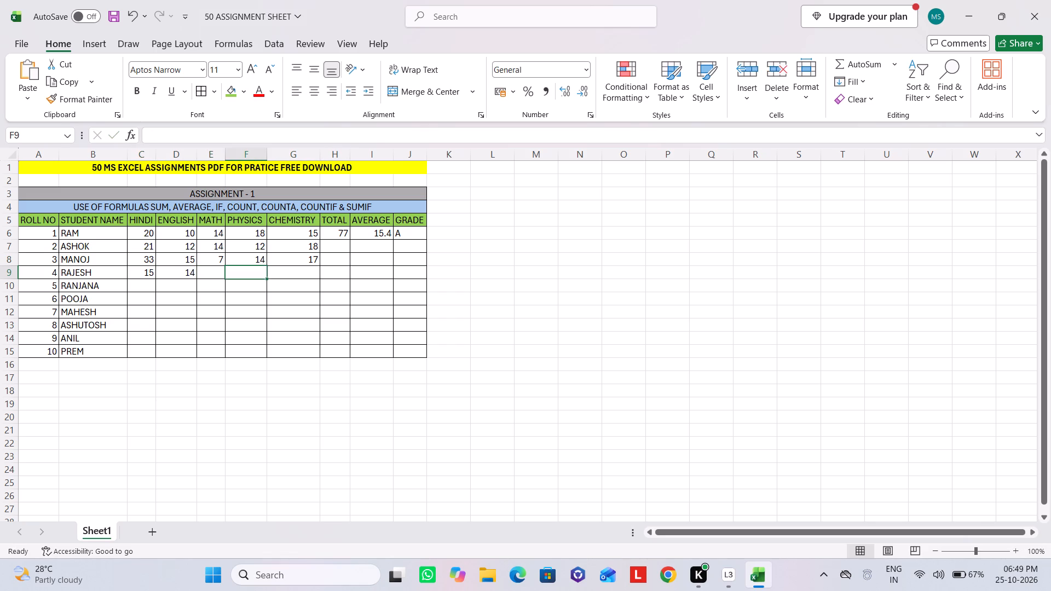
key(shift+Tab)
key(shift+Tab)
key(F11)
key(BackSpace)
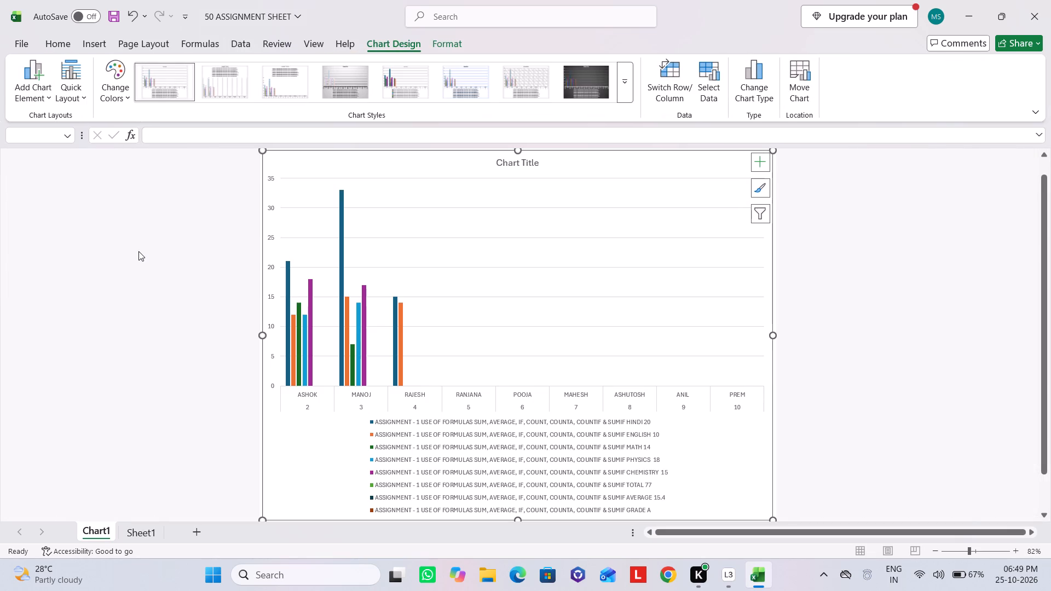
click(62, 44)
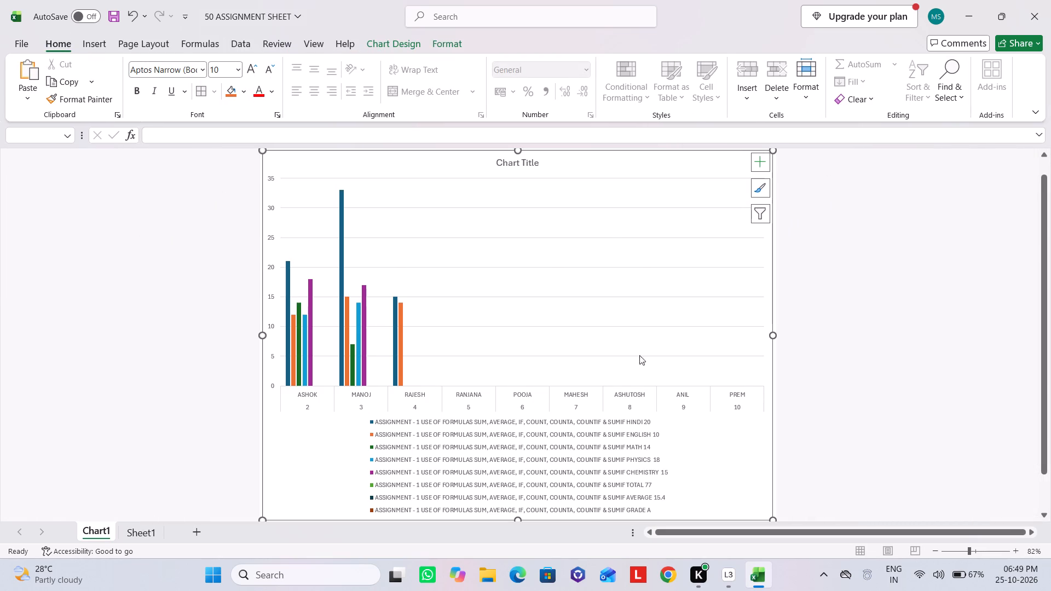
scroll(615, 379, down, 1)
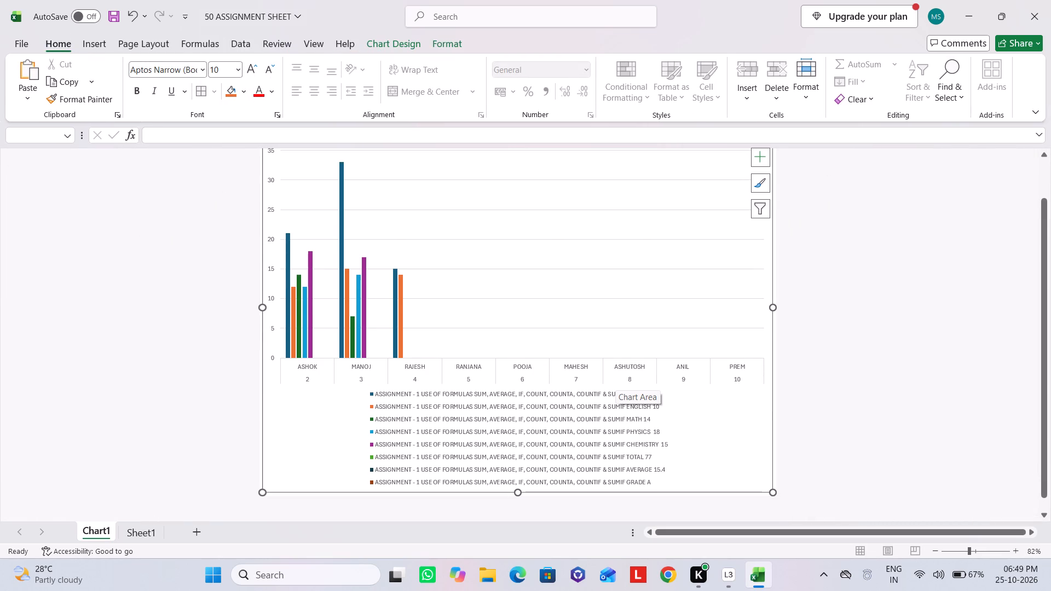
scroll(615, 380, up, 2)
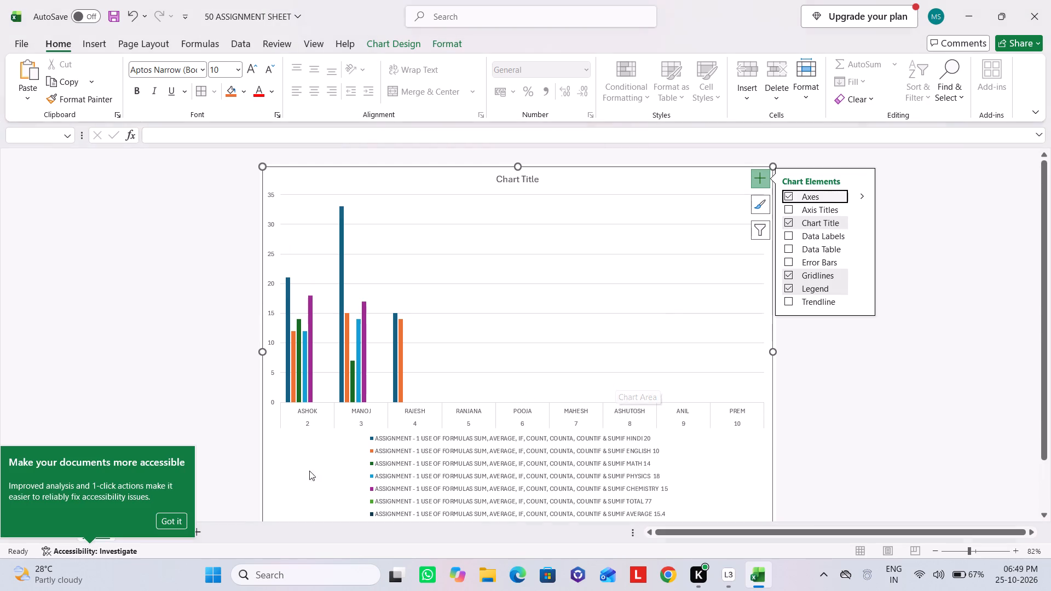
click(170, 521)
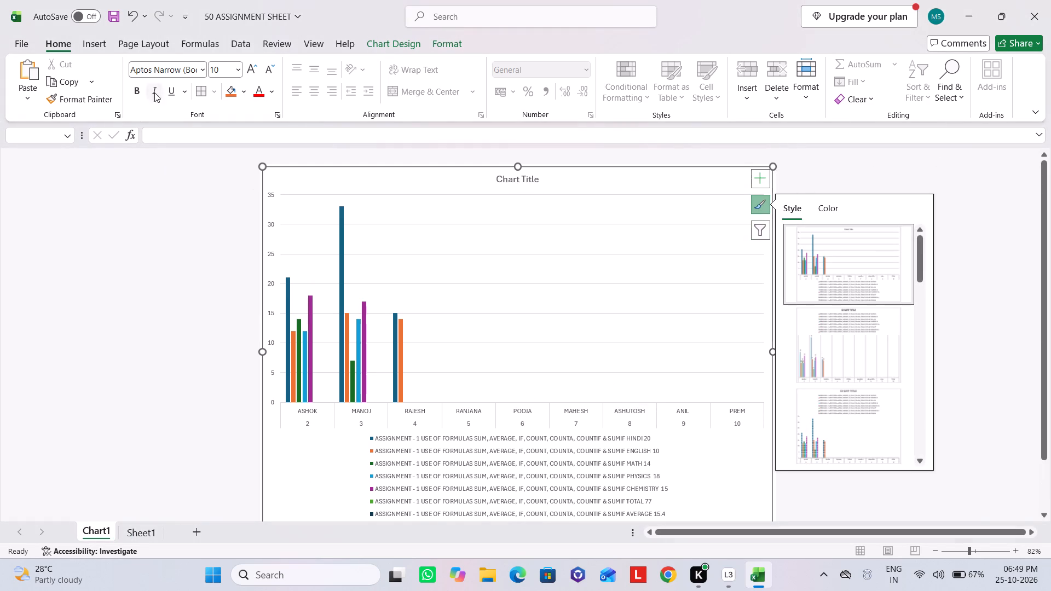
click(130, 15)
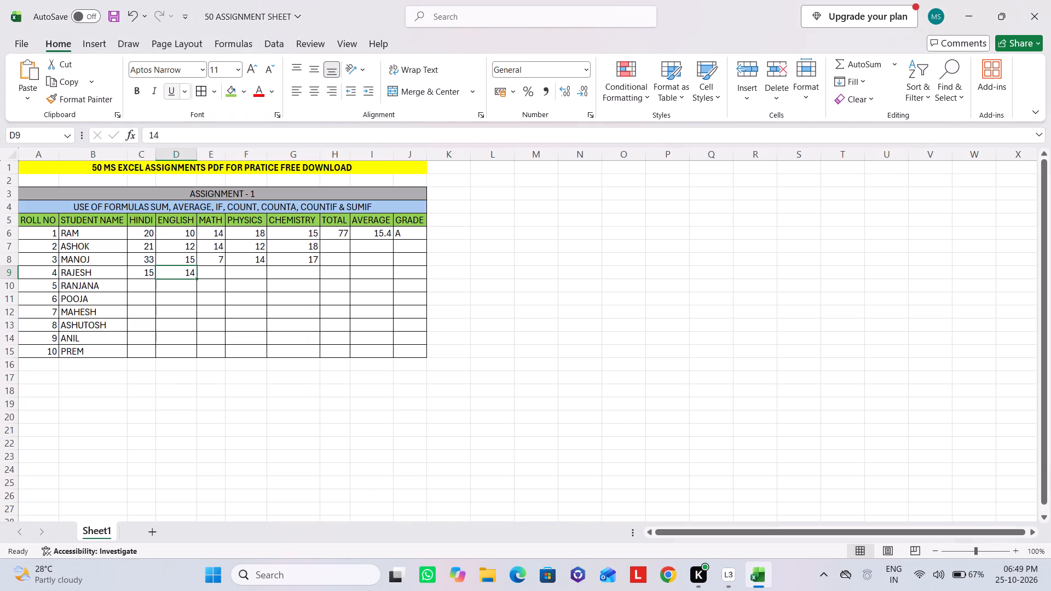
Re-enter RAJESH's marks in row 9: HINDI 15, ENGLISH 14, MATH 8, PHYSICS 16 and CHEMISTRY 20.
key(BackSpace)
key(shift+Tab)
key(BackSpace)
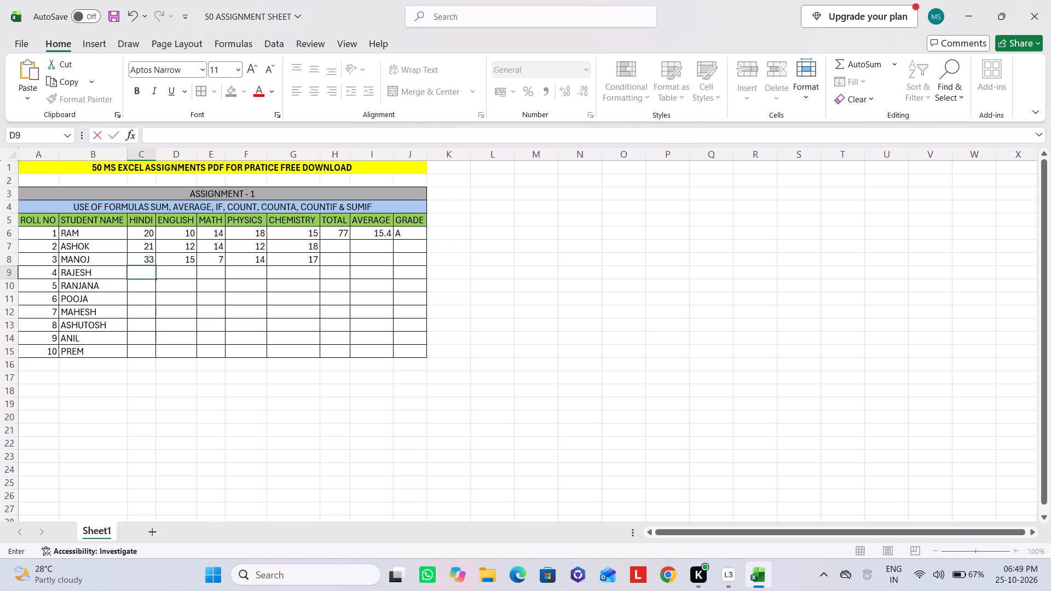
text(15)
key(Tab)
text(14)
key(Tab)
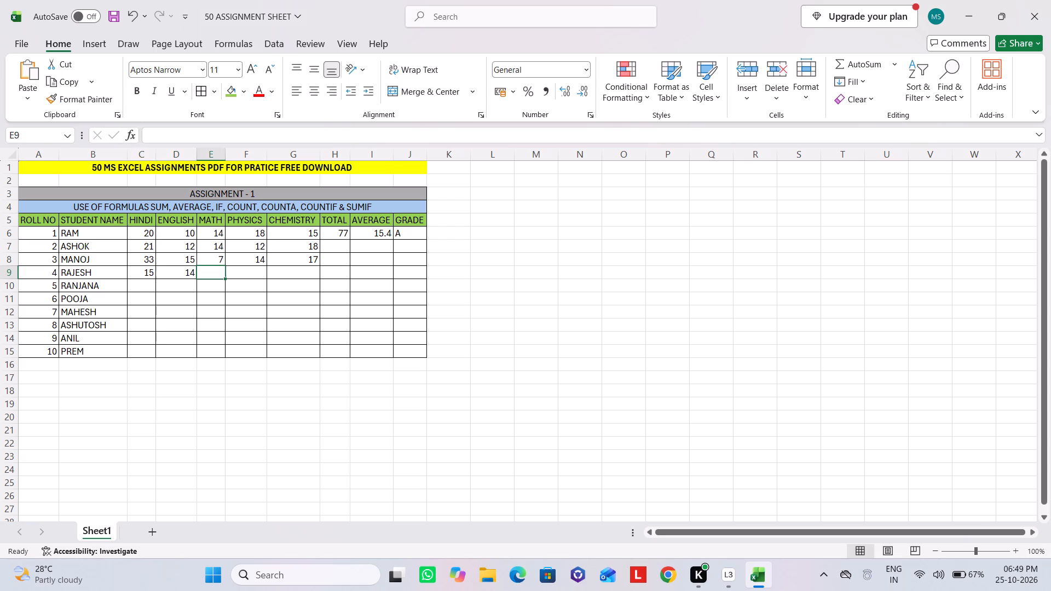
key(8)
key(Tab)
text(16)
key(Tab)
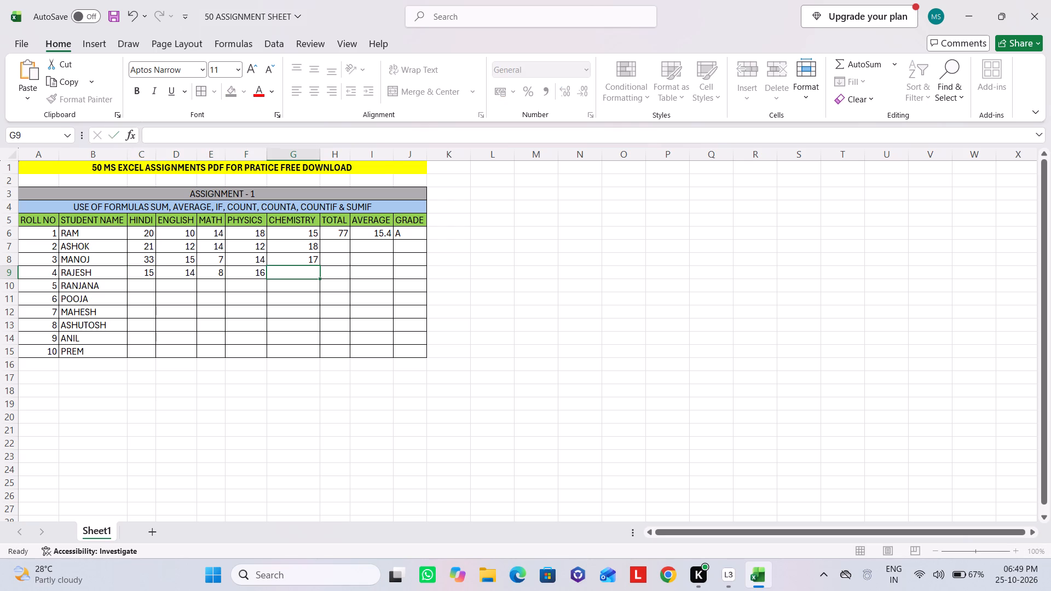
text(20)
key(Down)
Enter RANJANA's marks in row 10: HINDI 14, ENGLISH 17, MATH 10, PHYSICS 13 and CHEMISTRY 18.
key(Left)
key(Left)
key(Left)
key(Left)
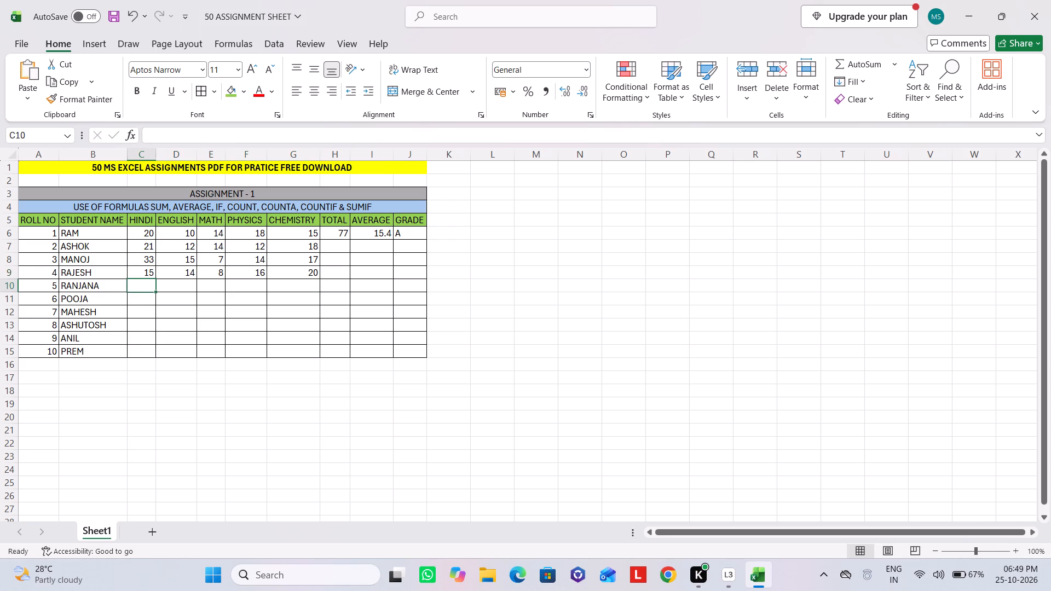
text(14)
key(Tab)
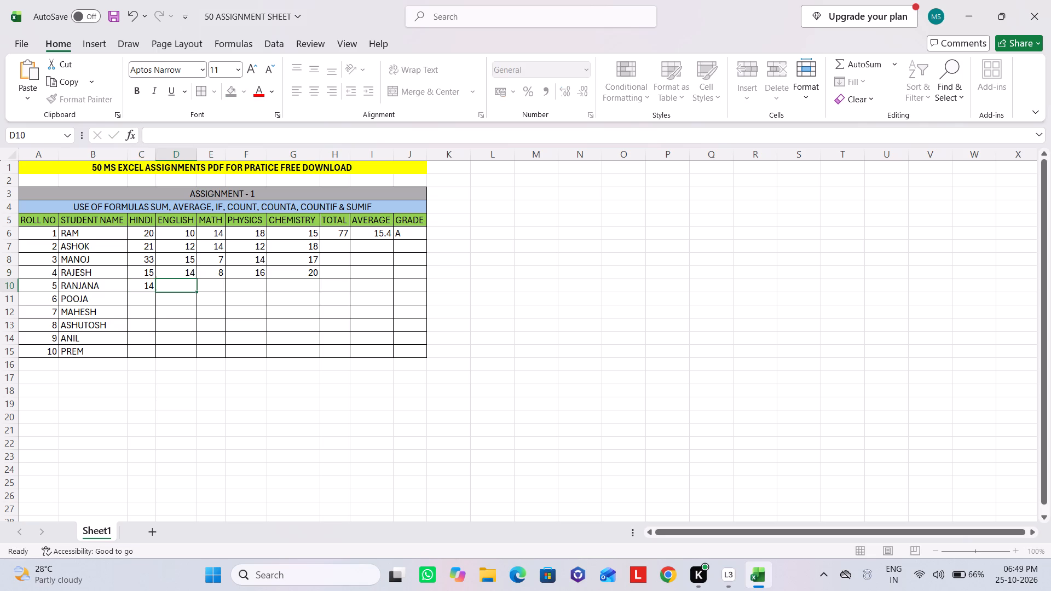
text(17)
key(Tab)
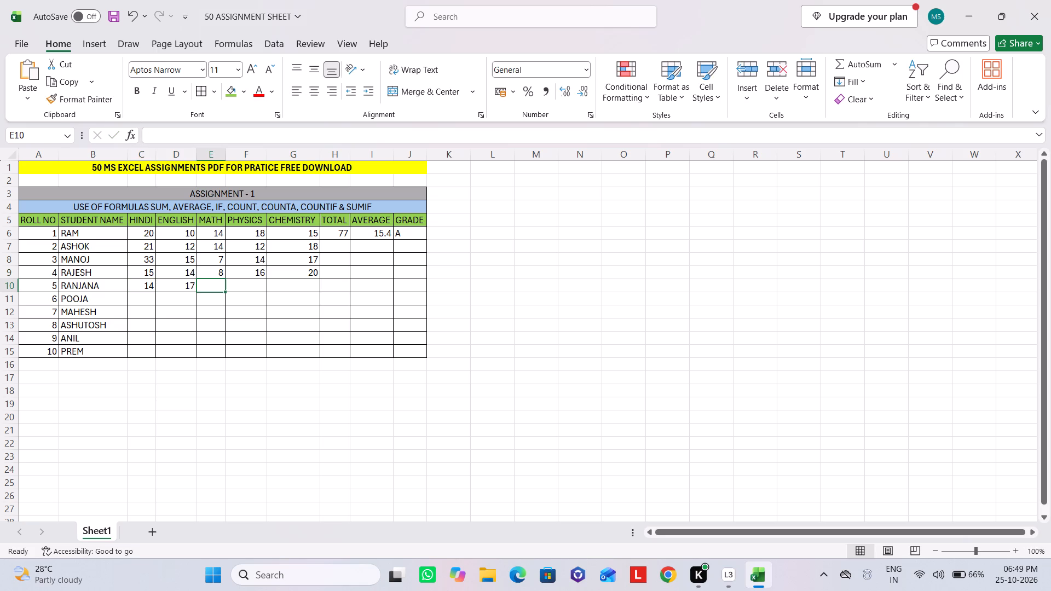
text(10)
key(Tab)
text(13)
key(Tab)
text(18)
key(Down)
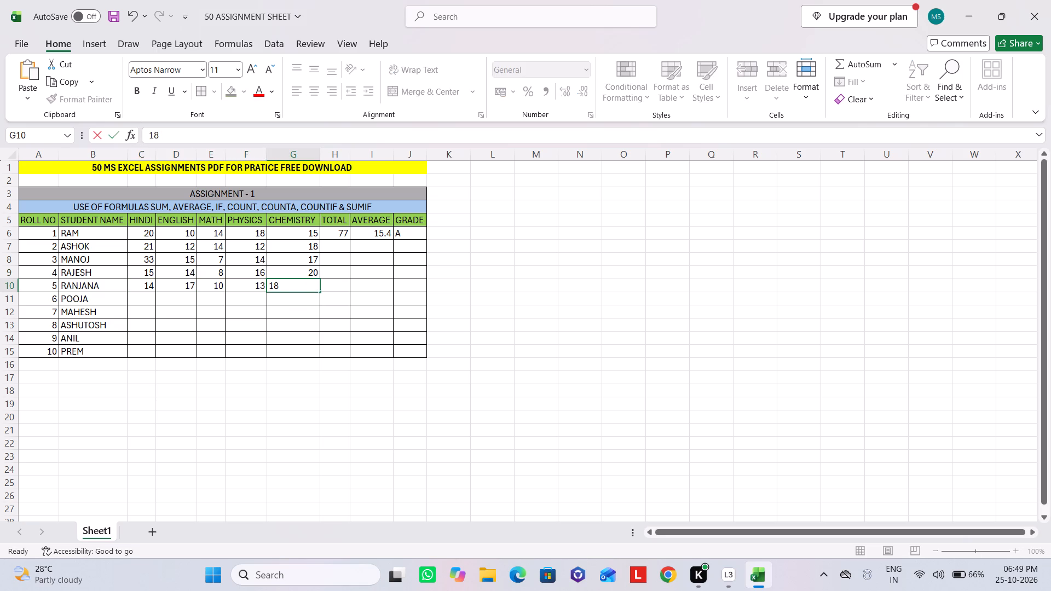
Enter POOJA's marks in row 11: HINDI 16, ENGLISH 8, MATH 20, PHYSICS 17 and CHEMISTRY 15.
key(Left)
key(Left)
key(Left)
key(Left)
text(16)
key(Tab)
key(8)
key(Tab)
text(20)
key(Tab)
text(17)
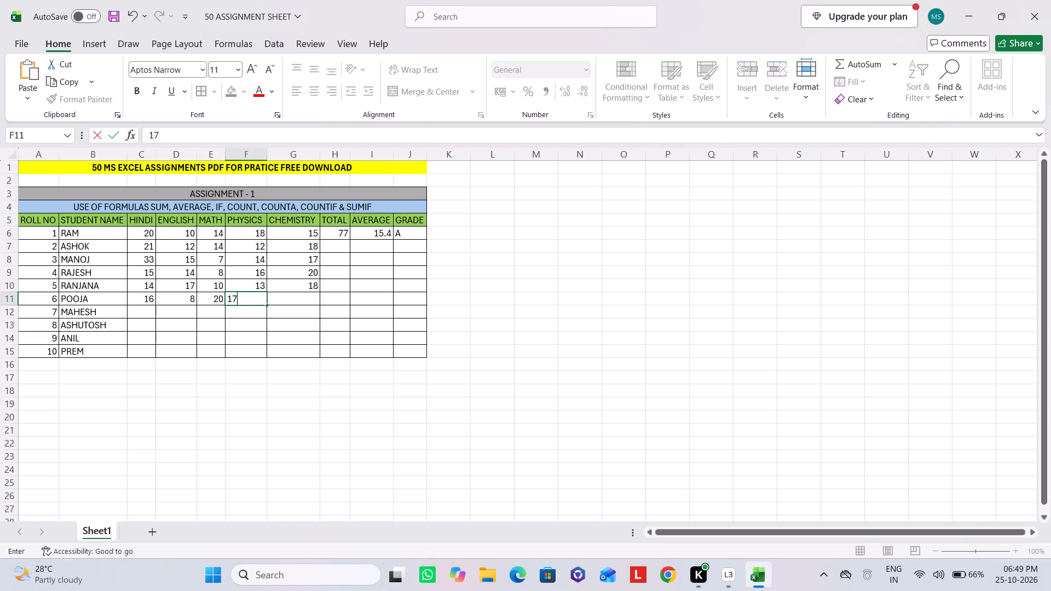
key(Tab)
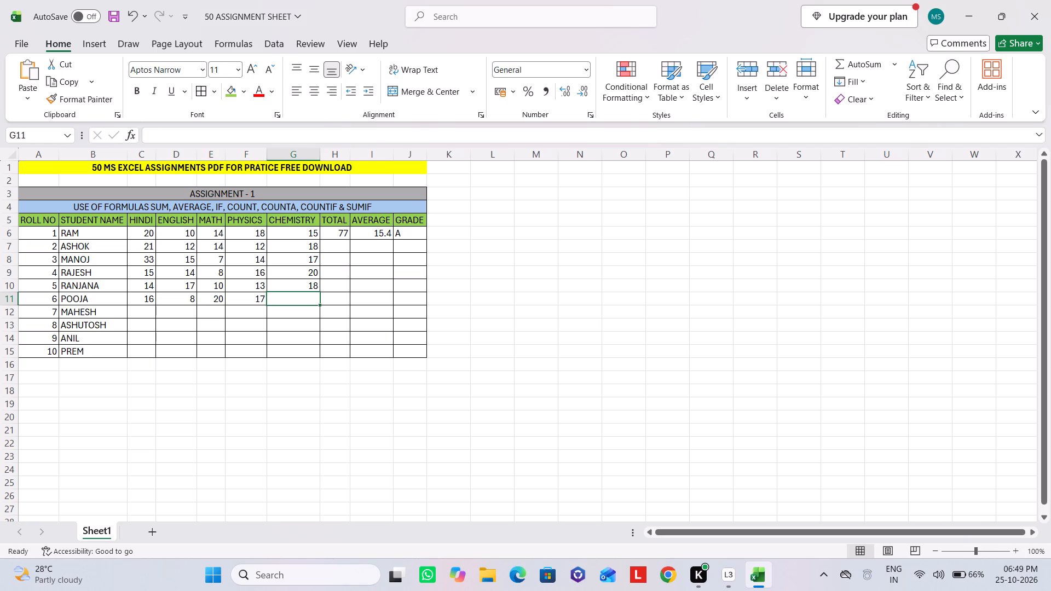
text(15)
key(Down)
Enter MAHESH's marks in row 12: HINDI 18, ENGLISH 19, MATH 3, PHYSICS 10 and CHEMISTRY 14.
key(Left)
key(Left)
key(Left)
key(Left)
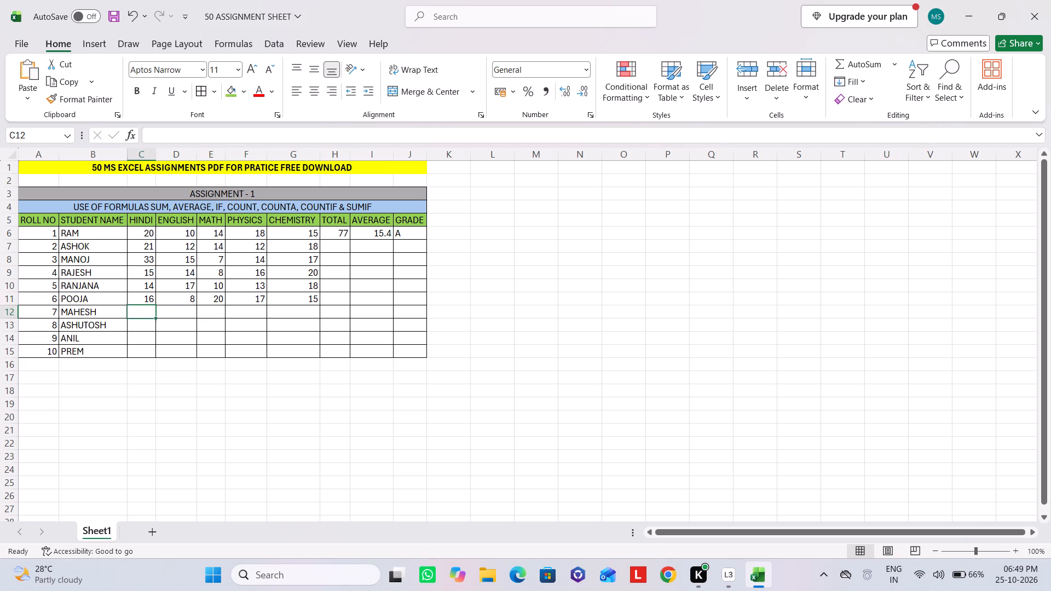
text(18)
key(Tab)
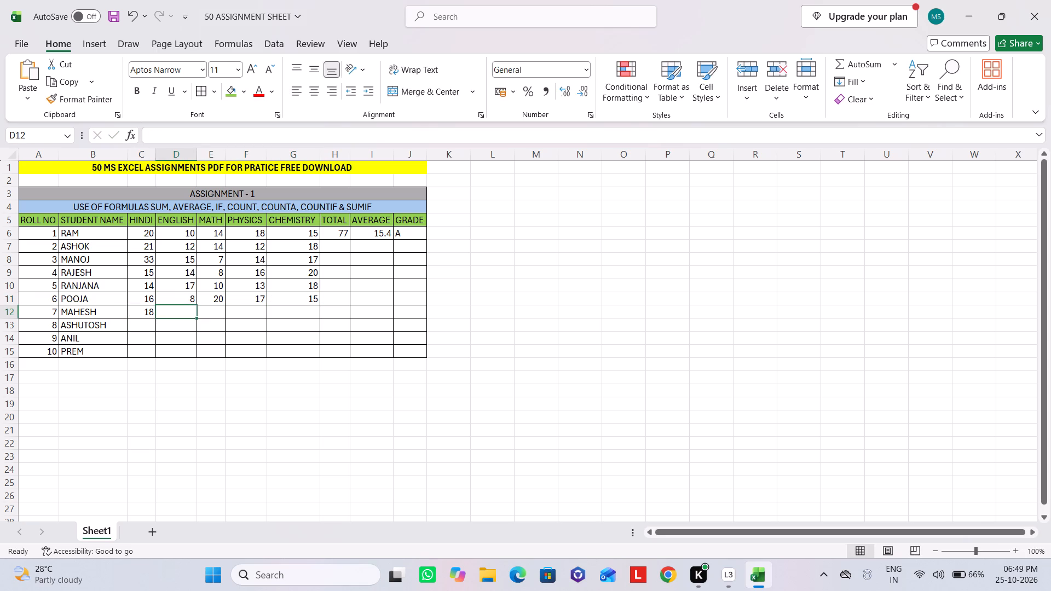
text(19)
key(Tab)
key(3)
key(Tab)
text(10)
key(Tab)
text(14)
key(Tab)
Enter ASHUTOSH's marks in row 13: HINDI 19, ENGLISH 20, MATH 7, PHYSICS 14 and CHEMISTRY 18.
key(Down)
key(Left)
key(Left)
key(Left)
key(Left)
key(Left)
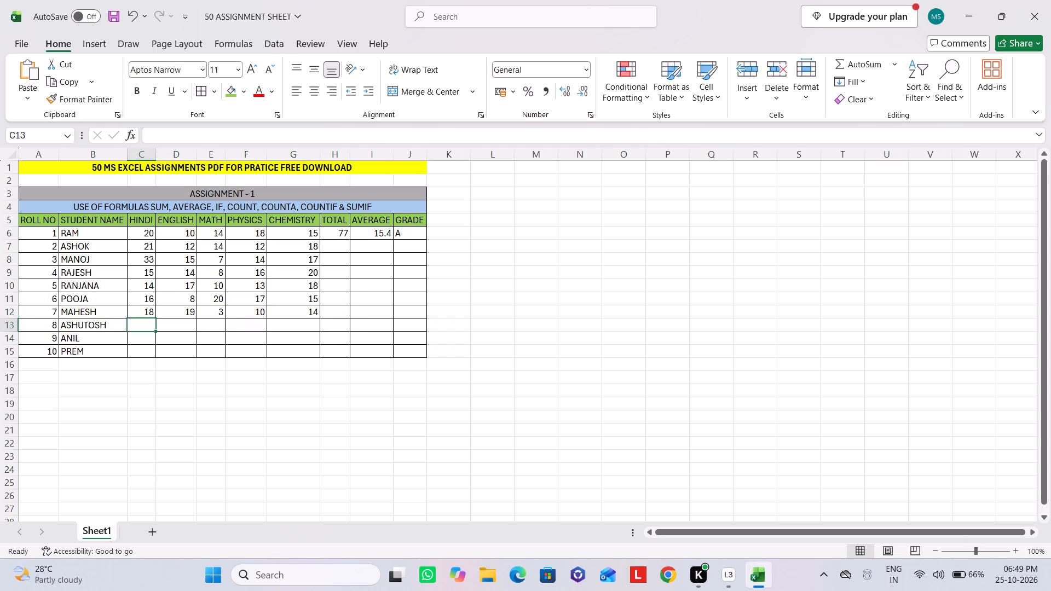
text(19)
key(Tab)
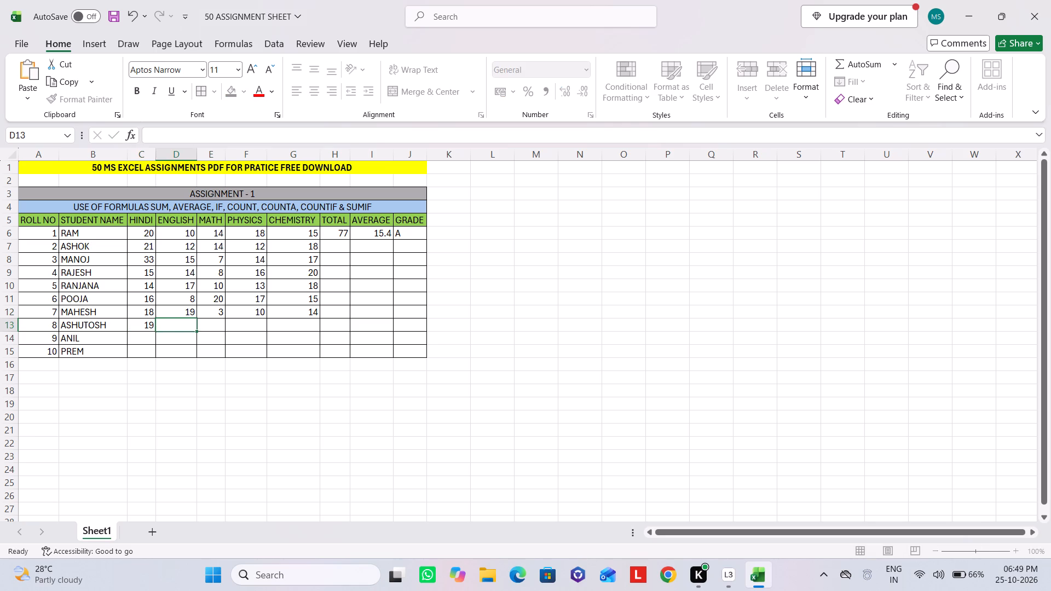
text(20)
key(Tab)
key(7)
key(Tab)
text(14)
key(Tab)
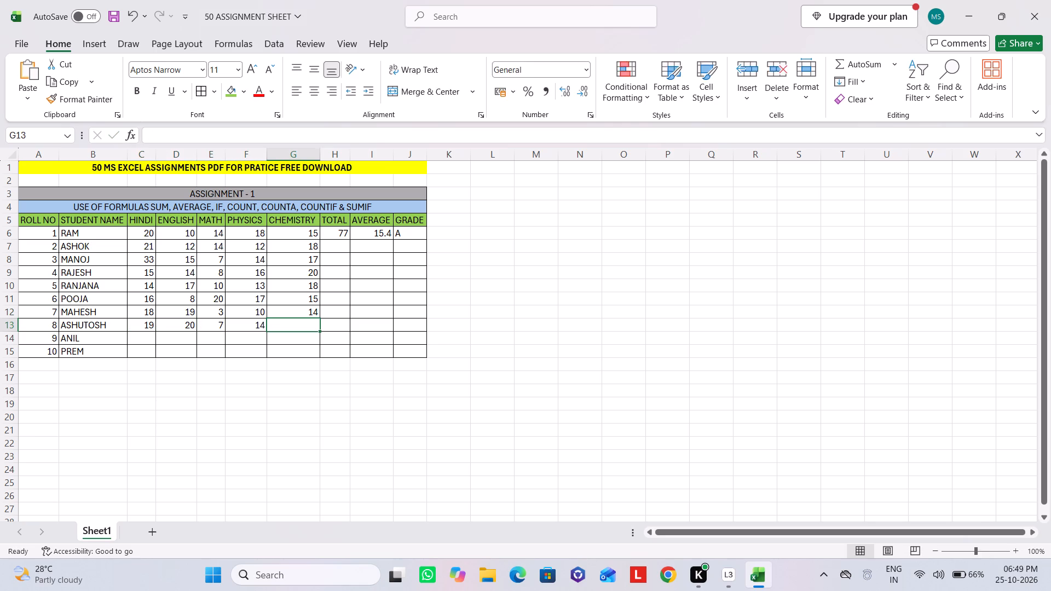
text(18)
key(Tab)
Enter ANIL's marks in row 14: HINDI 22, ENGLISH 13, MATH 8, PHYSICS 12 and CHEMISTRY 19.
key(Down)
key(Left)
key(Left)
key(Left)
key(Left)
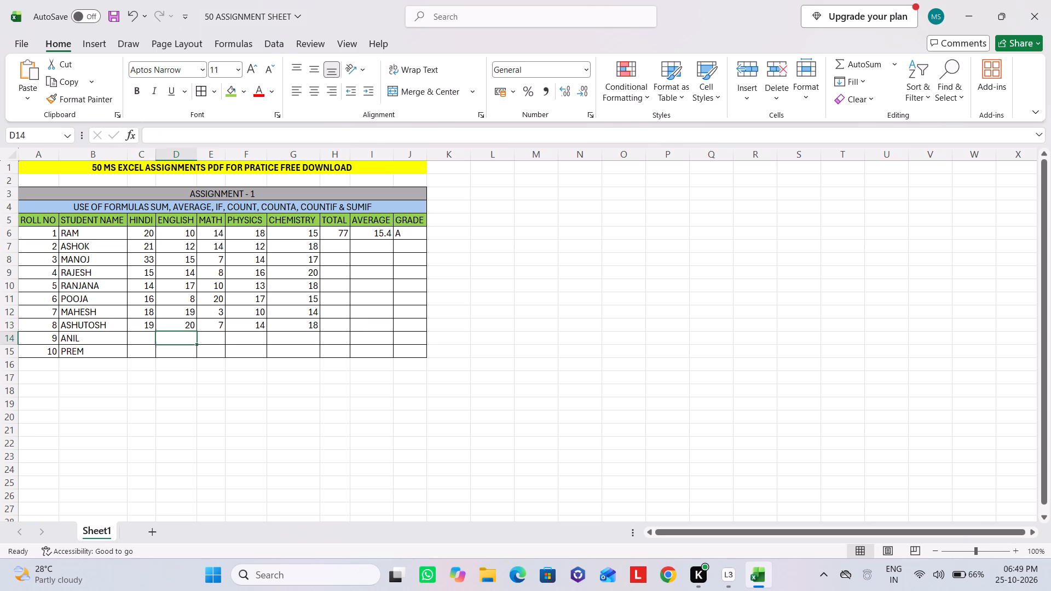
key(Left)
text(22)
key(Tab)
text(13)
key(Tab)
key(8)
key(Tab)
text(12)
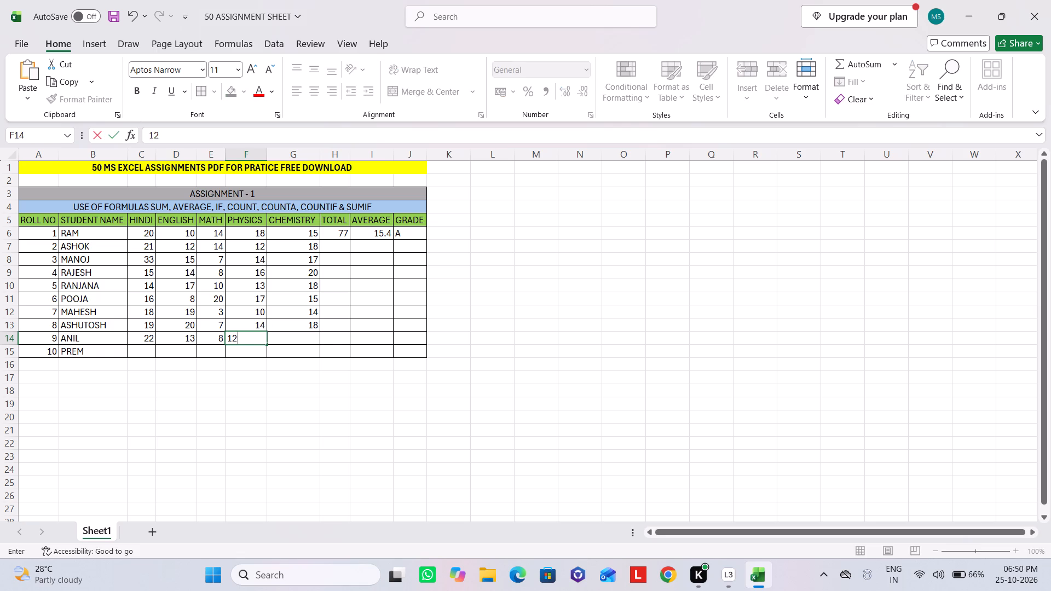
key(Tab)
text(19)
key(Down)
Enter PREM's marks in row 15: HINDI 26, ENGLISH 12, MATH 10, PHYSICS 11 and CHEMISTRY 27.
key(Left)
key(Left)
key(Left)
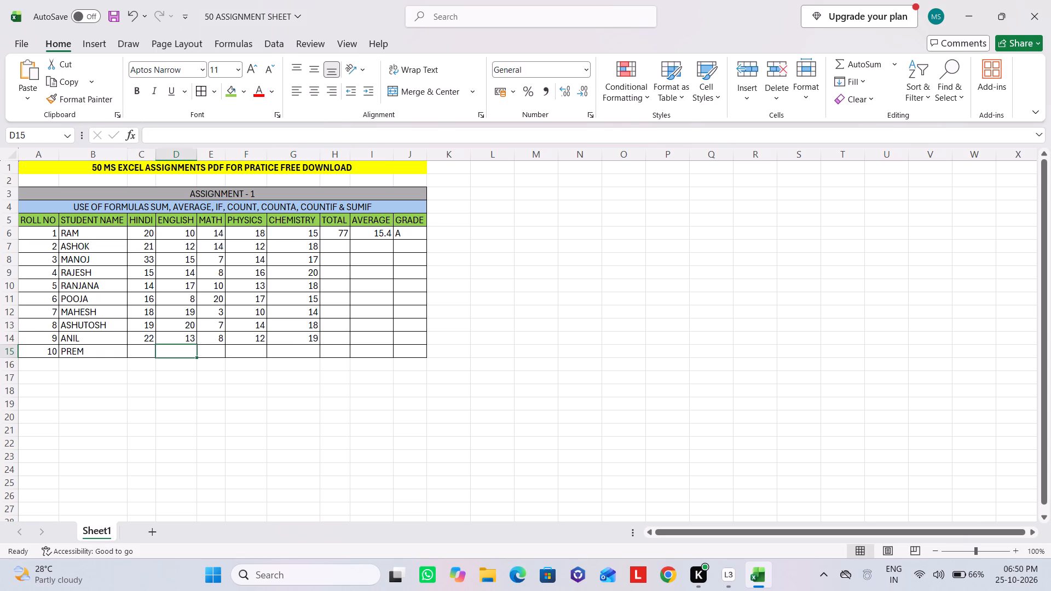
key(Left)
text(261)
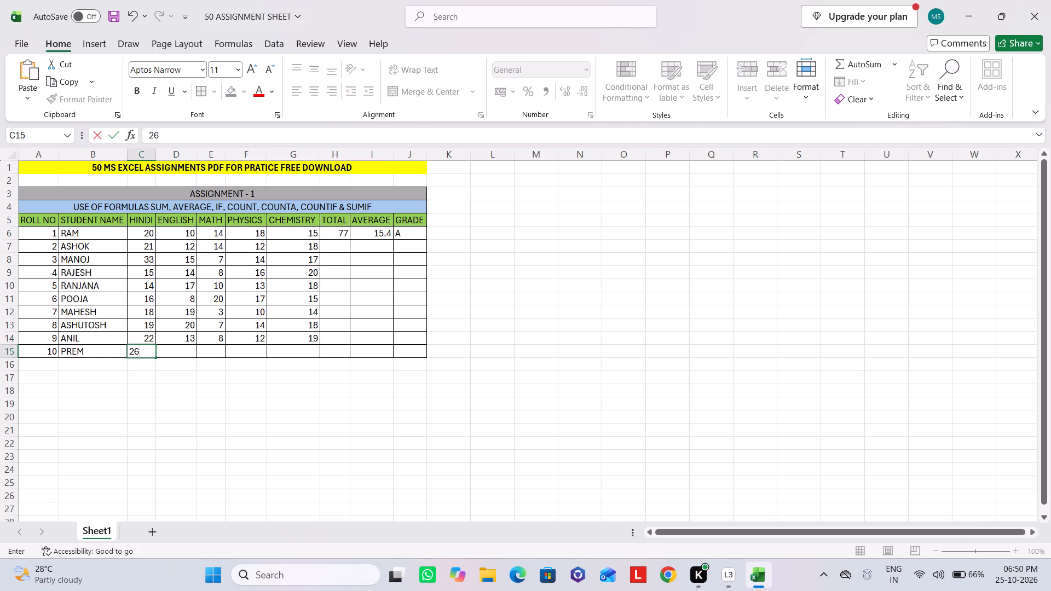
key(BackSpace)
key(Tab)
text(12)
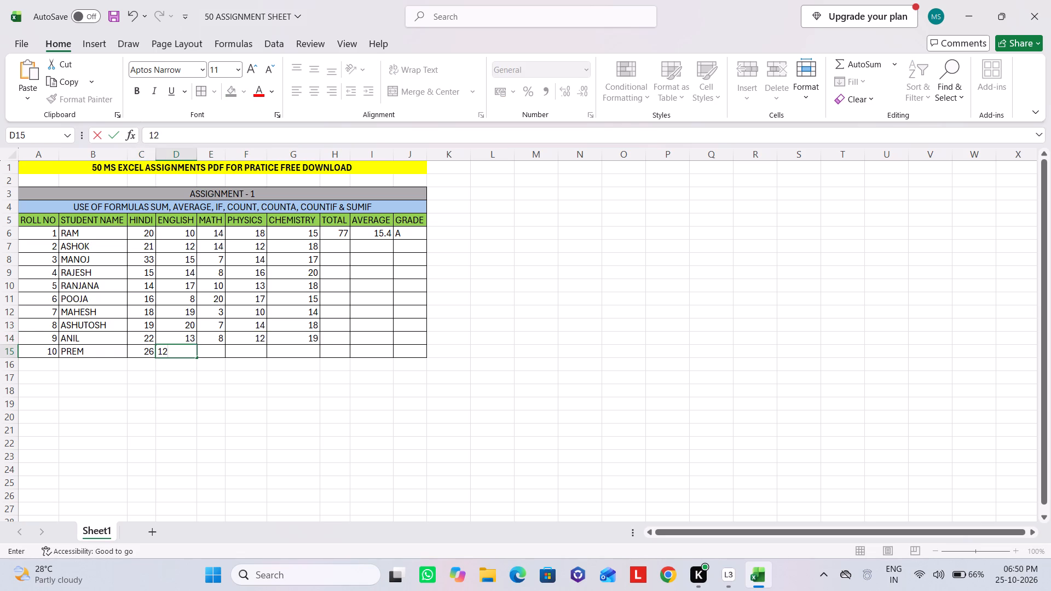
key(Tab)
text(10)
key(Tab)
text(11)
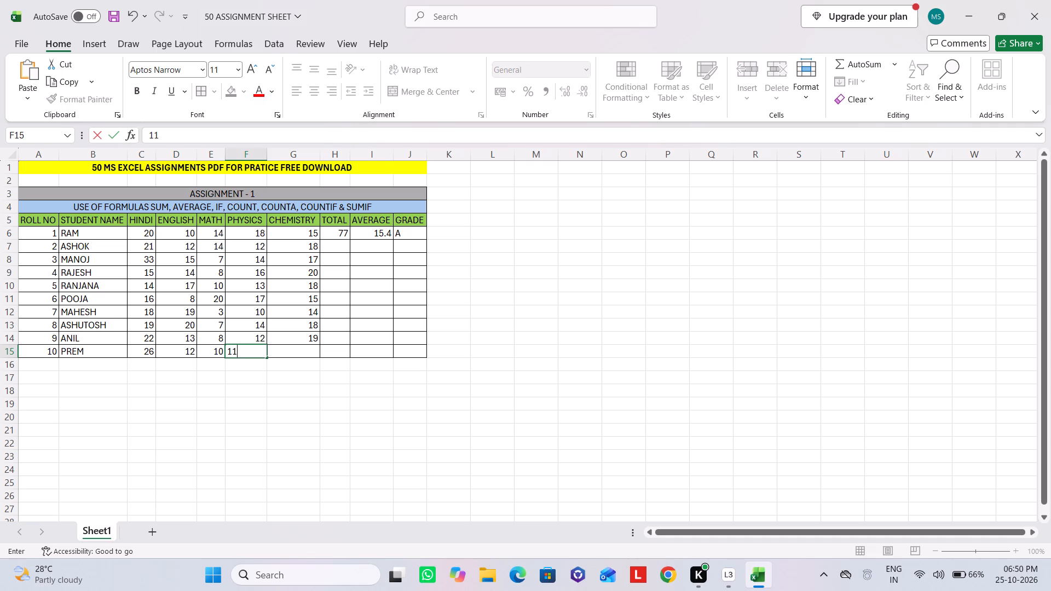
key(Tab)
text(27)
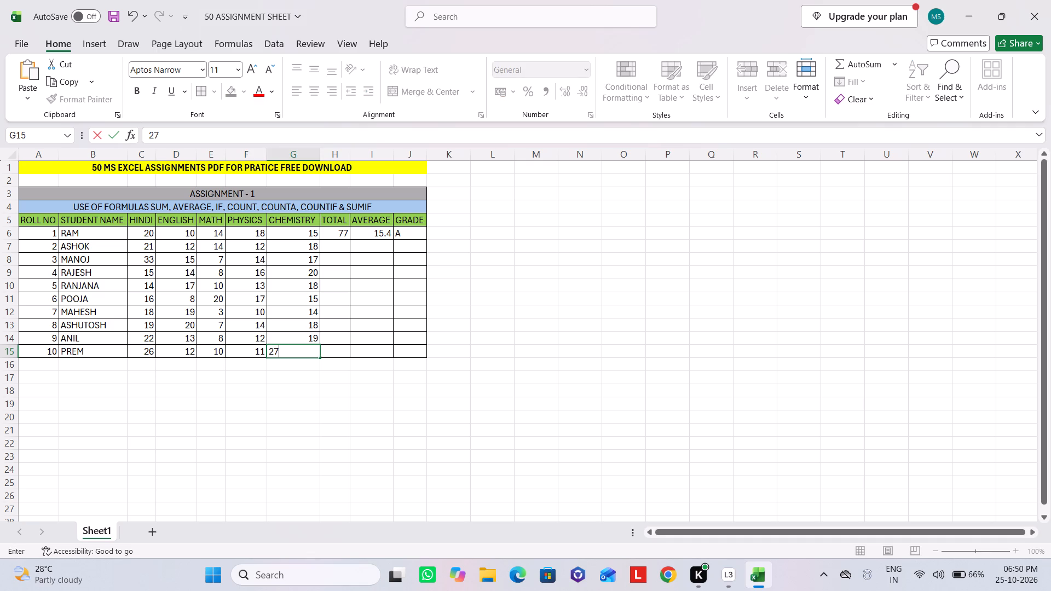
Enter the first question in A17: "Q.1 FIND THE TOTAL NUMBER & AVERAGE IN ALL SUBJECTS IN EACH STUDENTS.".
click(41, 380)
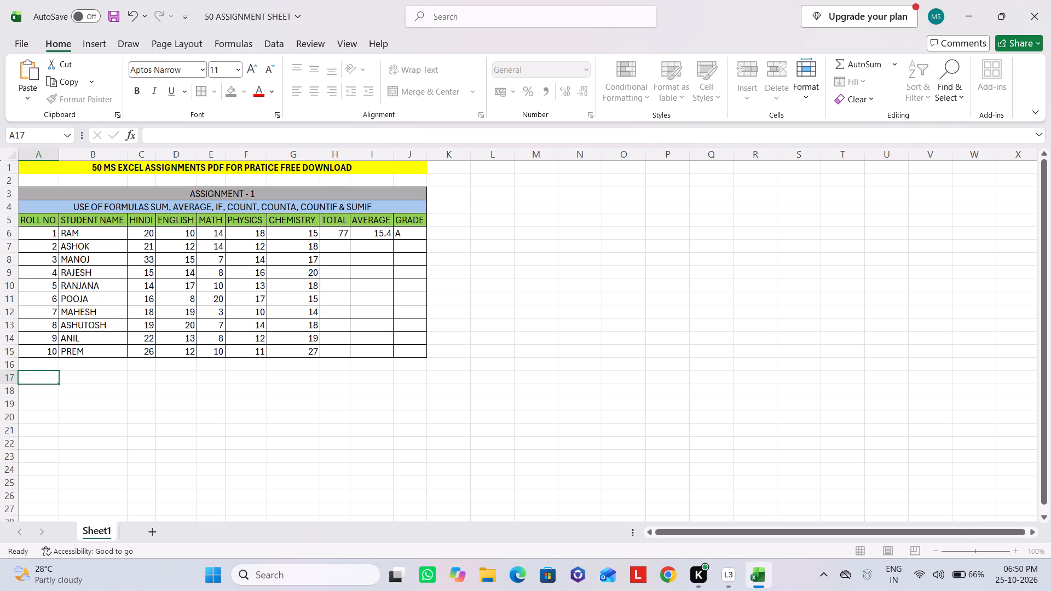
text(Q.)
text(1)
key(space)
text(FINDT)
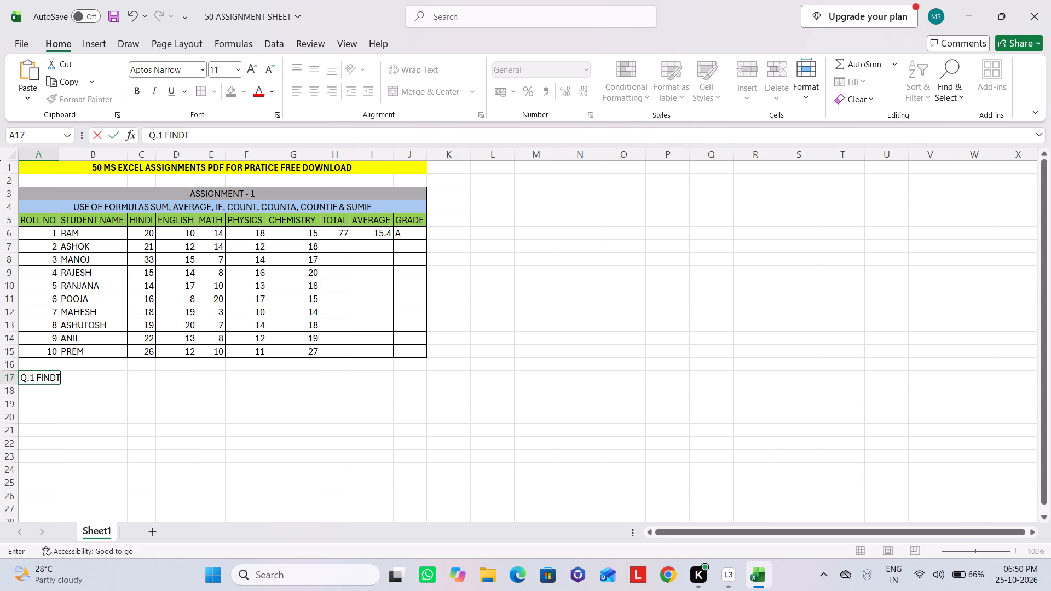
key(BackSpace)
key(space)
text(THE TOTAL)
key(space)
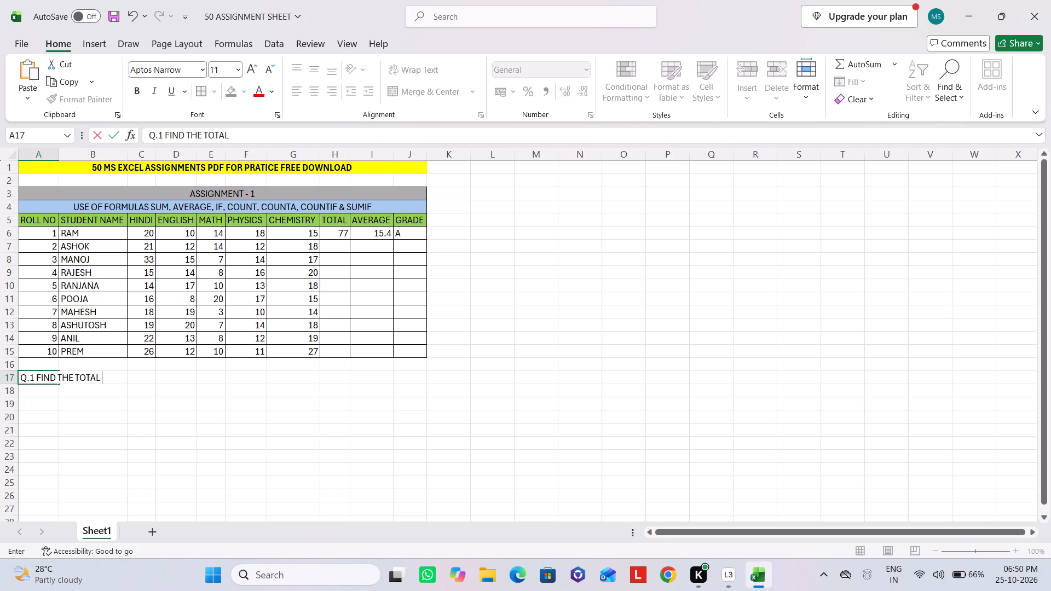
text(NUMBER &)
key(space)
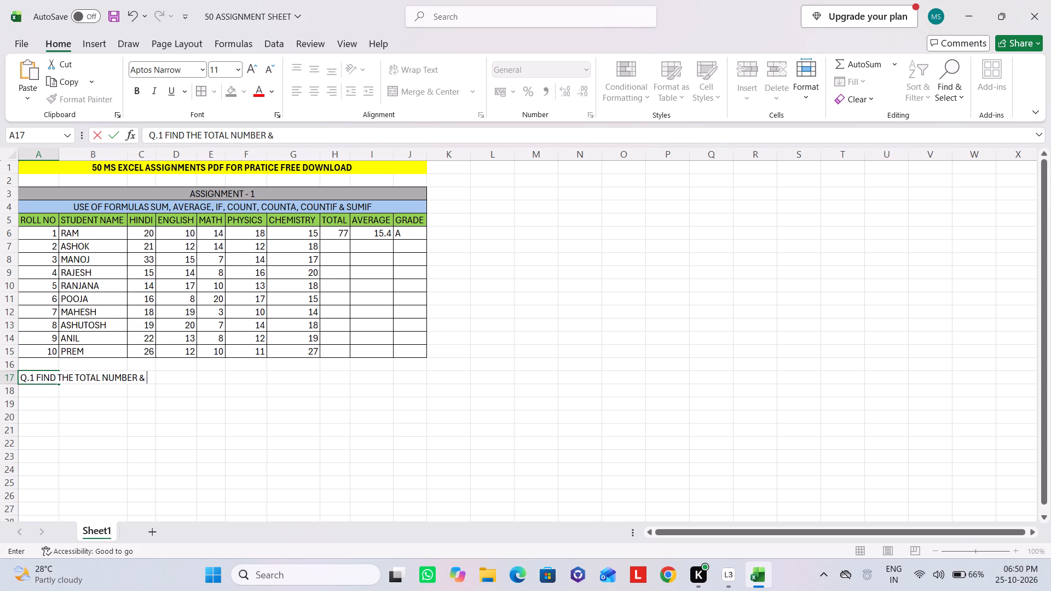
text(AVERAGE IN ALL)
key(space)
text(SUBJECTS)
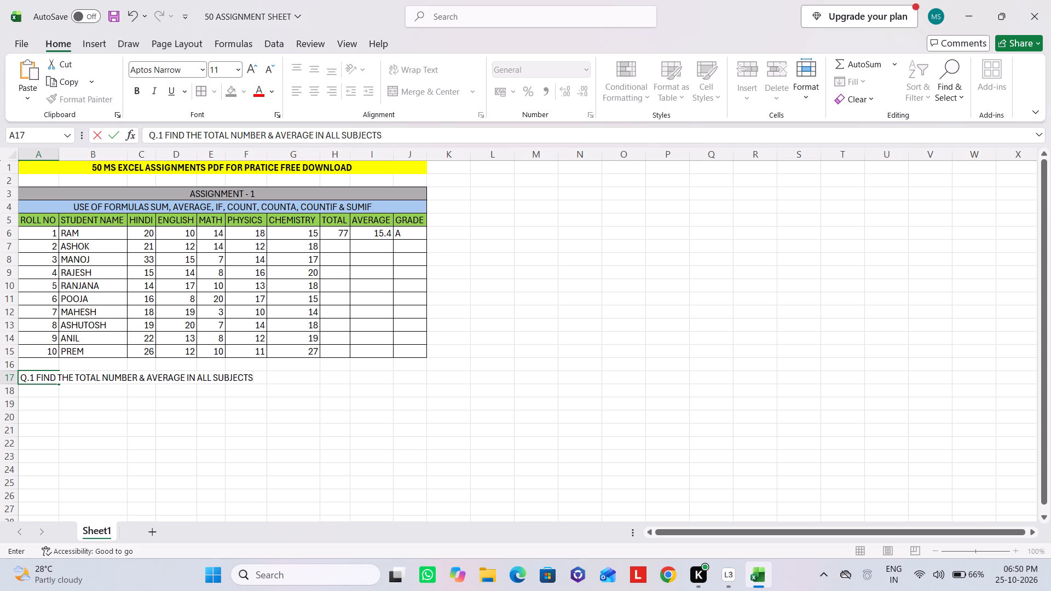
key(space)
text(IN EACH STUDENTS.)
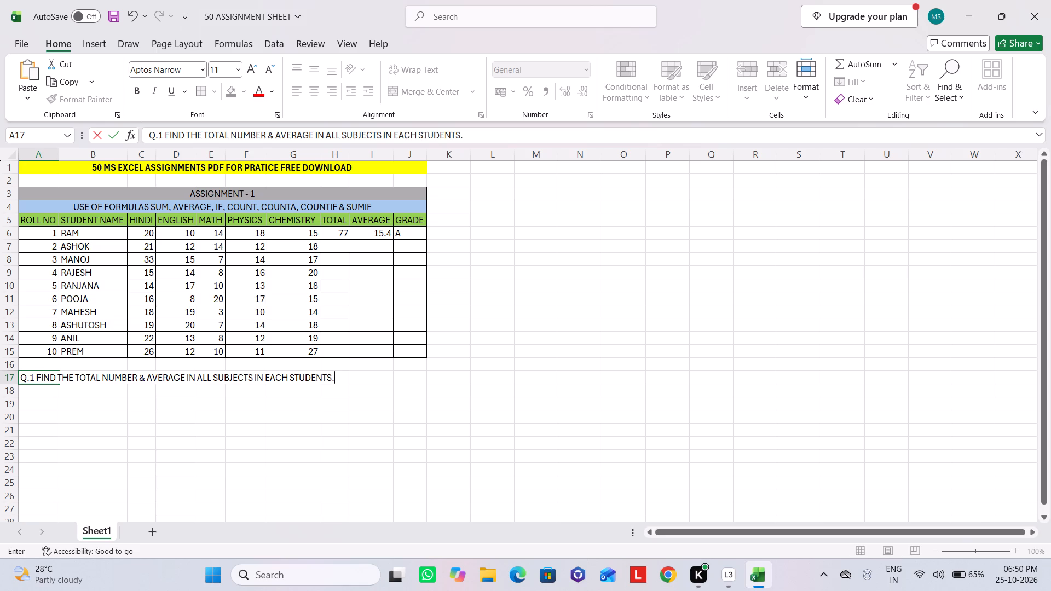
key(Return)
Enter in A18: "Q.2 FIND GRADE USING IF FUNCTION - IF AVERAGE GREATER > 15 THEN "A" GRADE OTHERWISE "B"".
text(Q.2)
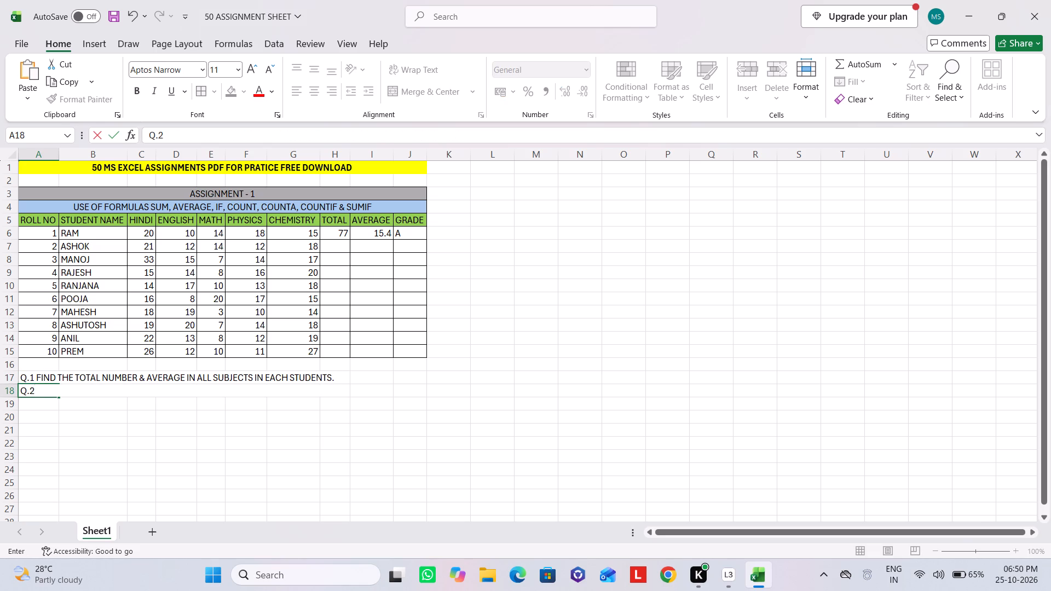
key(space)
text(FIND GRADE)
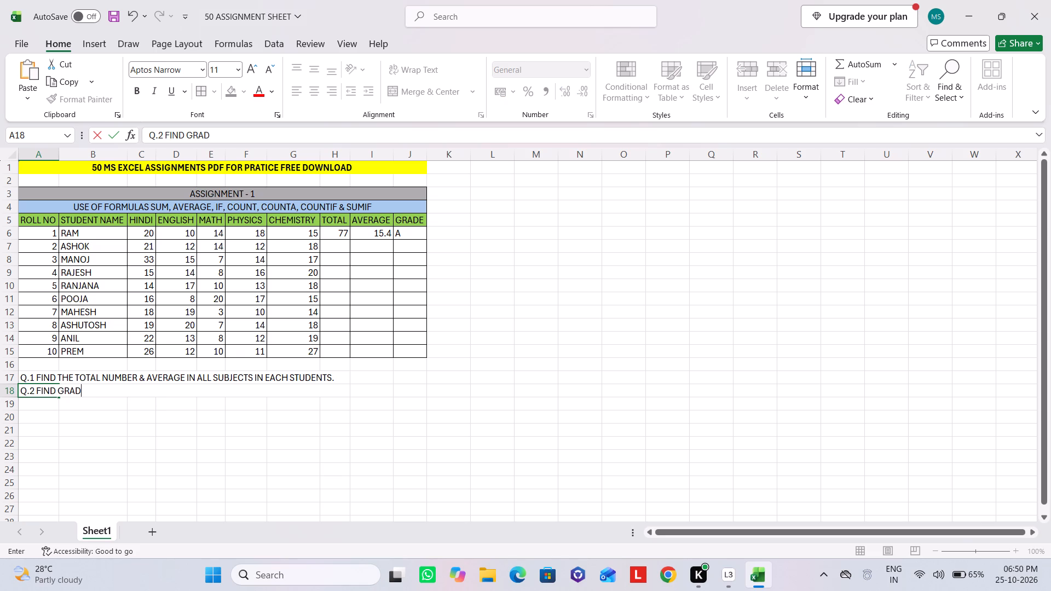
key(space)
text(USING IF FUNT)
key(BackSpace)
text(CTION)
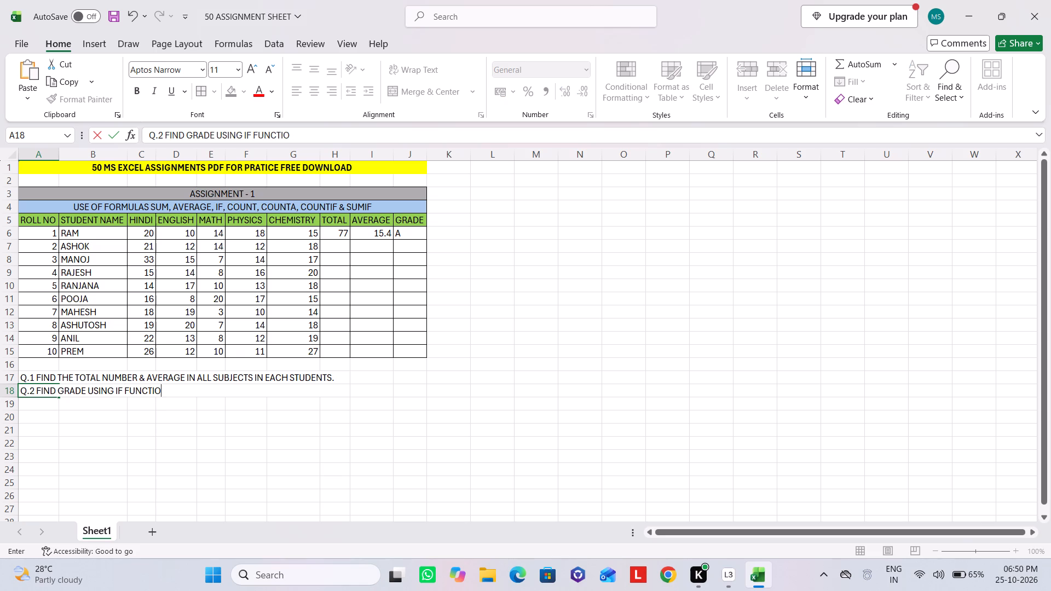
key(space)
text(=)
key(BackSpace)
key(minus)
key(space)
text(IF)
key(space)
text(AVERAGE)
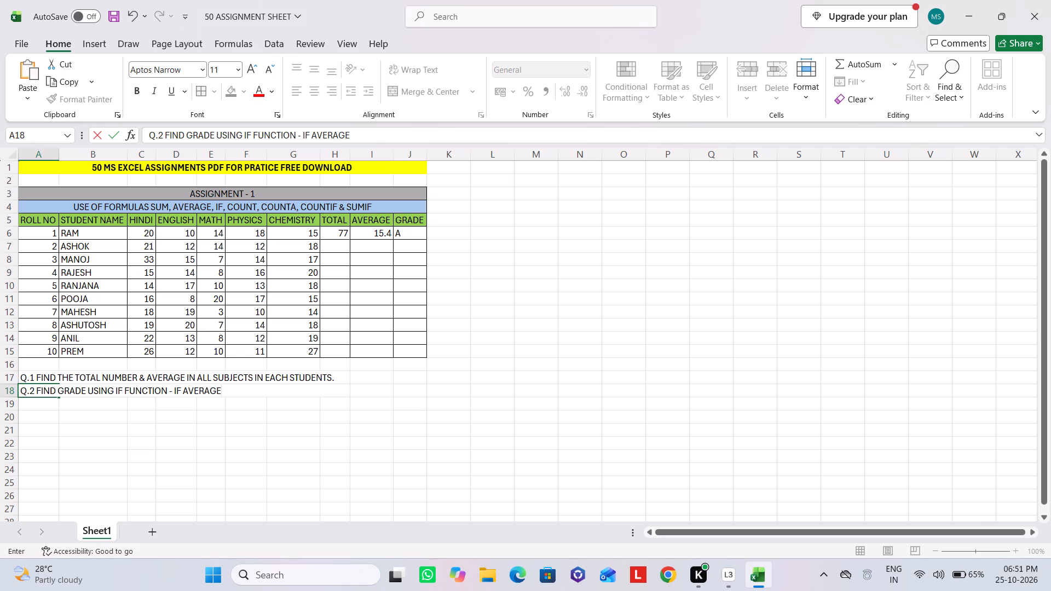
key(space)
text(GREATER)
key(space)
key(shift+greater)
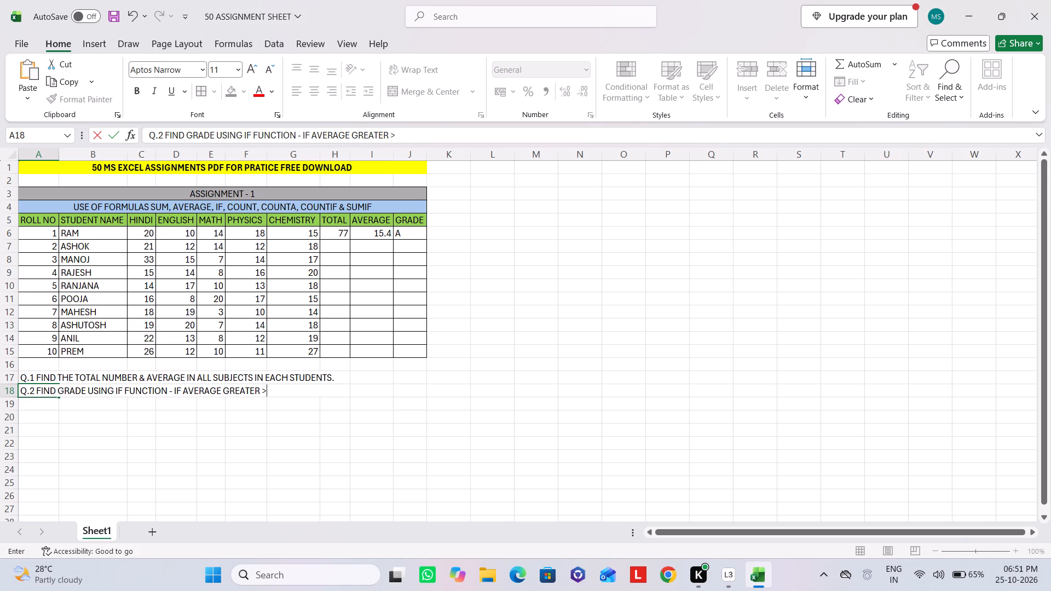
key(space)
text(15)
key(space)
text(THEN "A)
key(shift+quotedbl)
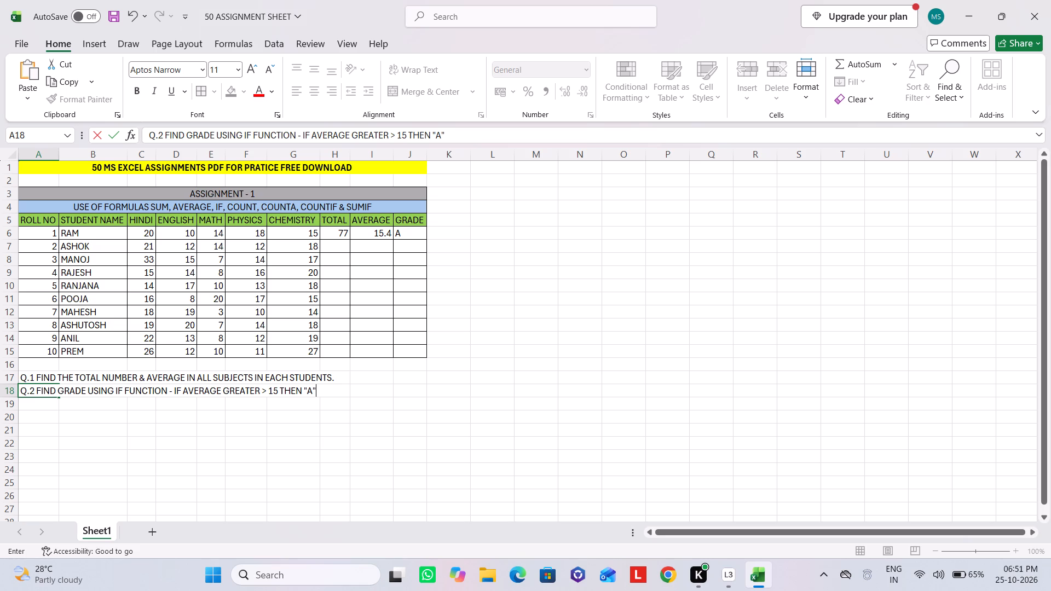
key(space)
text(GRAGE)
key(BackSpace)
key(BackSpace)
text(DE)
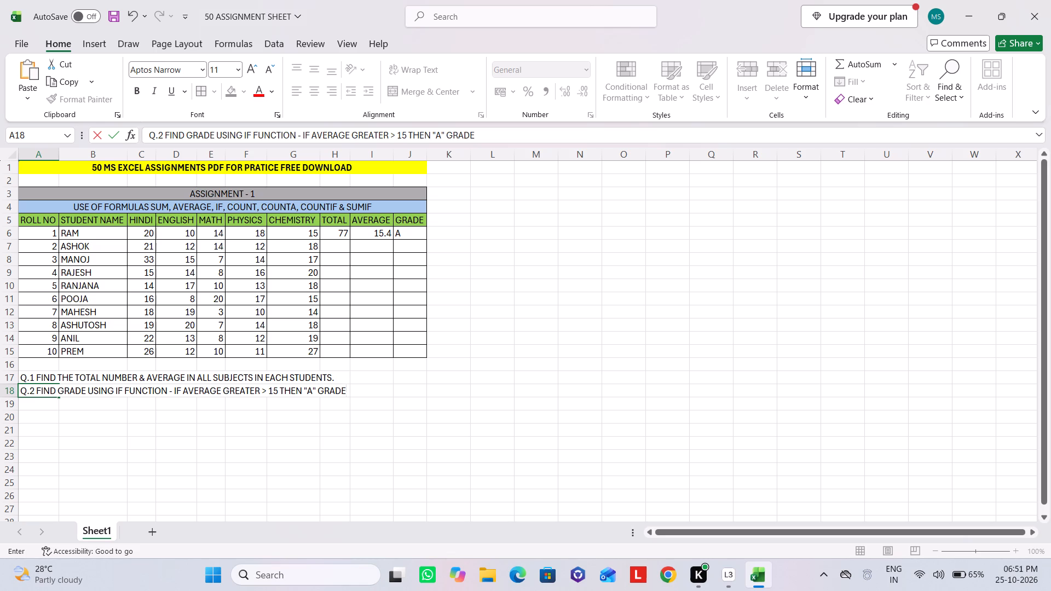
key(space)
text(OTHERWISE)
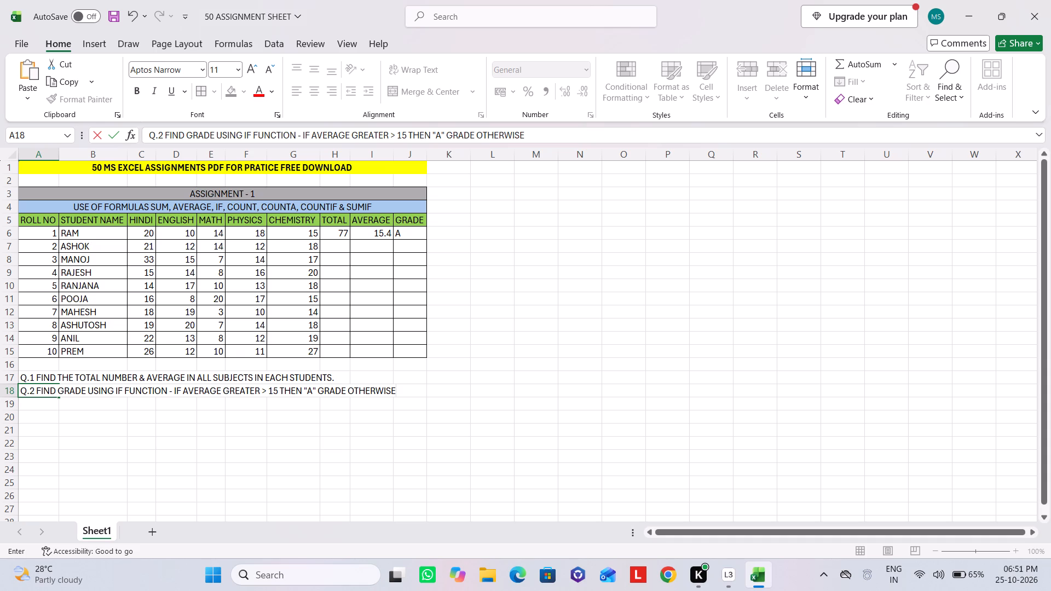
key(space)
text("B")
key(Return)
Enter the third question in A19: "Q.3 HOW MANY STUDENT "A" AND "B" GRADE".
text(Q.3)
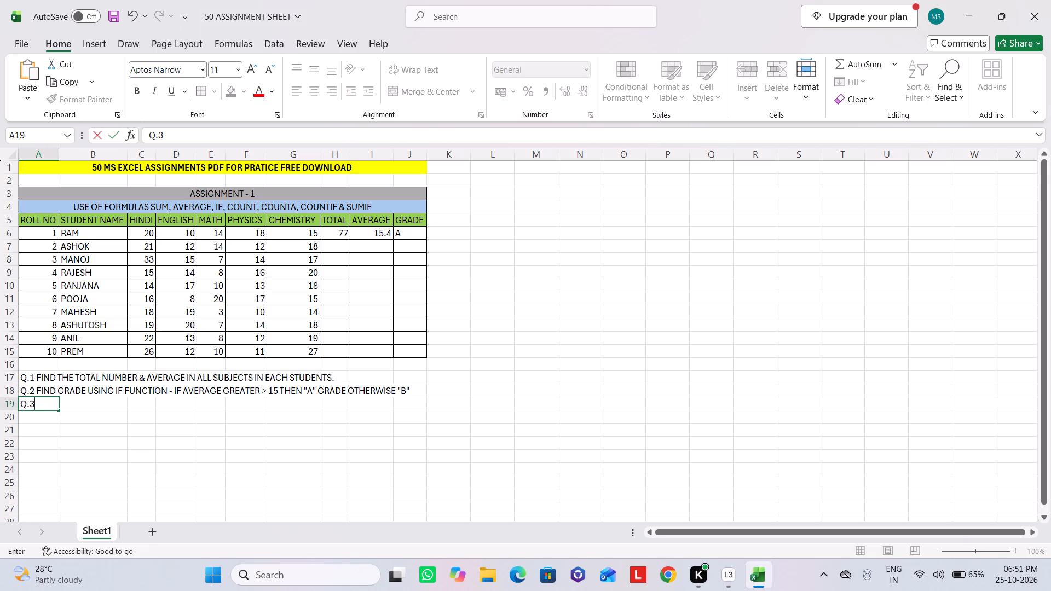
key(space)
key(space)
text(HOW MANY)
key(space)
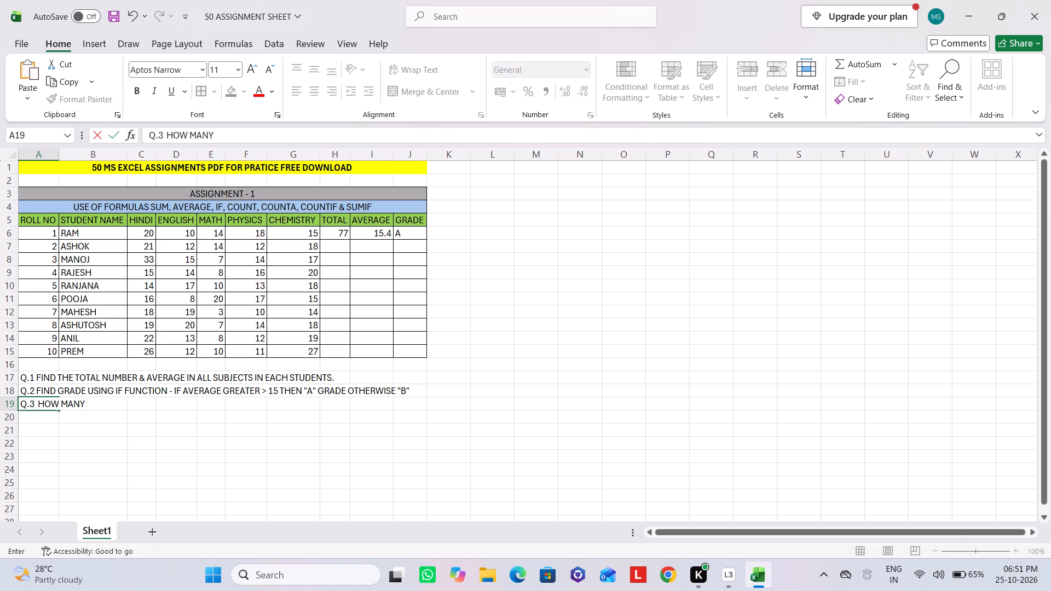
text(STUDENT)
key(space)
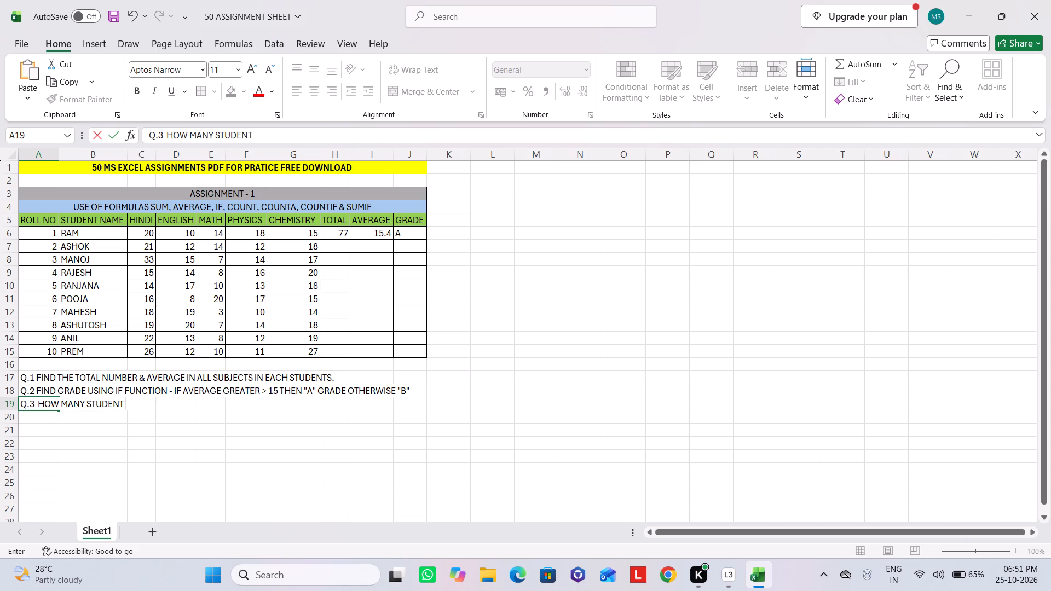
text("A)
key(shift+quotedbl)
key(space)
text(AND)
key(space)
text("B" GRADE)
key(Return)
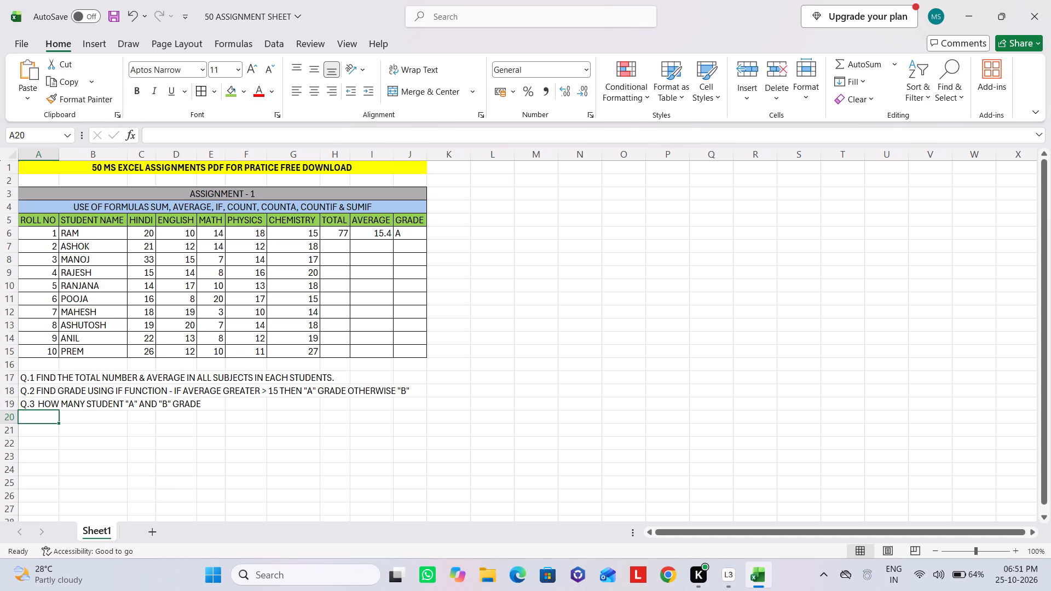
Enter the fourth question in A20: "Q.4 STUDENT ASHOK AND MANOJ TOTAL NUMBER AND AVERAGE".
text(Q.4)
key(space)
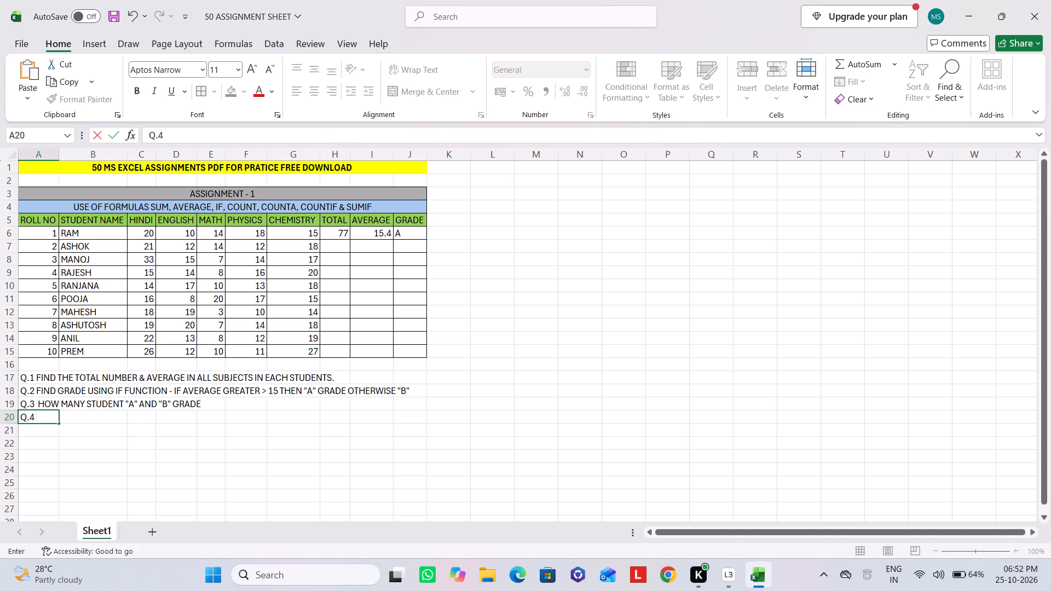
text(STUDN)
key(BackSpace)
text(ENT)
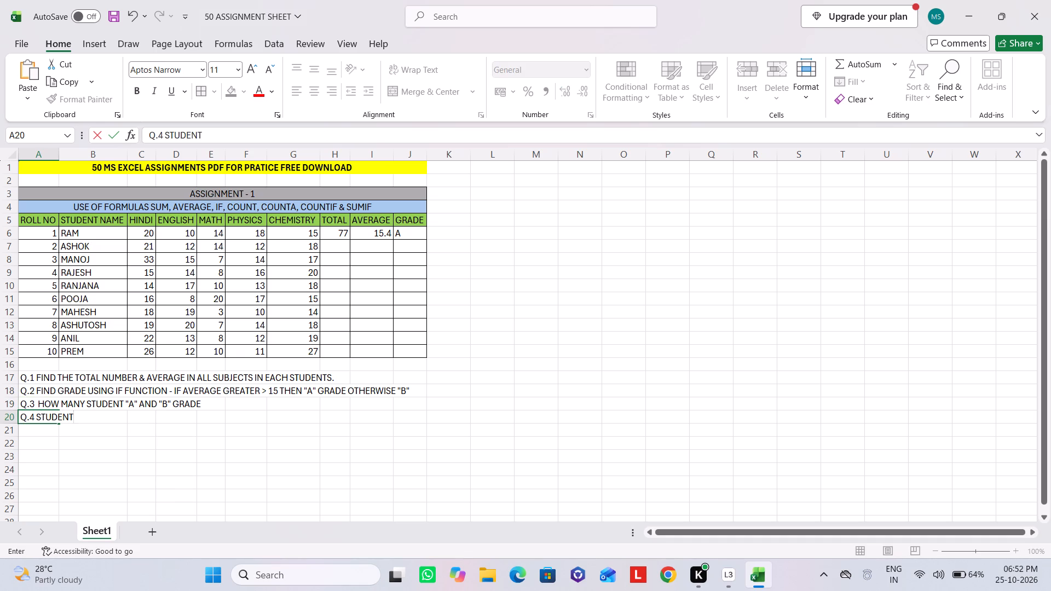
key(space)
text(ASHOK AND MANOJ)
key(space)
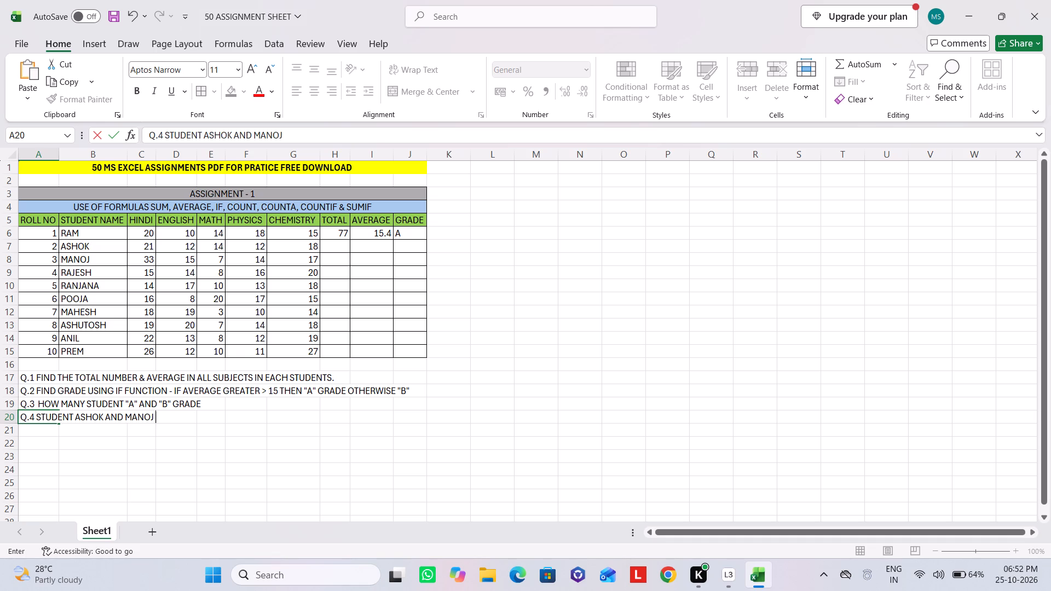
text(TOTLA)
key(space)
key(BackSpace)
key(BackSpace)
key(BackSpace)
text(AL NUMBER)
key(space)
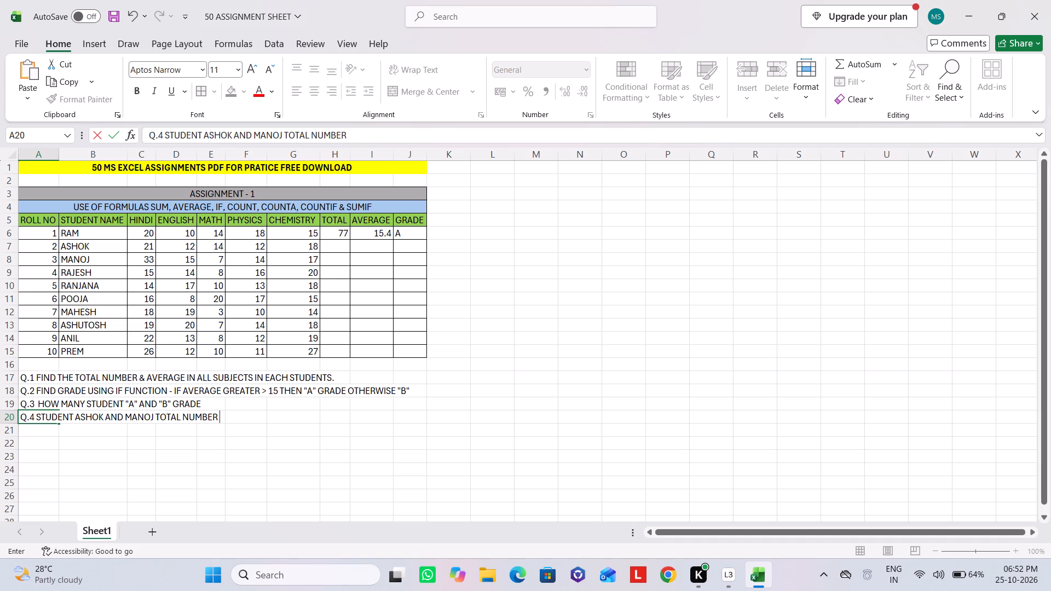
text(AND AVERAGE)
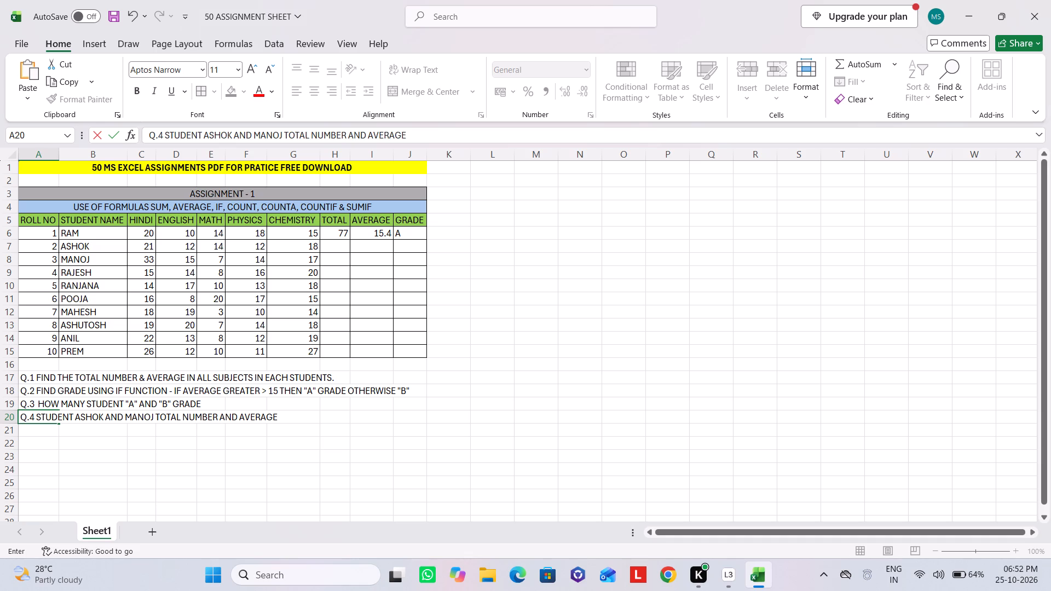
key(Return)
Enter the fifth question in A21: "Q.5 COUNT HOW MANY STUDENTS".
text(Q.5)
key(space)
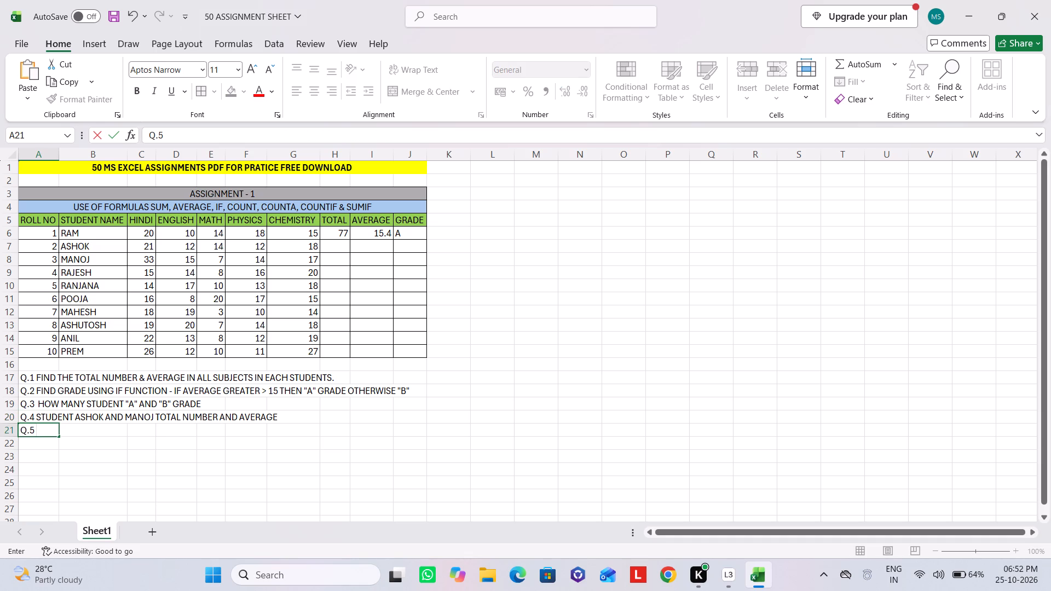
text(COUNT)
key(space)
text(HOW)
key(space)
text(MANU)
key(BackSpace)
text(Y STUDENT)
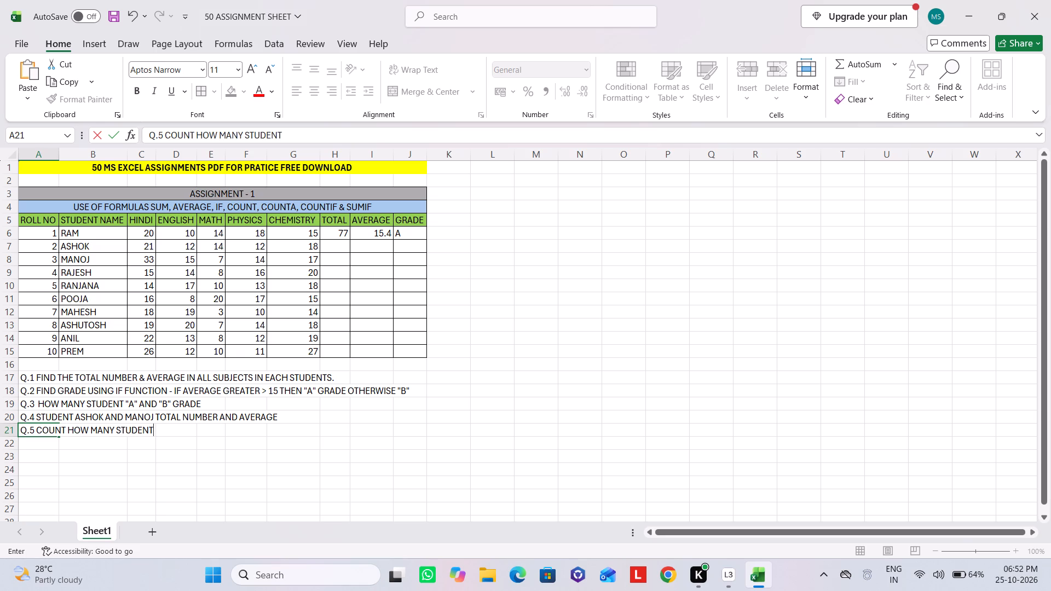
key(s)
key(Return)
Enter in A22: "Q.6 HOW MANY STUDENT HINDI & ENGLISH SUBJECT NUMBER GRAER THEN > 20 AND < 15".
text(Q.)
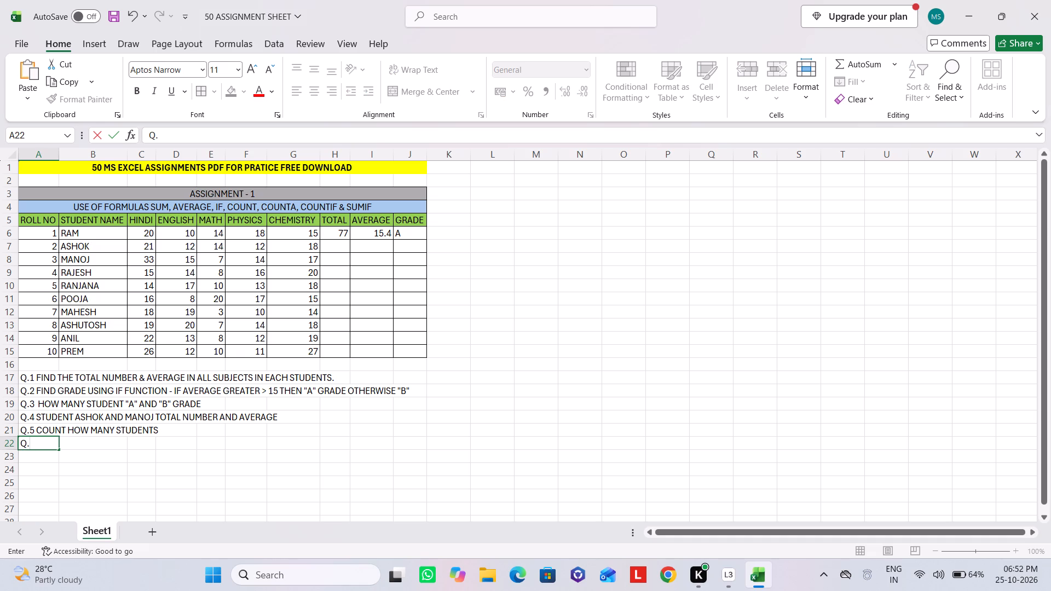
text(6)
key(space)
text(HOW MANY STUDNET)
key(BackSpace)
key(BackSpace)
key(BackSpace)
text(ENT)
key(space)
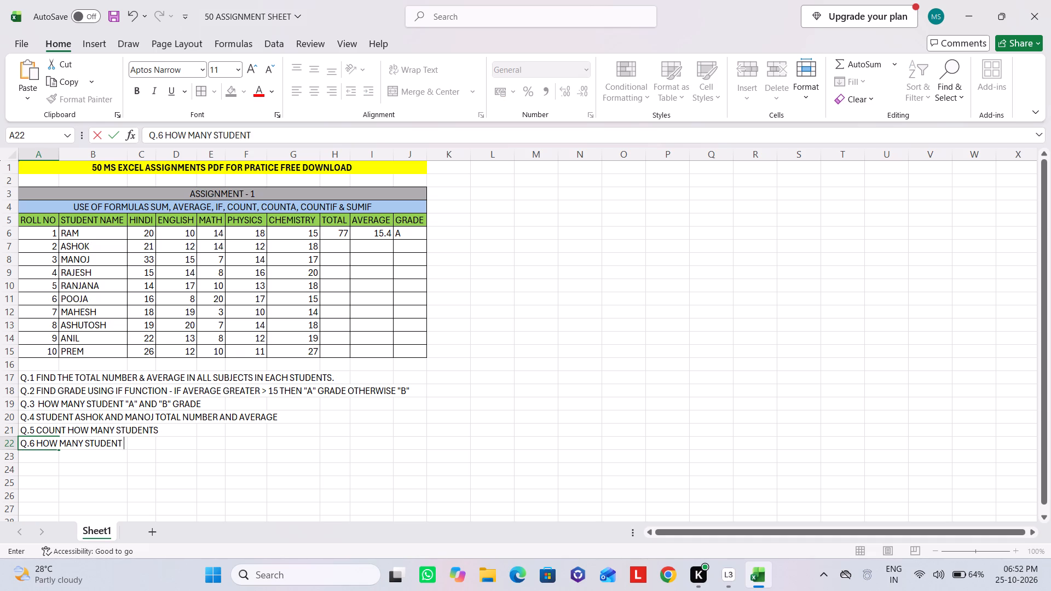
text(HINDI)
key(space)
text(& ENGLISH)
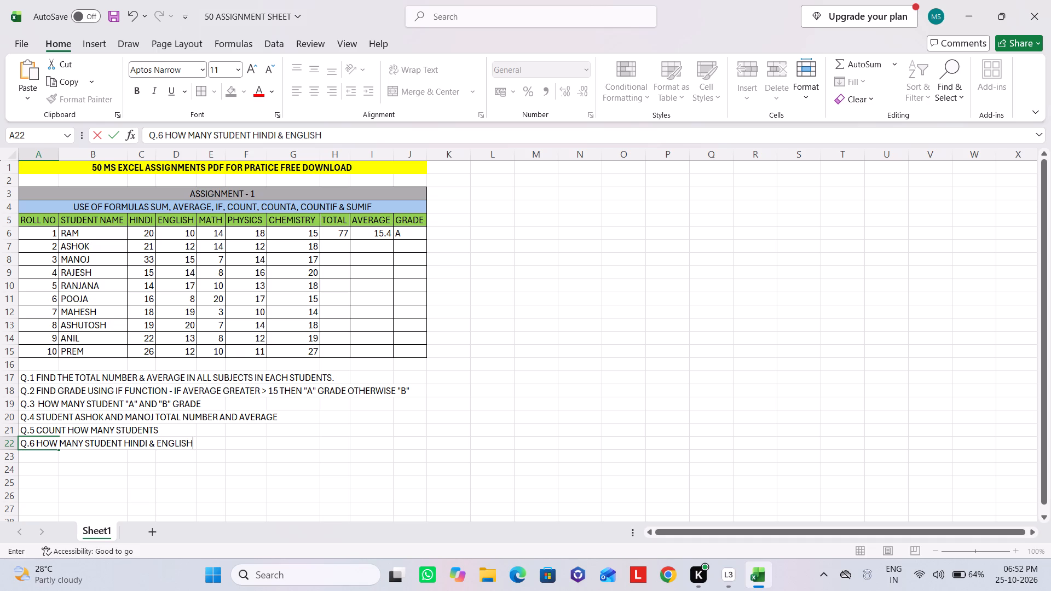
key(space)
text(SUBJECT NU)
text(MBER)
key(space)
text(GRAER THEN > 20 AD)
key(BackSpace)
text(ND)
key(space)
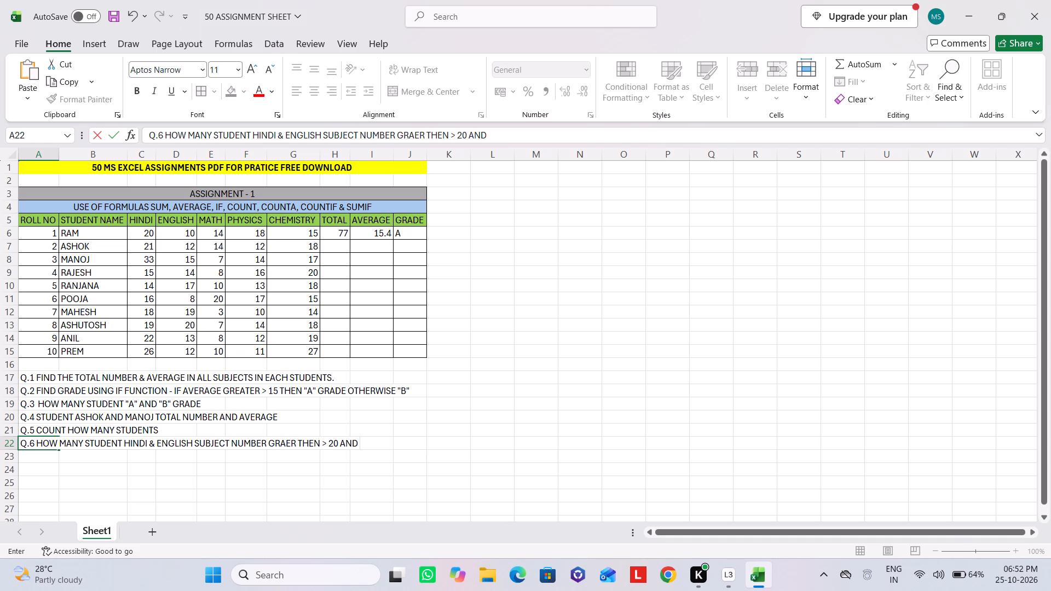
key(shift+less)
key(space)
text(15)
Enter hints beside questions 3 to 6 in K19:K22: USE OF COUNTIF, USE OF SUMIF, USE OF COUNTA and USE OF COUNTIF.
drag(441, 404, 487, 427)
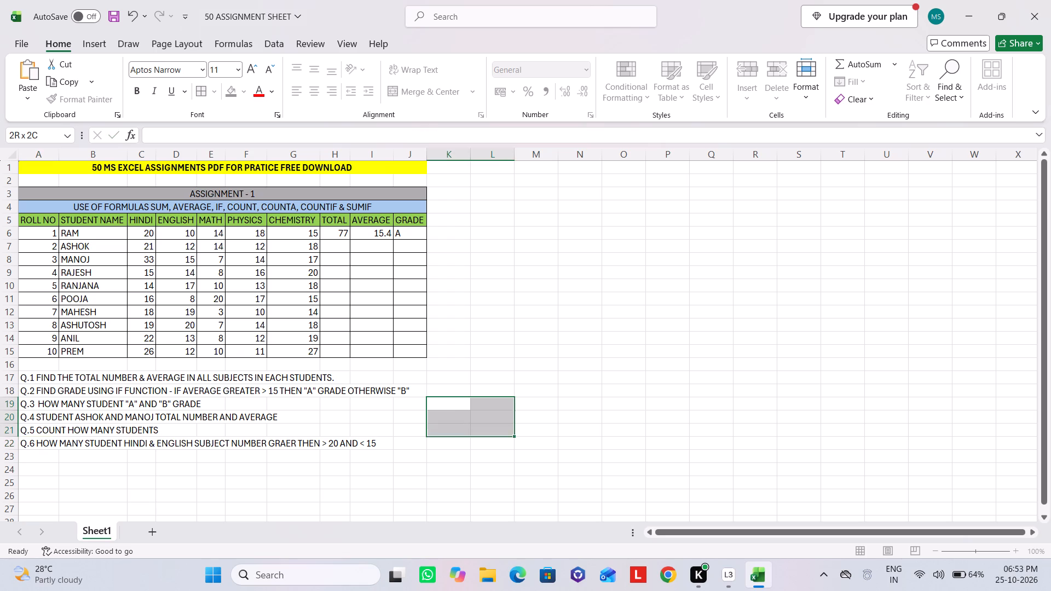
drag(487, 427, 494, 450)
click(456, 408)
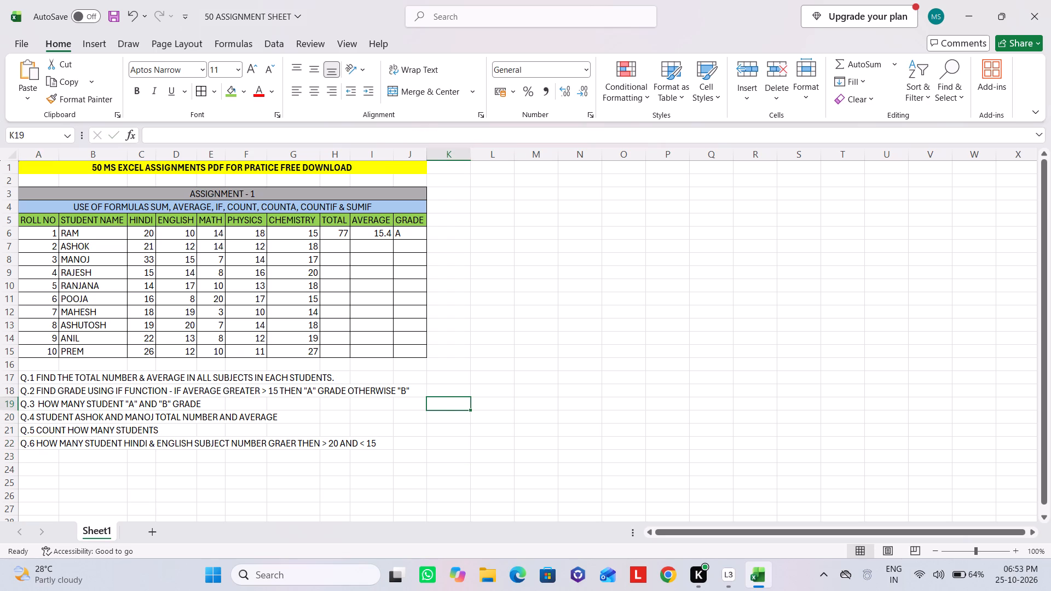
text(USE OF)
key(space)
text(COUNTIF)
key(Down)
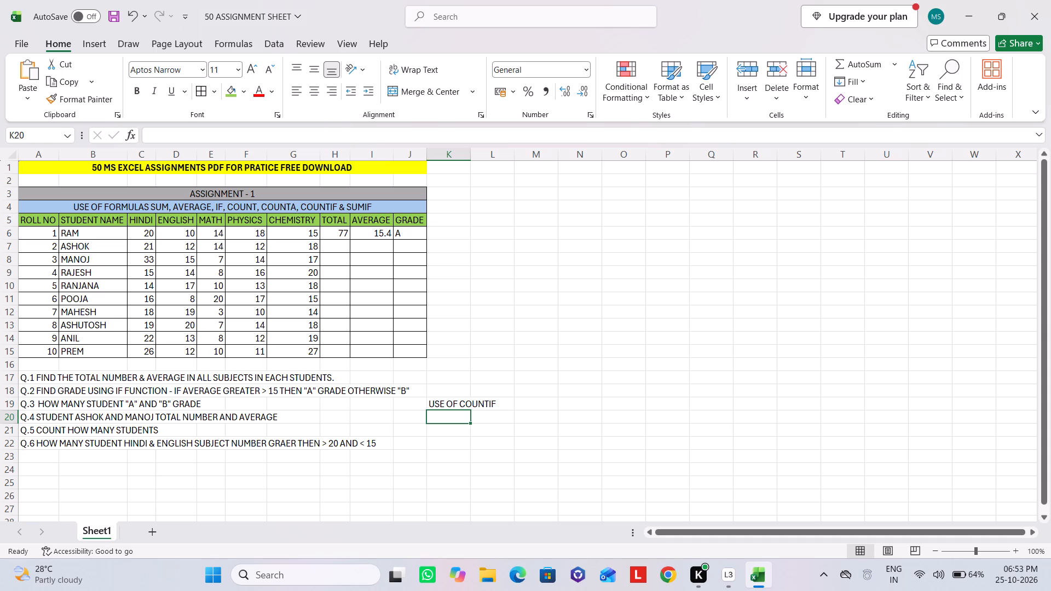
text(USE OF SUMIF)
key(Down)
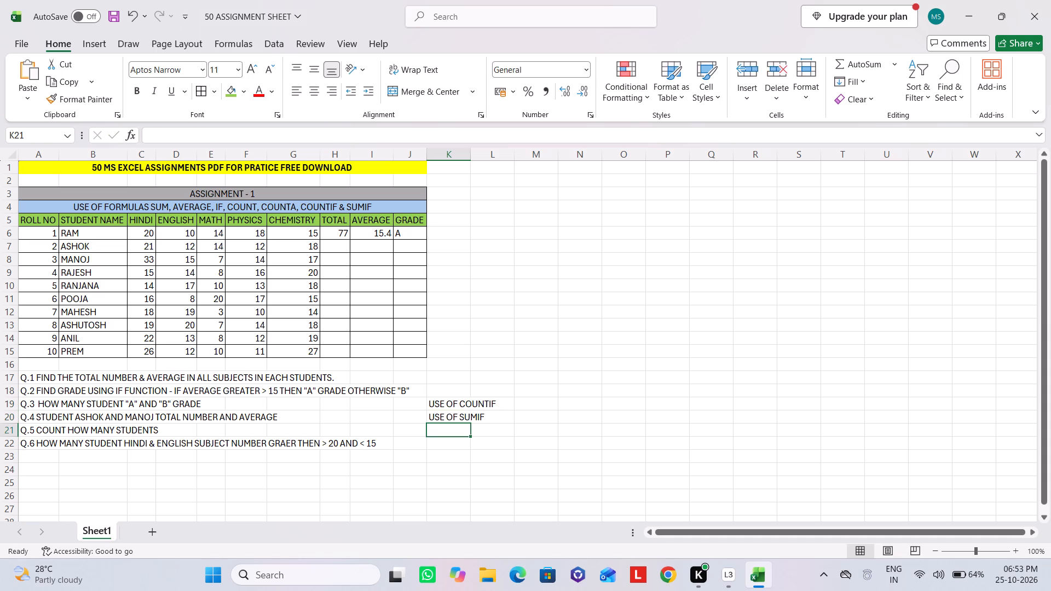
text(USE OF COUNTA)
key(Down)
text(USE OF COUNTIF)
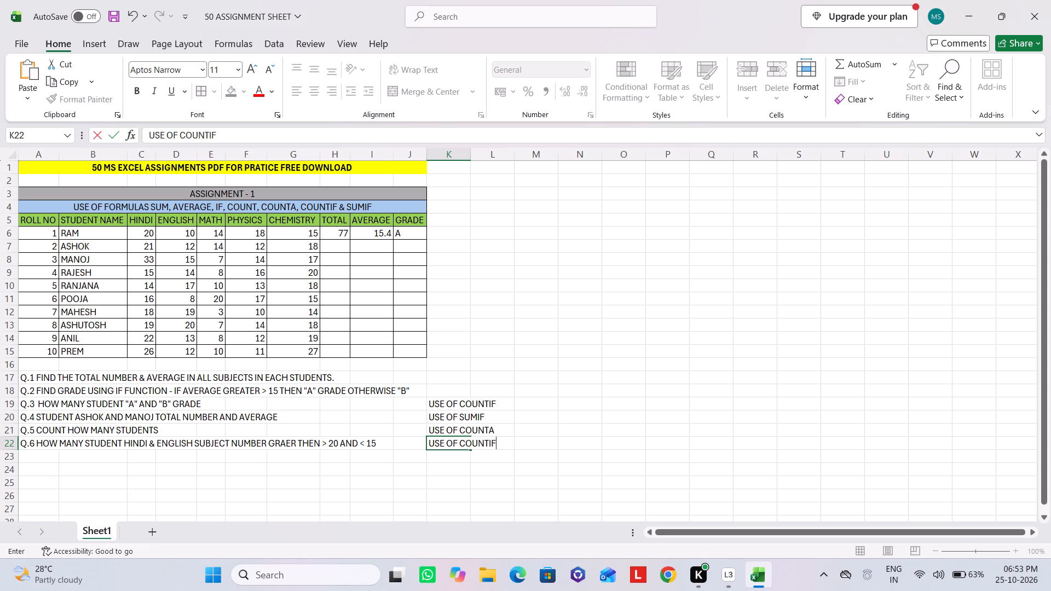
click(155, 529)
scroll(318, 385, down, 1)
scroll(321, 401, up, 1)
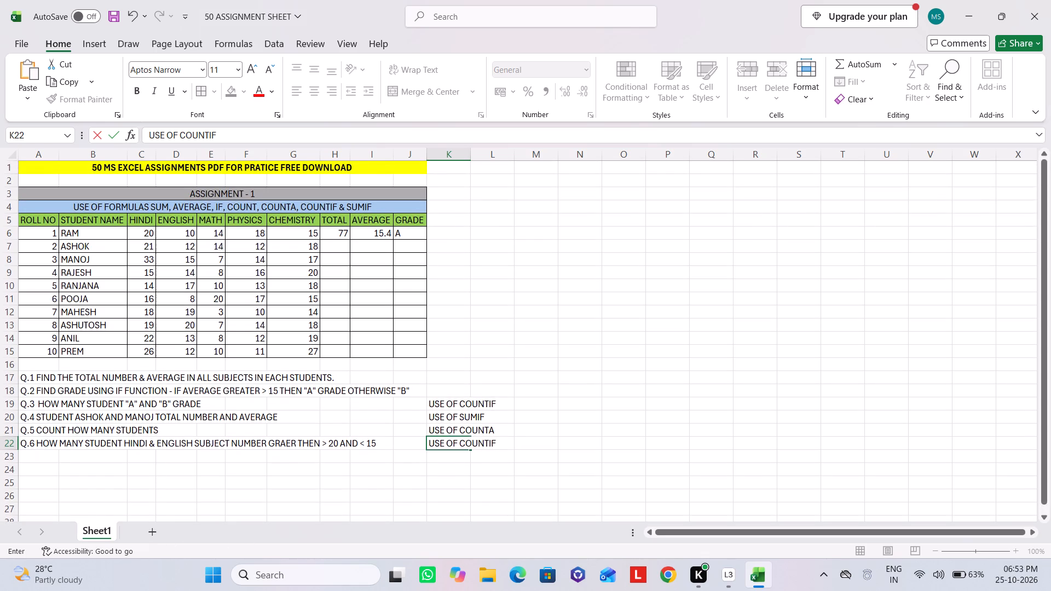
click(194, 531)
click(340, 487)
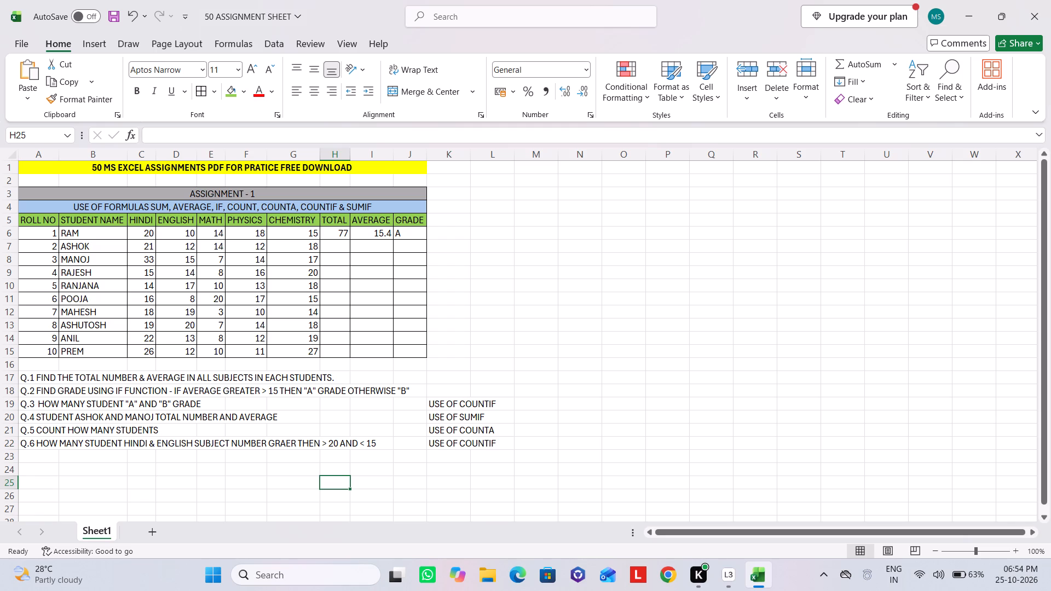
Apply outside borders around the question and hint block A17:L22.
drag(28, 376, 480, 450)
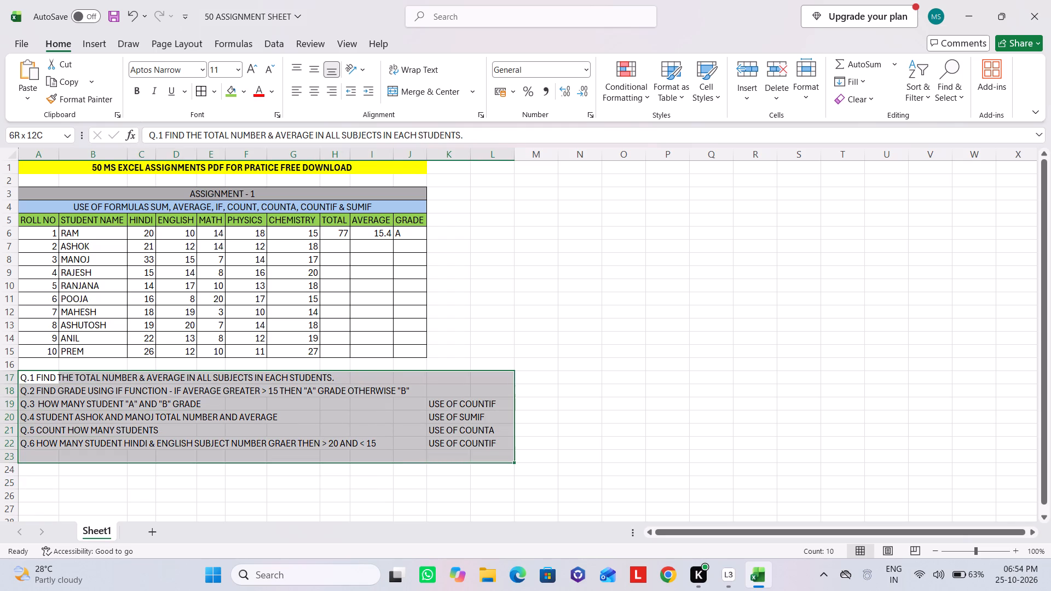
drag(480, 450, 479, 445)
click(437, 79)
click(433, 87)
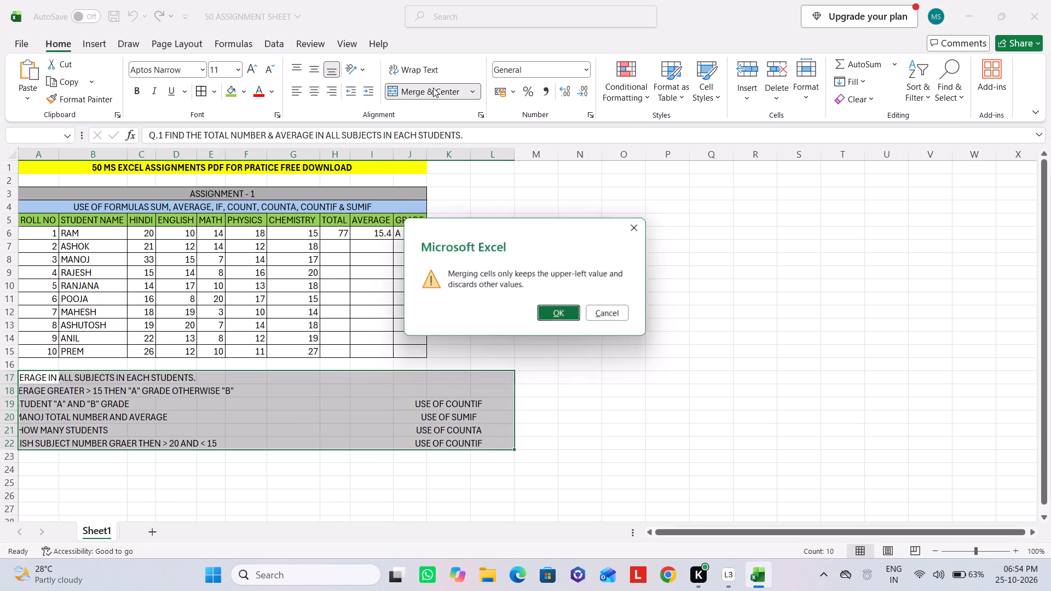
click(611, 314)
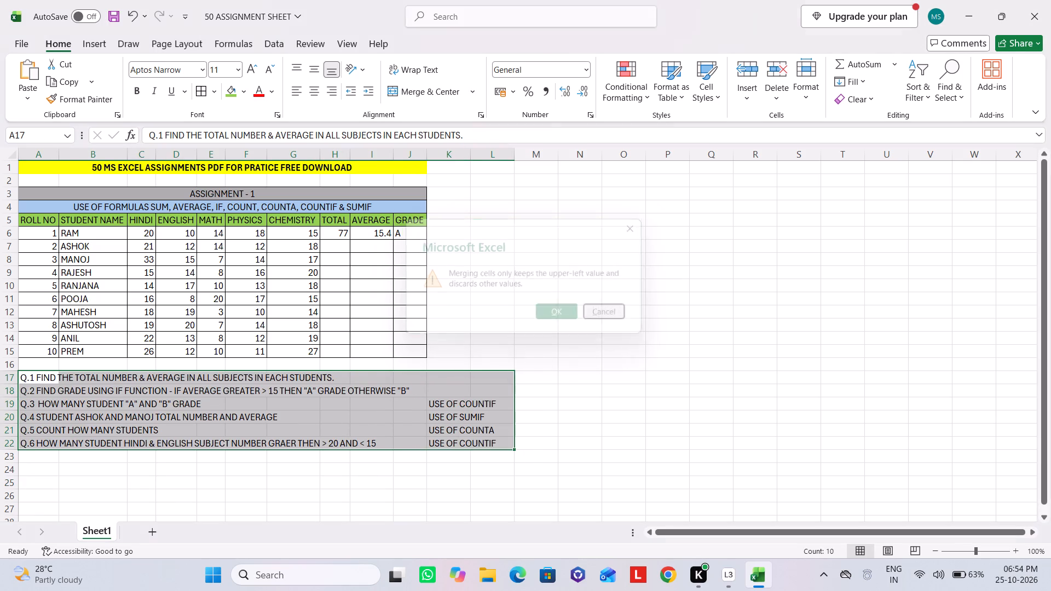
click(217, 91)
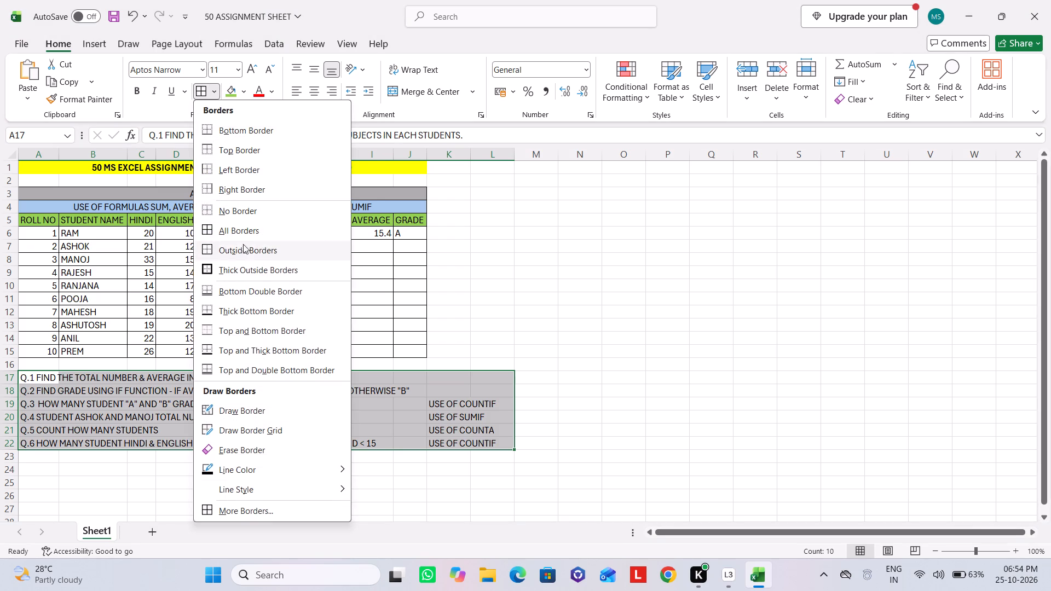
click(242, 247)
click(530, 403)
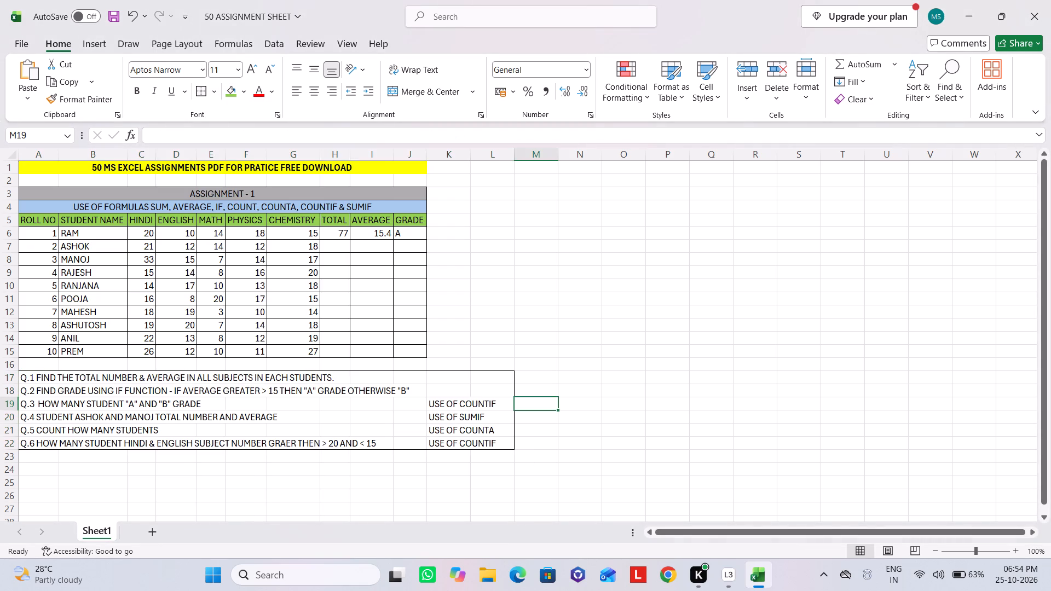
Fill the question and hint block A17:L22 with the light grey theme colour.
drag(31, 377, 494, 434)
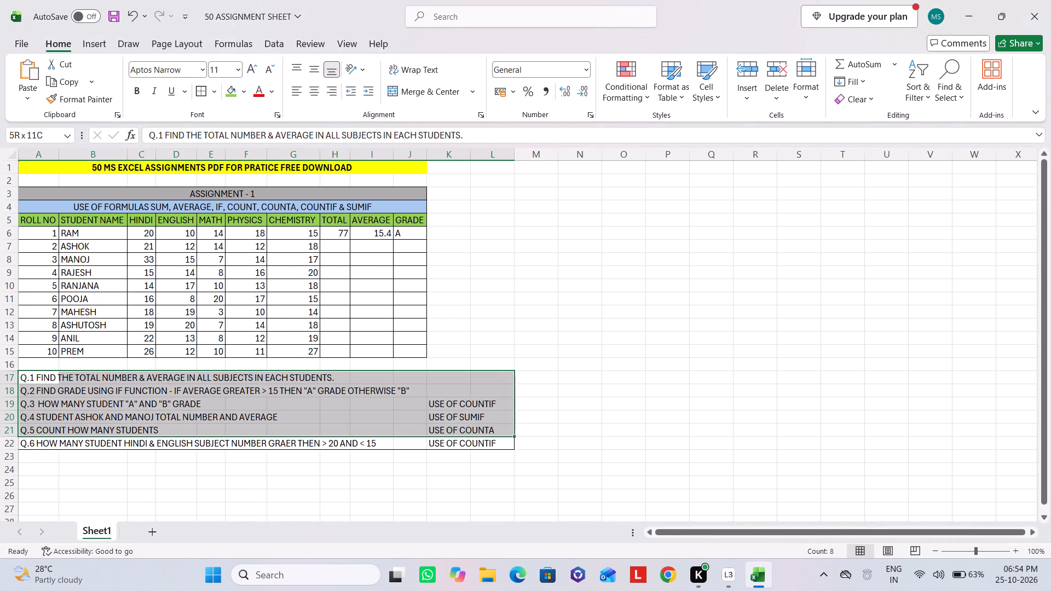
drag(494, 434, 494, 439)
click(241, 91)
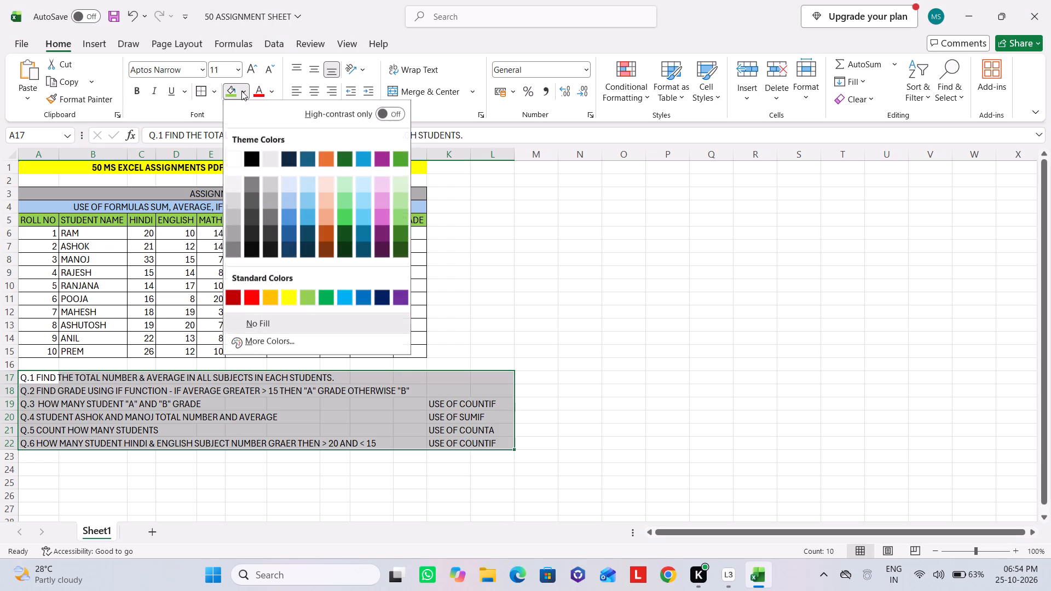
click(265, 160)
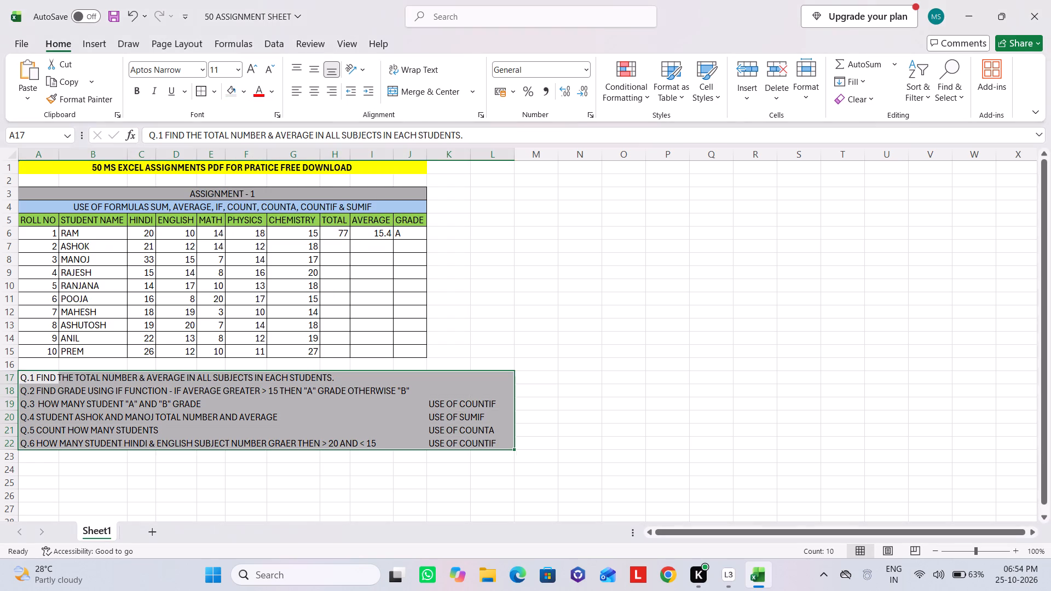
click(539, 405)
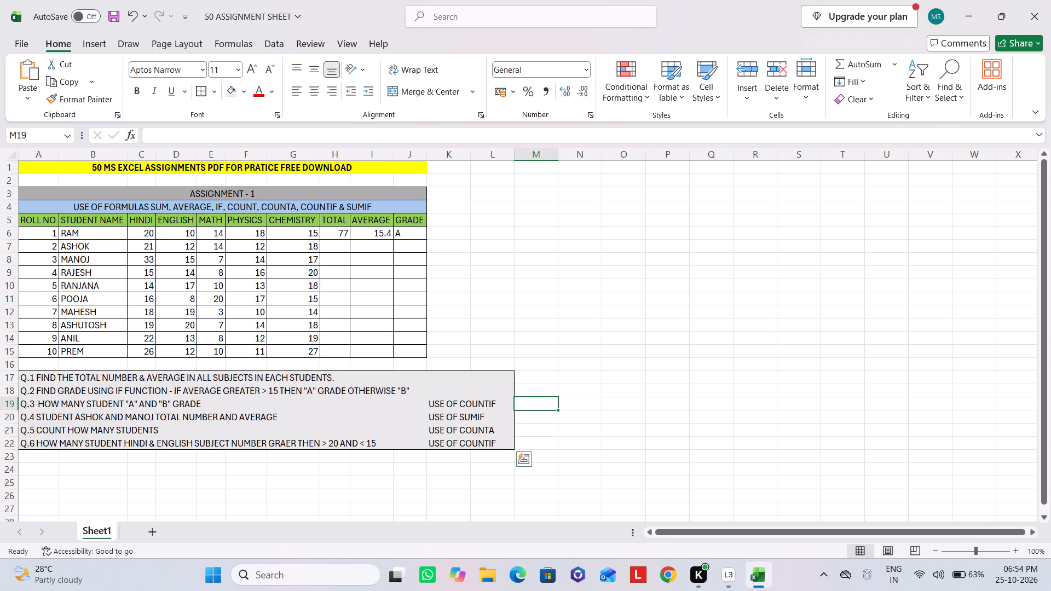
Add a new worksheet after Sheet1.
click(154, 534)
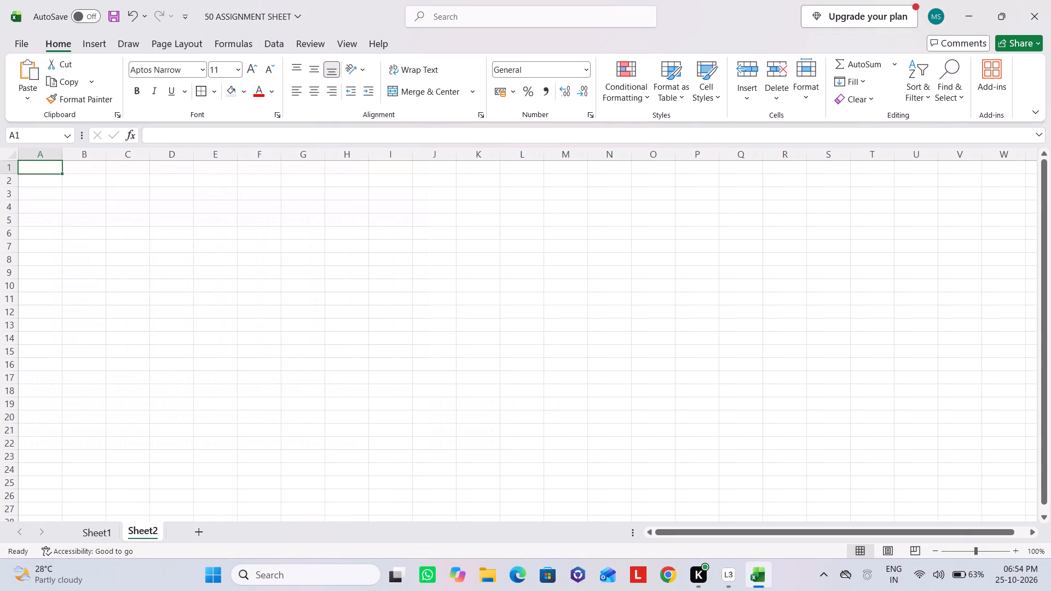
Merge and center A1:F1 and A2:F2 on Sheet2 as two separate title rows.
key(shift+Right)
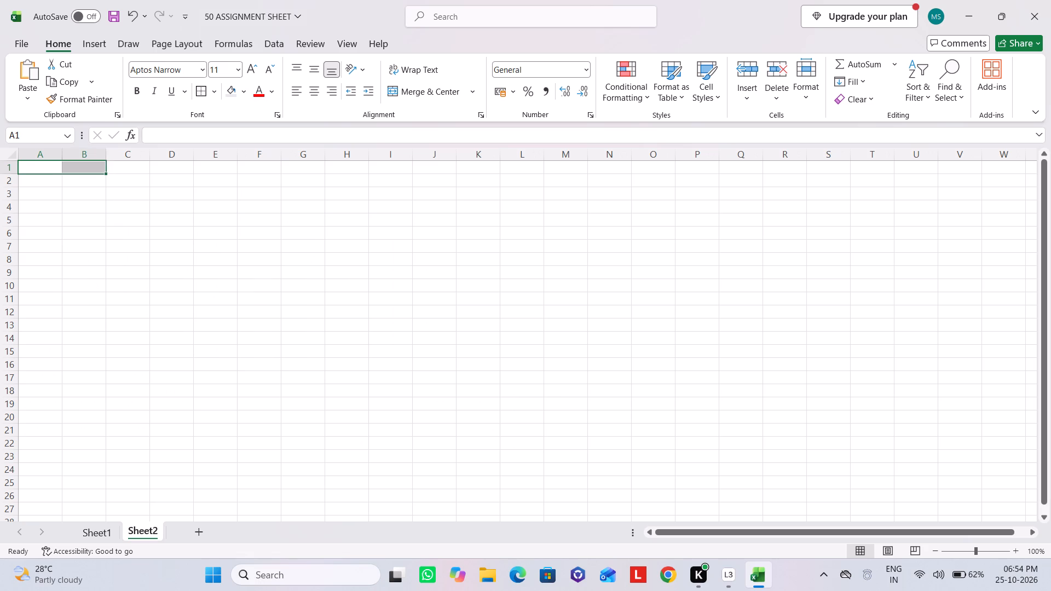
key(shift+Right)
key(shift+Down)
key(shift+Right)
key(Up)
key(shift+Right)
key(shift+Right)
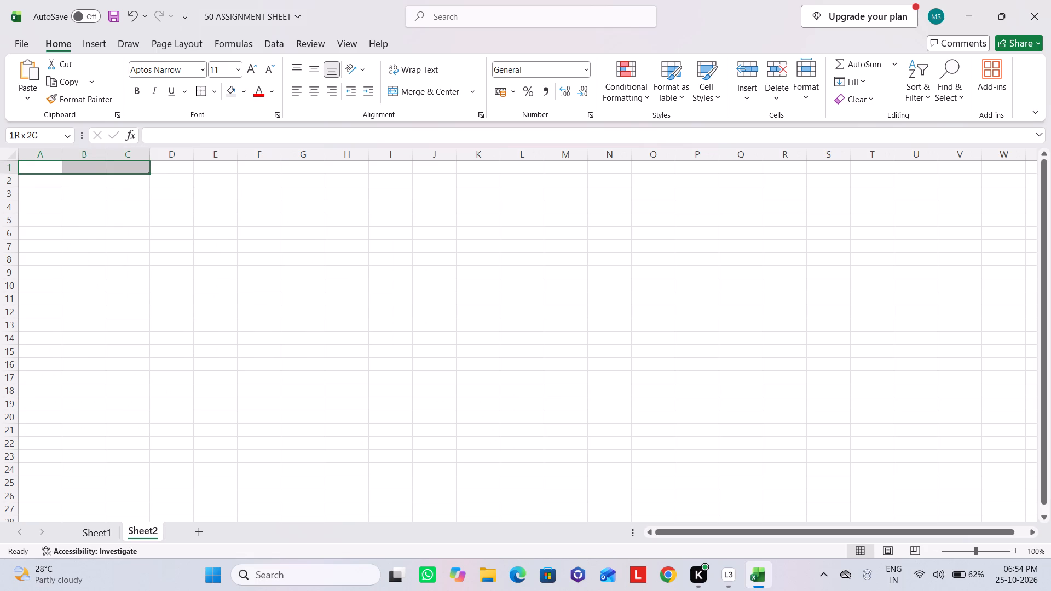
key(shift+Right)
key(shift+Right)
key(shift+Right)
click(411, 94)
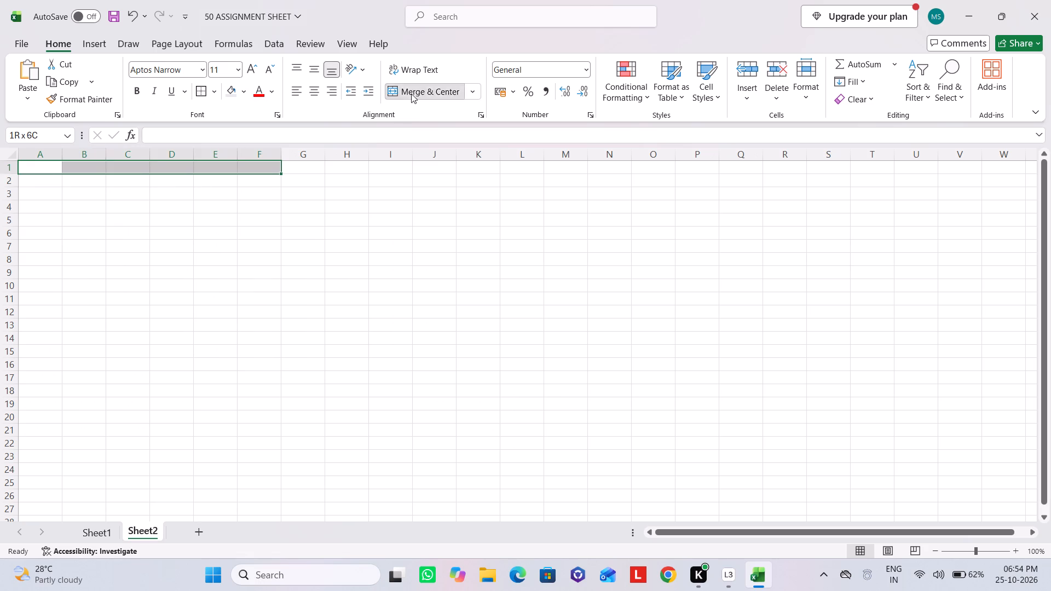
drag(44, 181, 228, 184)
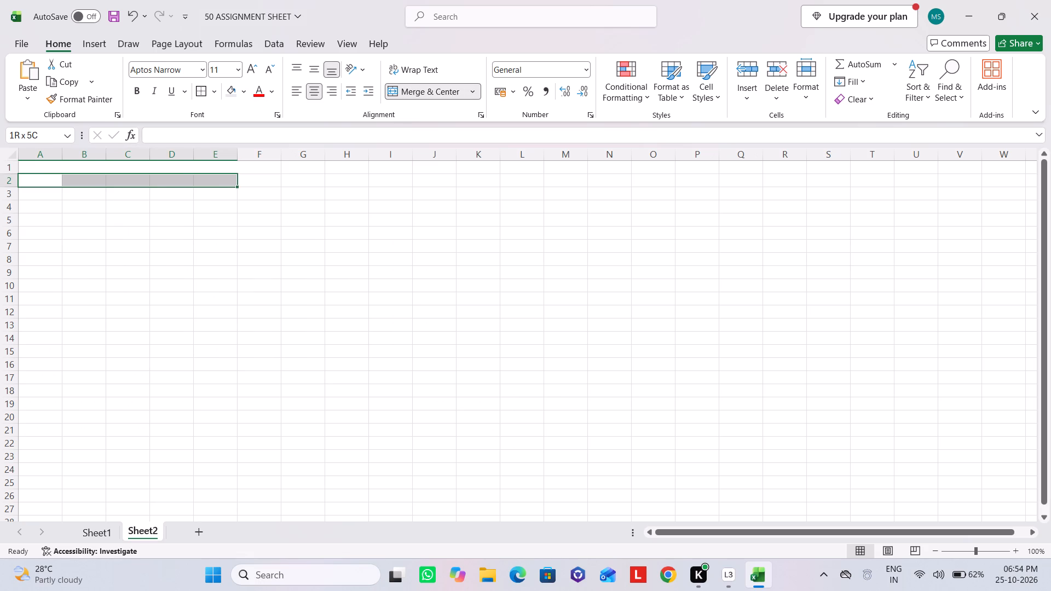
drag(228, 184, 248, 184)
click(420, 93)
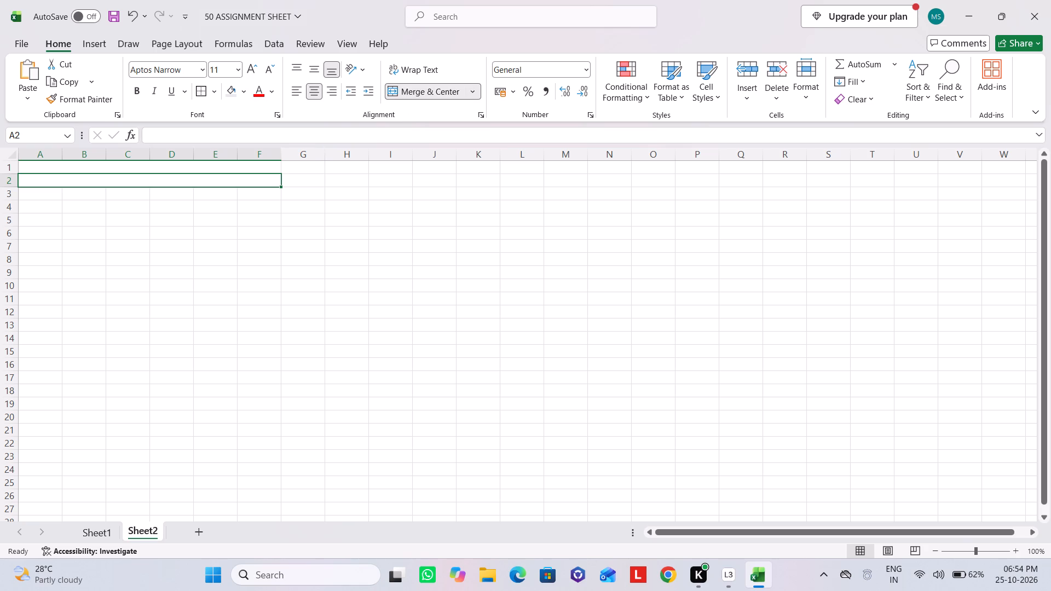
Enter the title ASSIGNMENT - 2 in row 1 and UES OF FORMULAS - PRODUCT, IF COUNTA, COUNTIF, SUMIF in row 2.
click(160, 169)
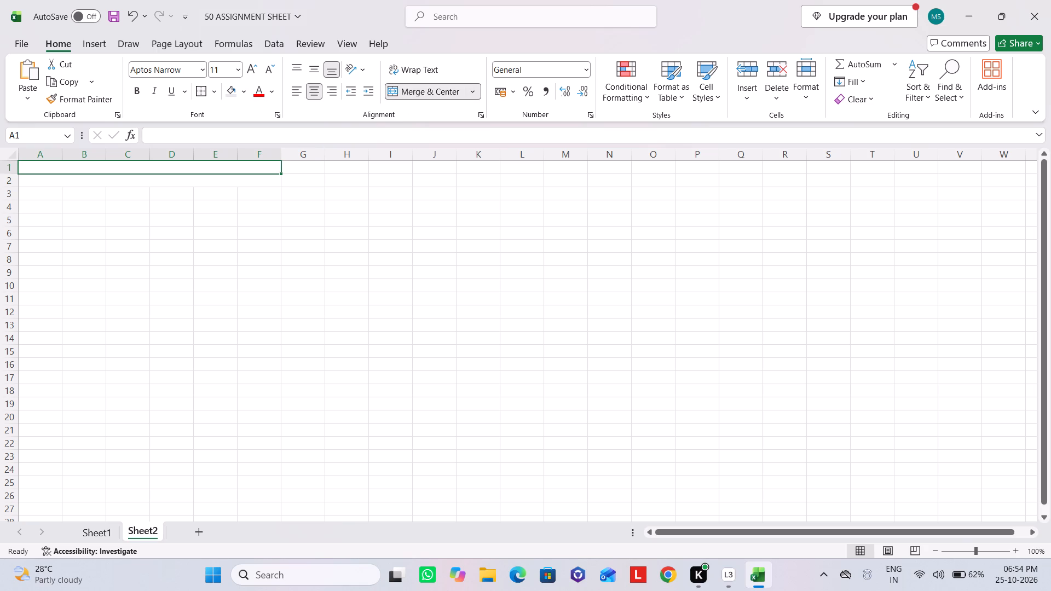
text(ASSIGNMENT -)
key(space)
key(2)
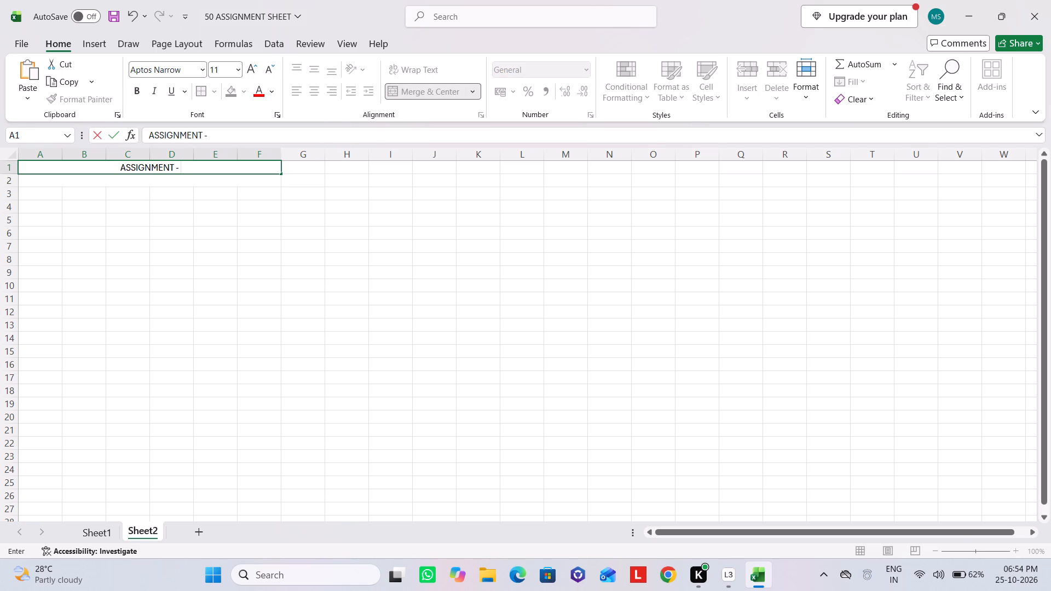
key(Down)
text(UES)
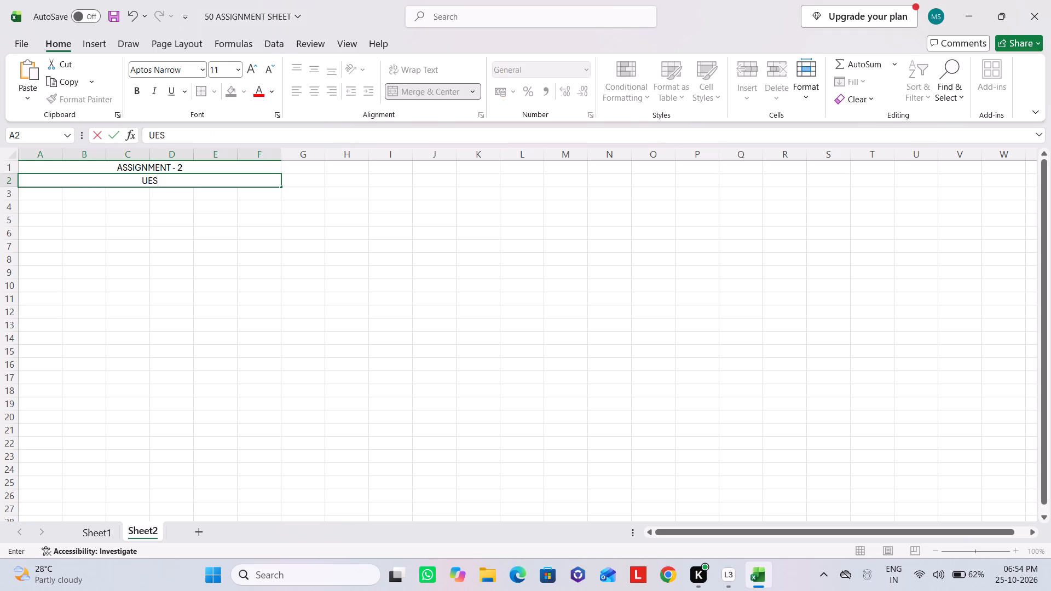
key(space)
text(OF FORMULA)
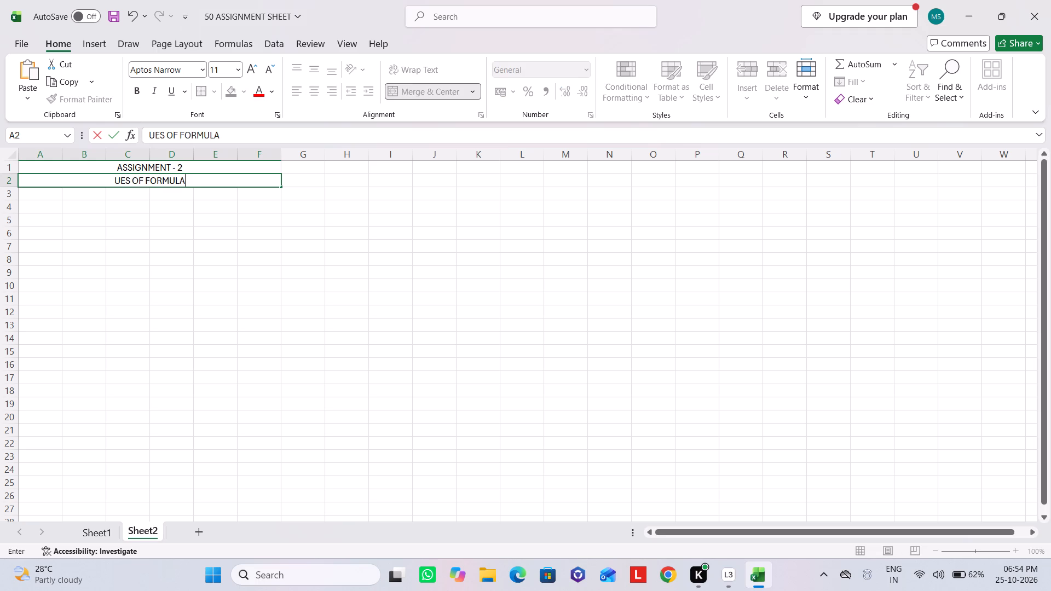
text(S -)
key(space)
text(PRODUCT)
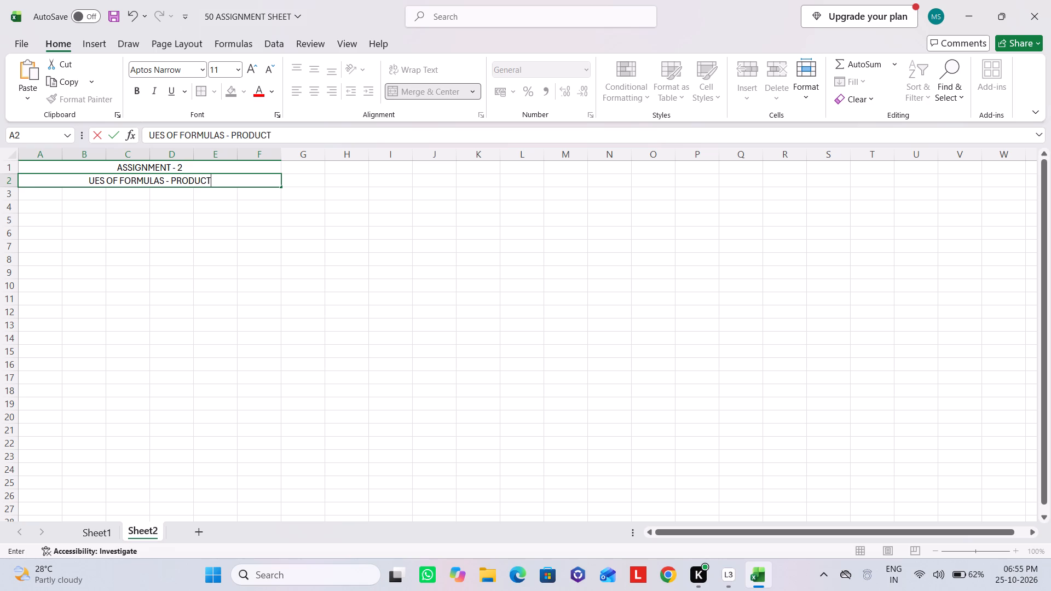
text(, IF COUNTA,)
key(space)
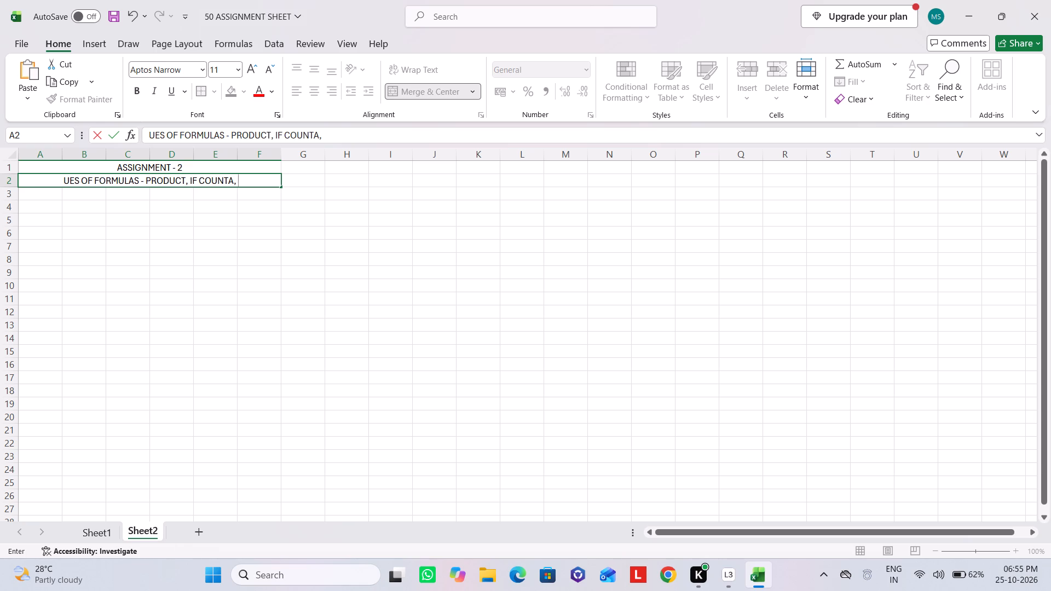
text(COUNTIF, SUMIF)
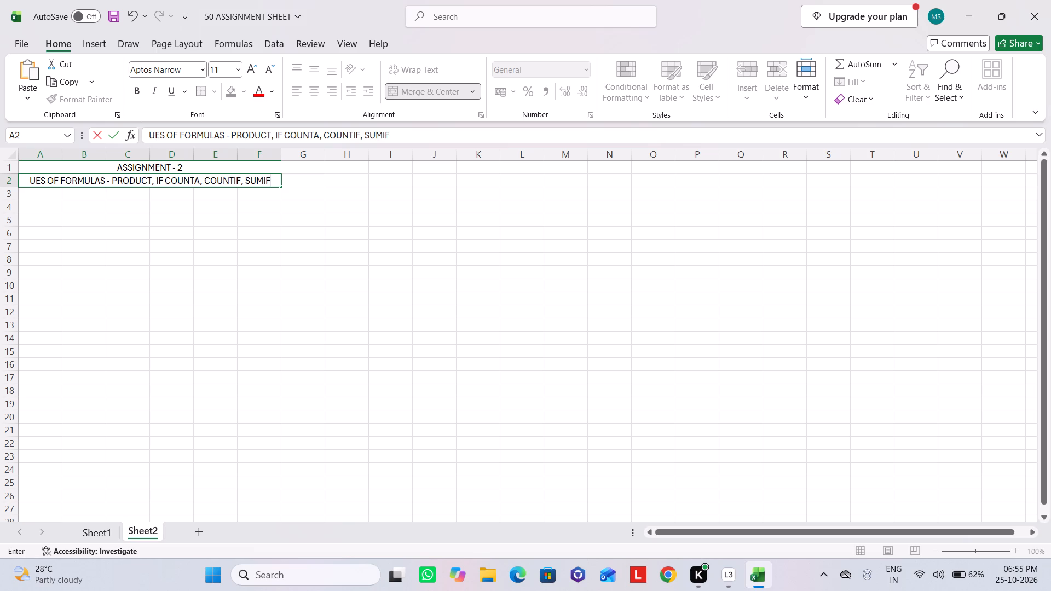
Enter the column headers SRNO, ITEMS, QTY, RATE, AMOUNT and GRADE in A3:F3.
drag(49, 195, 261, 200)
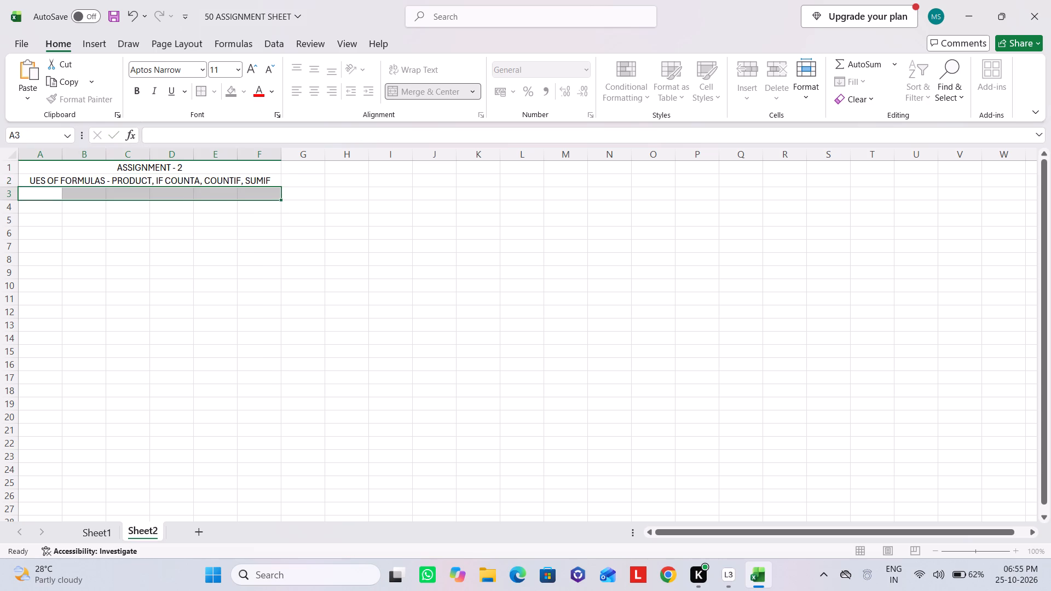
click(50, 198)
double_click(48, 195)
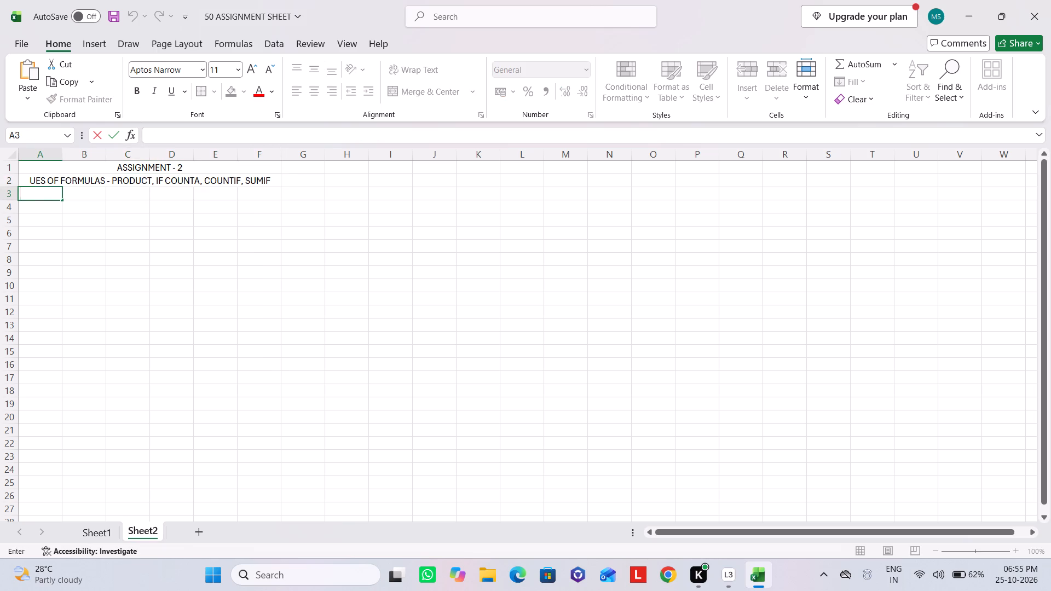
text(SRNO)
key(Tab)
text(ITEMS)
key(Tab)
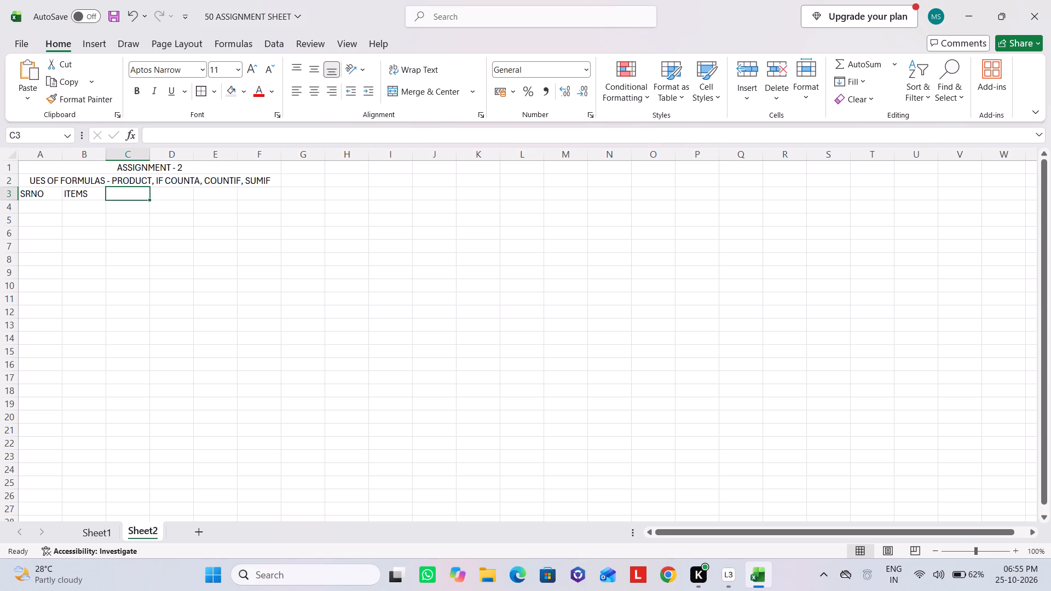
text(QTY)
key(Tab)
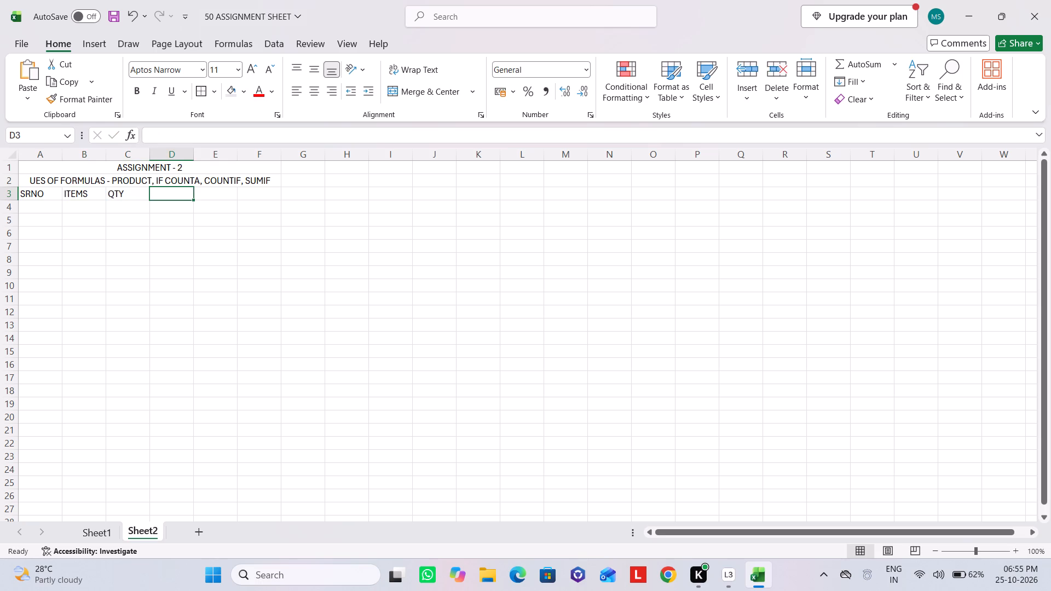
text(RATE)
key(Tab)
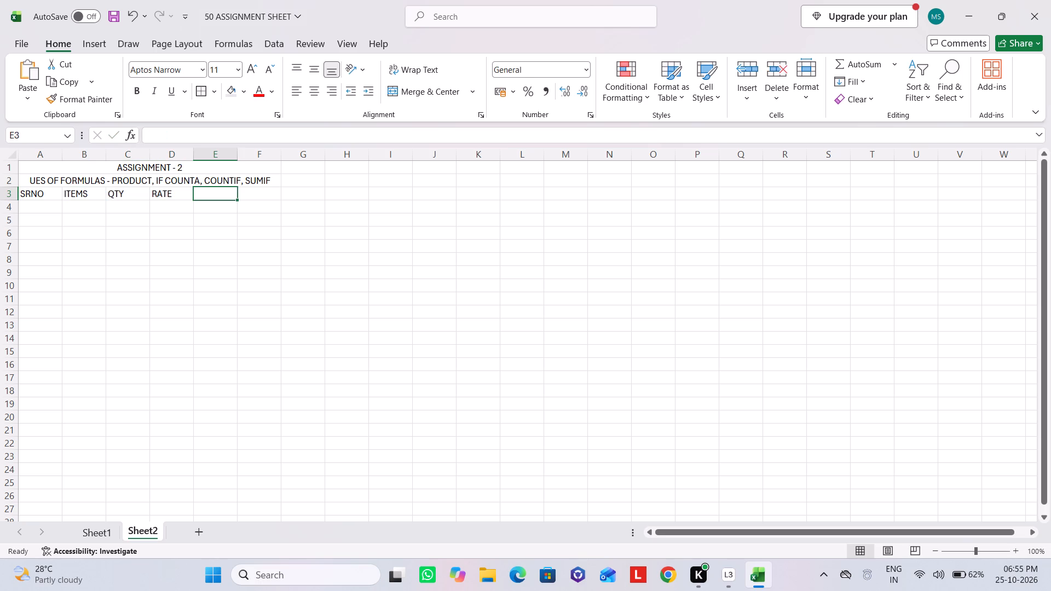
text(AMOUNT)
key(Tab)
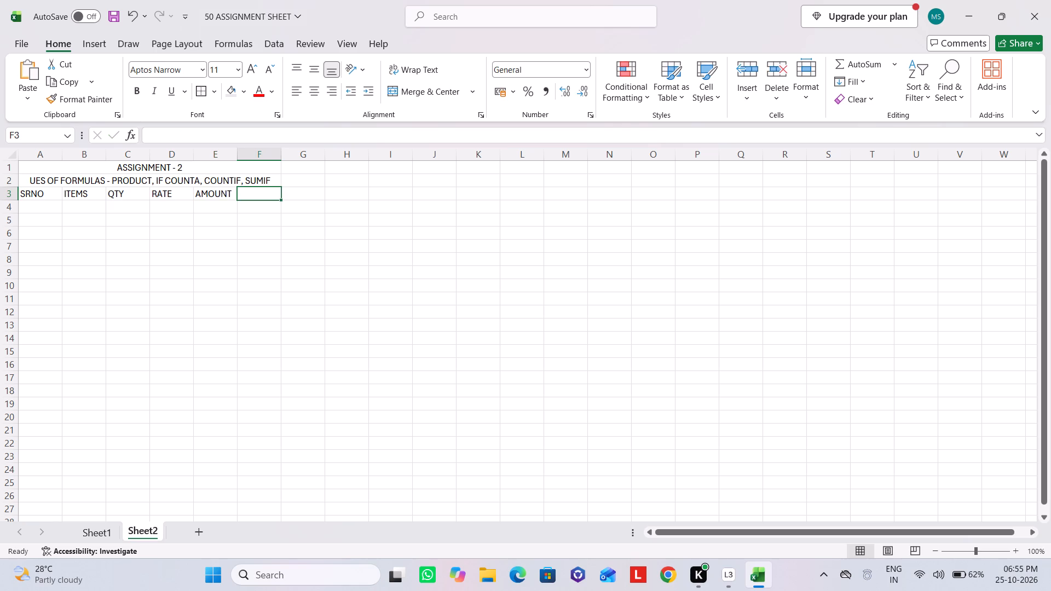
text(GRADE)
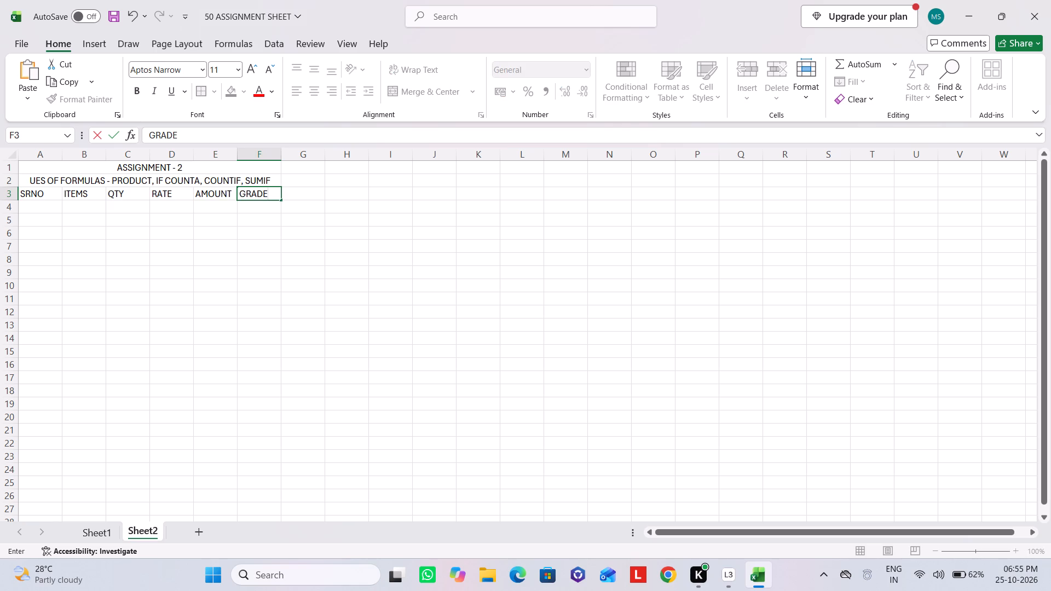
Number the SRNO column from 1 to 10 in A4:A13.
click(39, 206)
key(1)
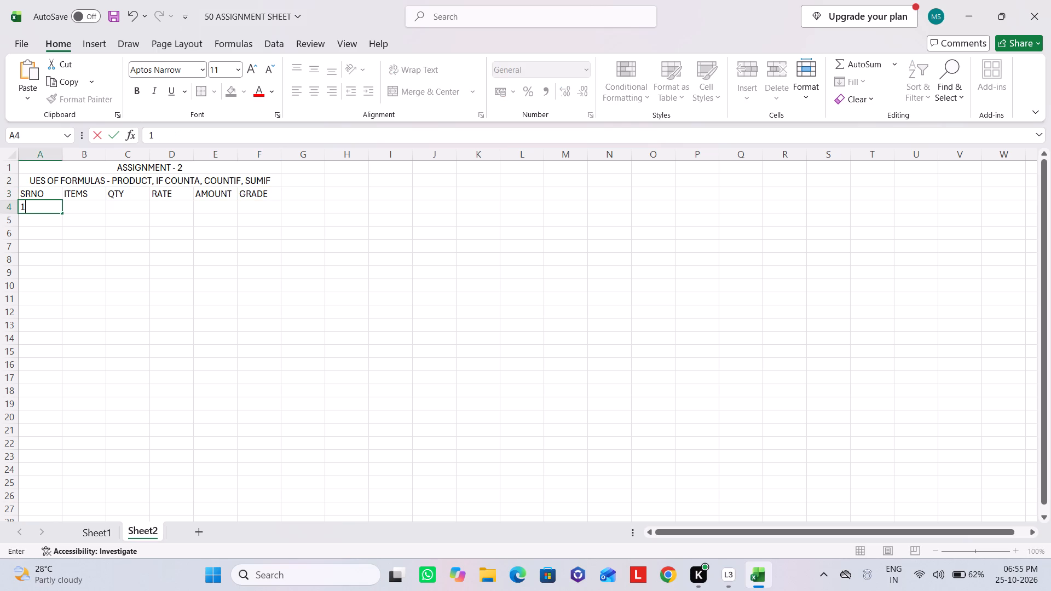
key(Down)
key(2)
key(Down)
key(3)
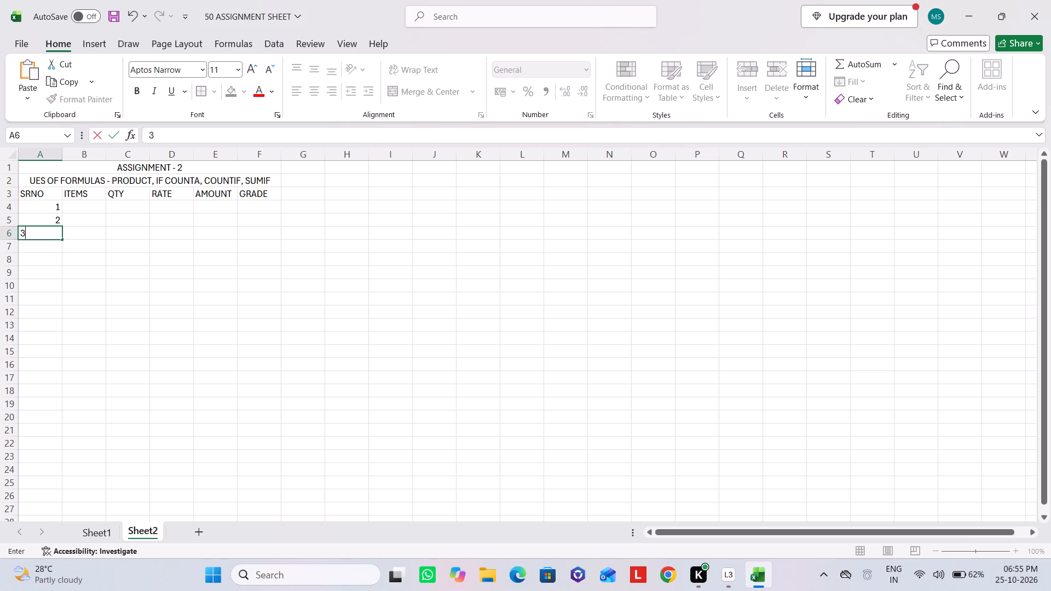
key(Down)
key(4)
key(Down)
key(5)
key(Down)
key(6)
key(Down)
key(7)
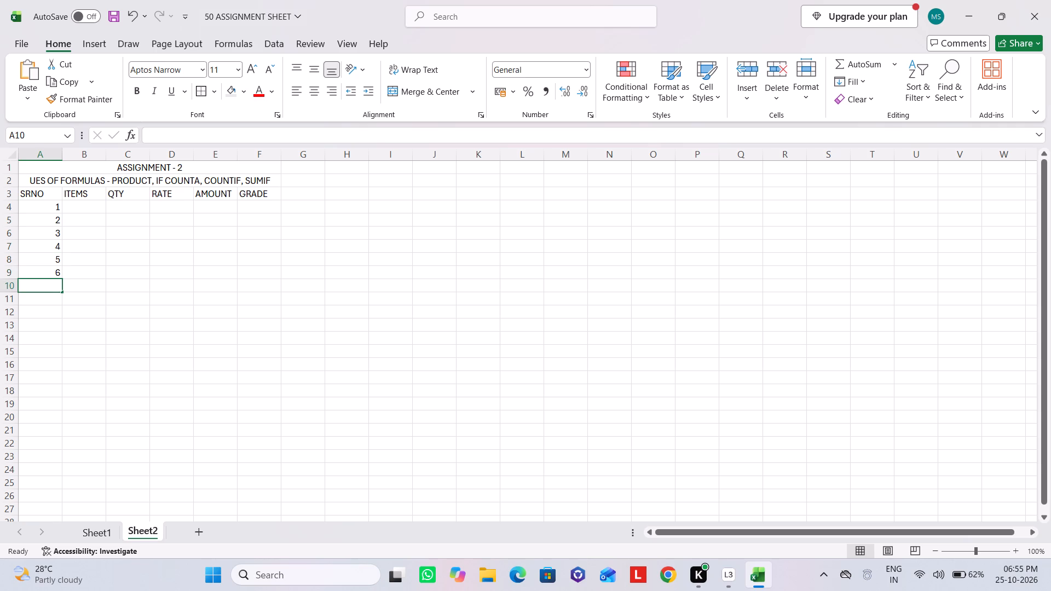
key(Down)
key(Up)
key(Down)
key(8)
key(Down)
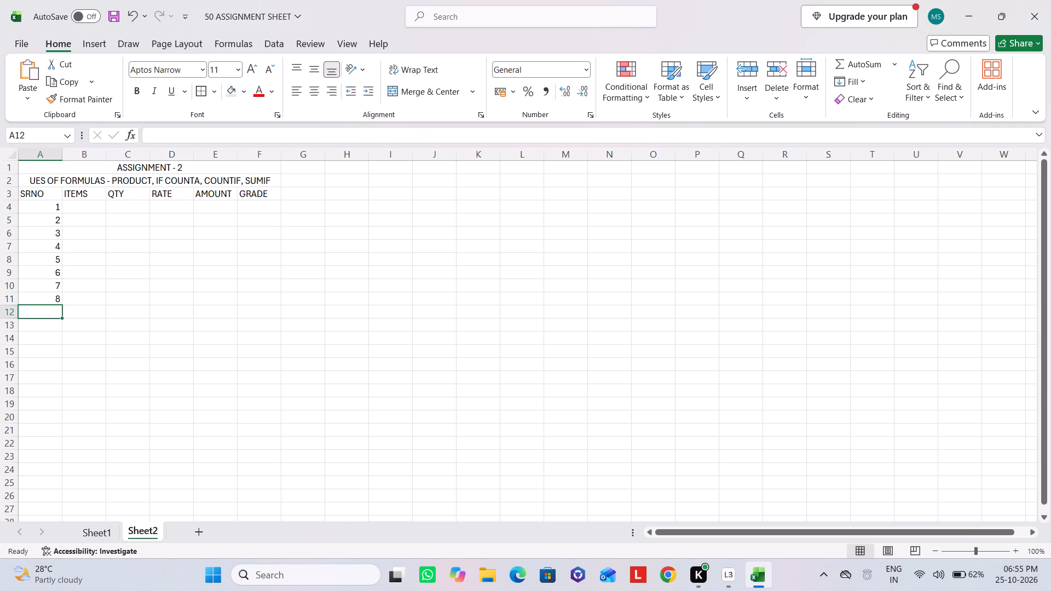
key(9)
key(Down)
text(10)
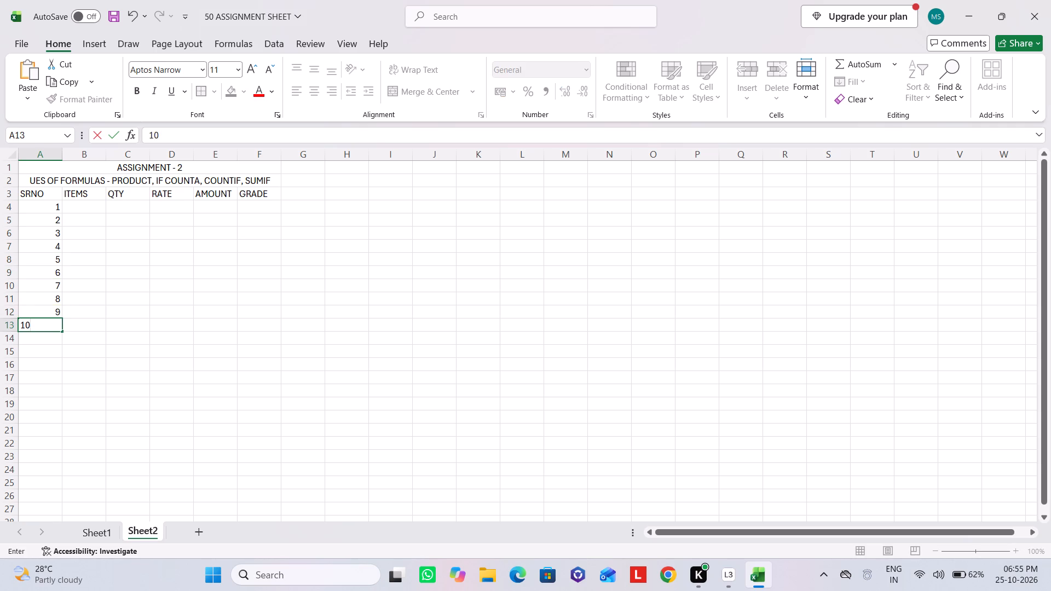
Fill the first item row B4:F4 with AC, 20, 40000, 80000 and EXPENSIVE.
click(87, 206)
text(AC)
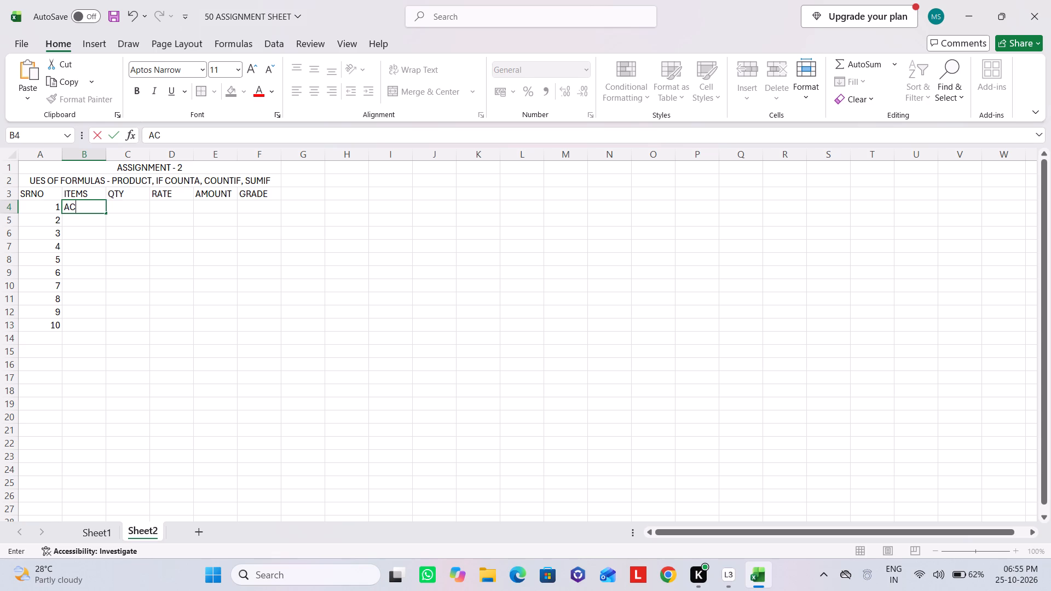
key(Tab)
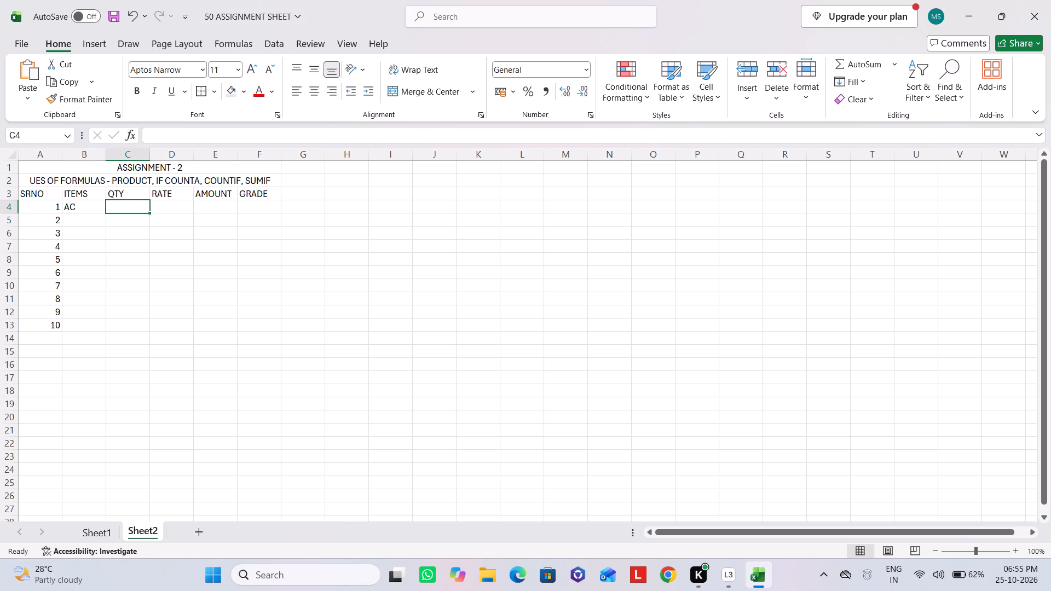
text(20)
key(Tab)
text(40000)
key(Tab)
text(80000)
key(Tab)
text(EXPENSIVE)
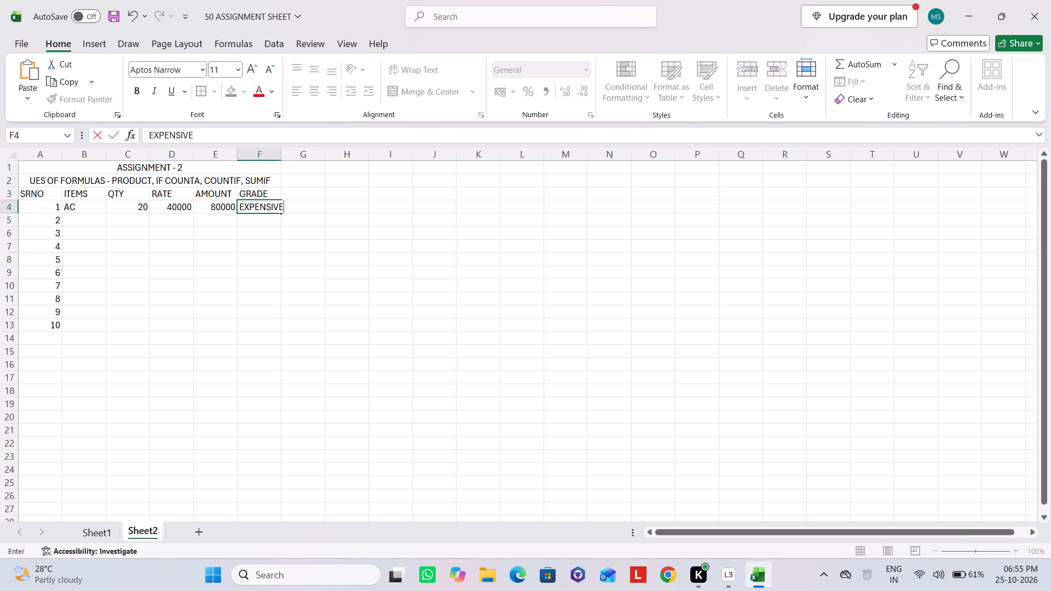
Enter FRIDGE, COOLER and WASHING MACHINE in the ITEMS column, cells B5:B7.
key(Down)
key(Left)
key(Left)
key(Left)
key(Left)
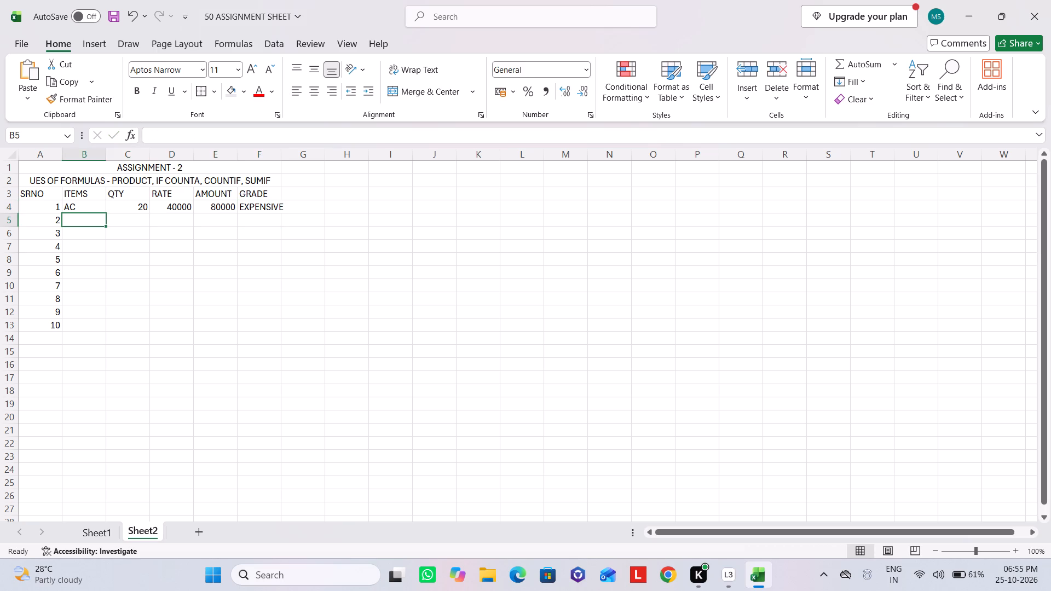
text(FRIDGE)
key(Down)
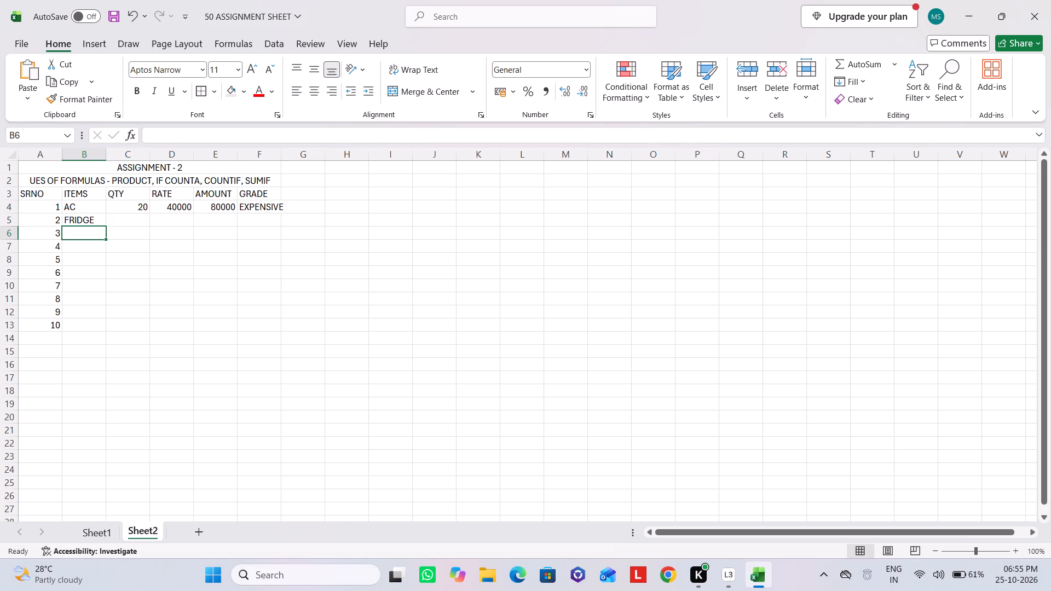
text(COOLER)
key(Down)
key(Left)
key(Right)
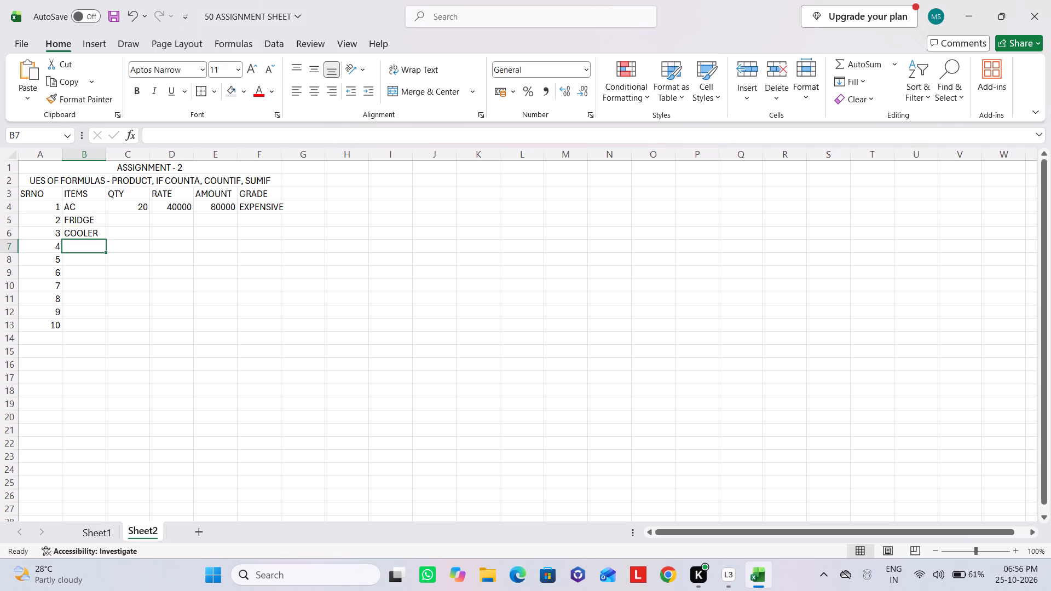
text(WASHING)
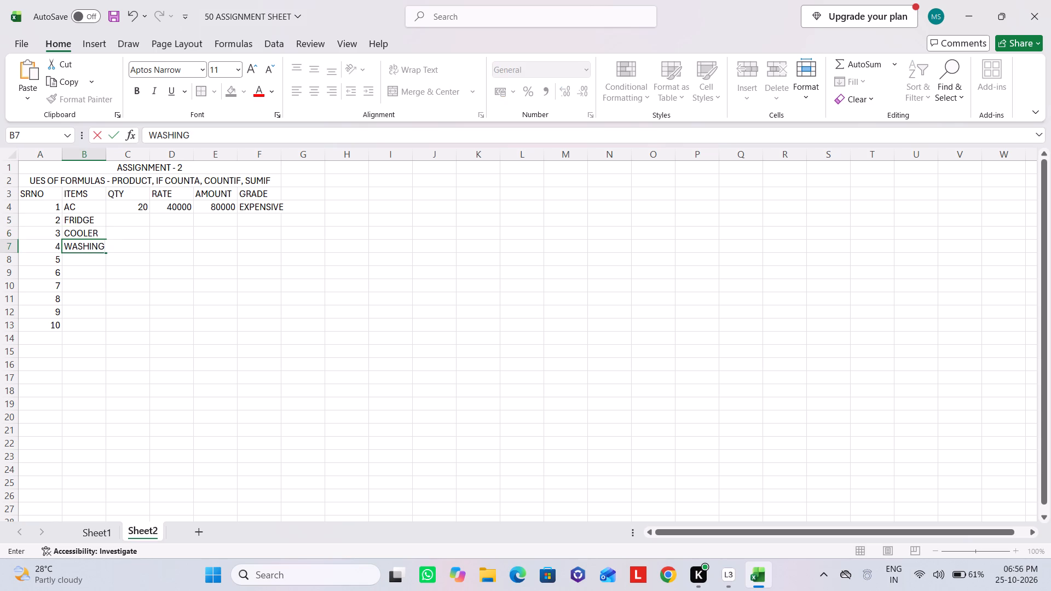
key(space)
text(MACHINE)
key(Down)
Add TV and FAN to the ITEMS column in B8:B9, leaving the QTY cells beside them empty.
text(TV)
key(Right)
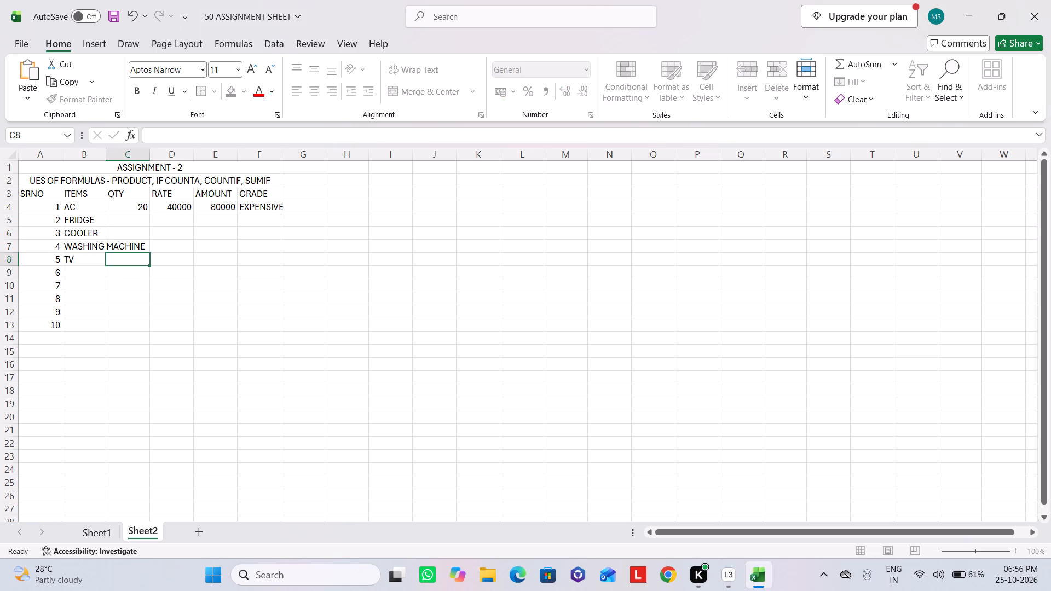
text(FA)
key(BackSpace)
key(BackSpace)
key(Tab)
key(shift+Tab)
key(shift+Tab)
key(Down)
key(a)
key(BackSpace)
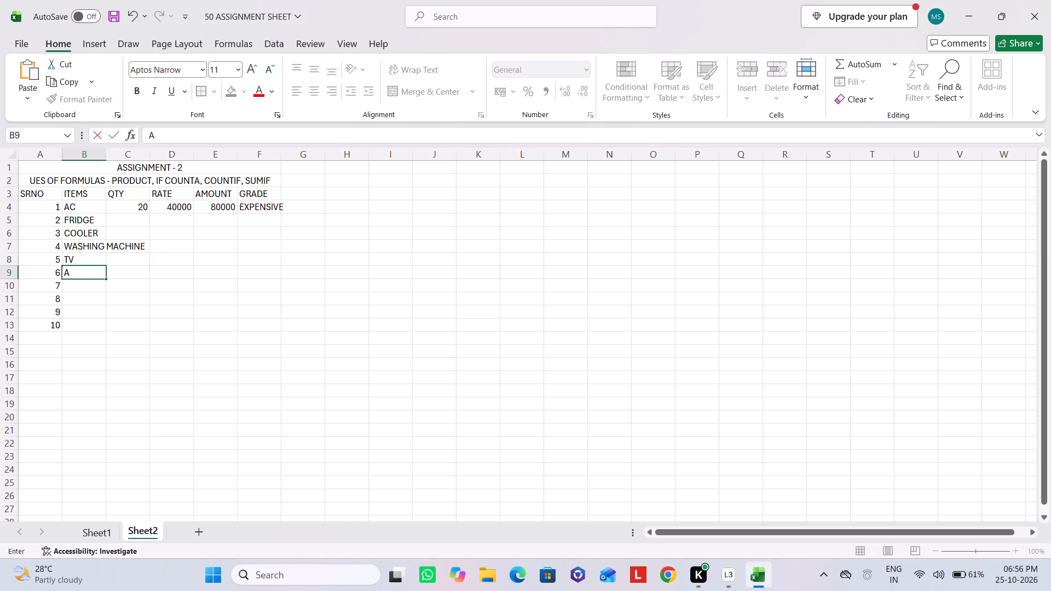
key(BackSpace)
text(FAN)
key(Tab)
key(Down)
key(Left)
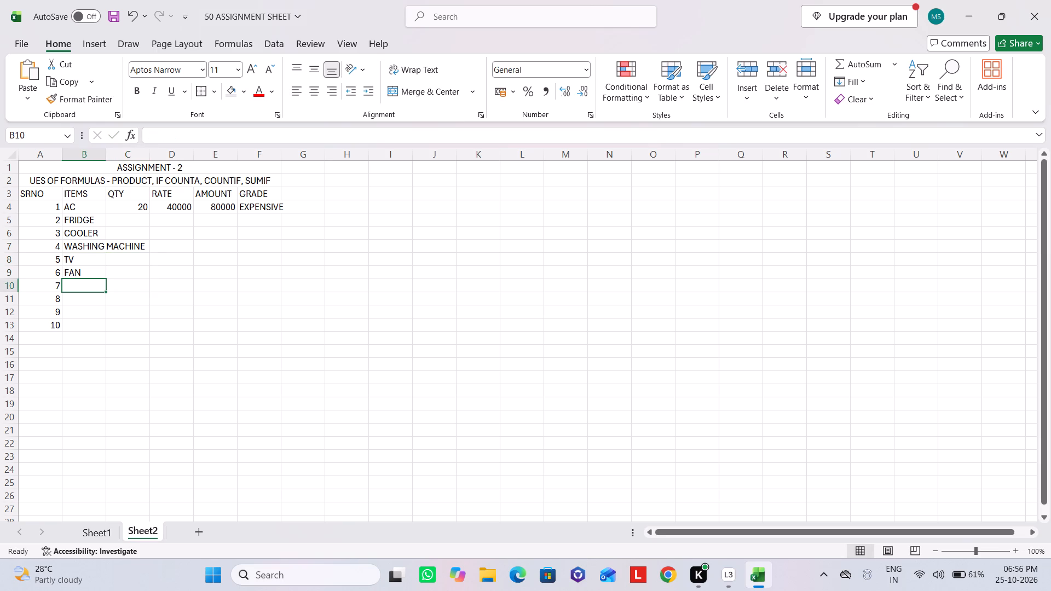
Complete the ITEMS column in B10:B13 with COMPUTER, KEYBOARD, MOUSE and PRINTER.
text(COMPUTER)
key(Down)
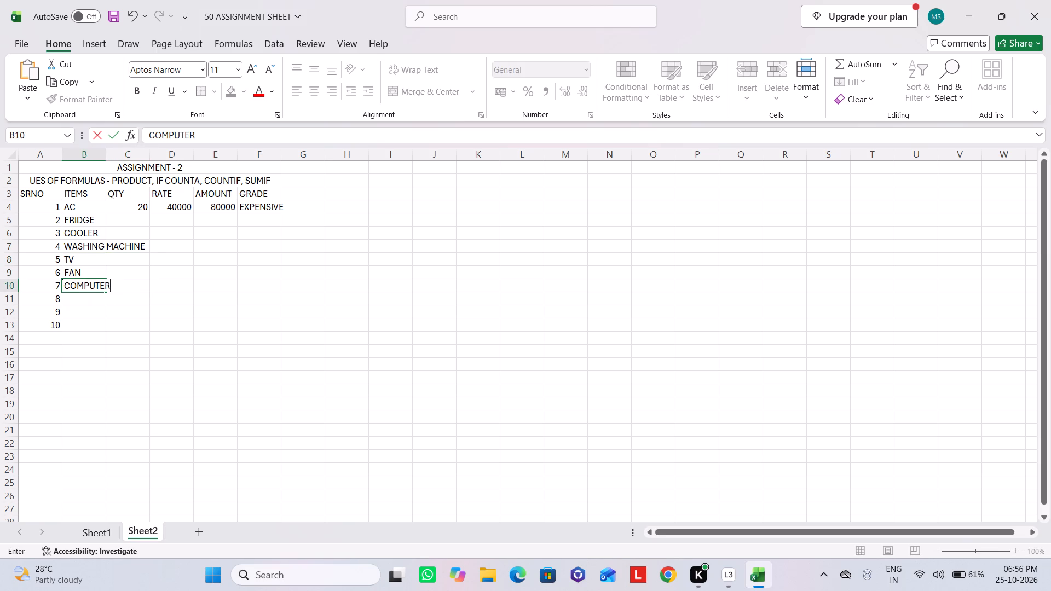
text(KEYBOARD)
key(Down)
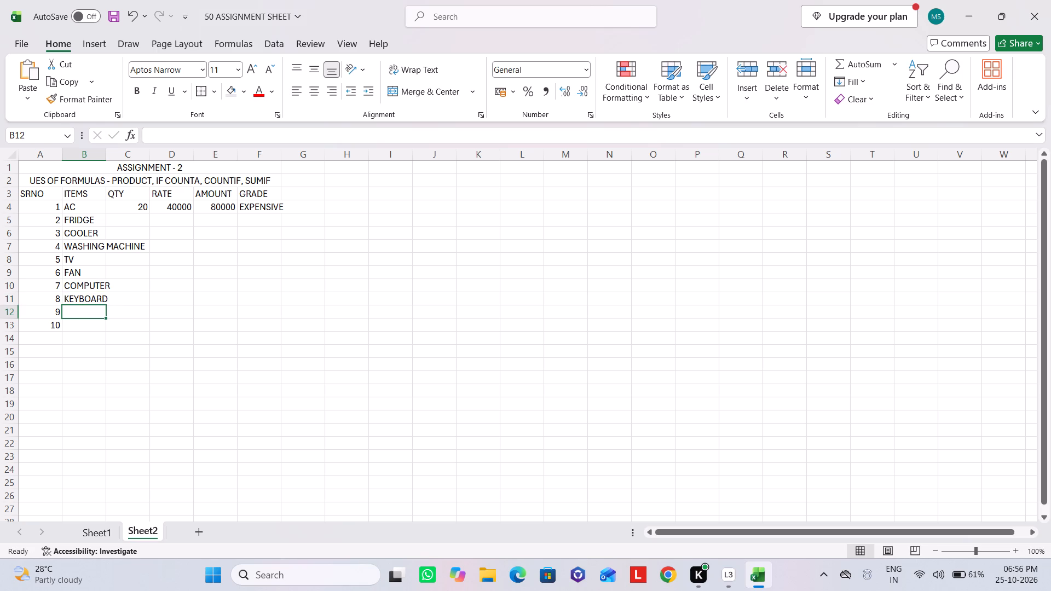
text(MOSUE)
key(BackSpace)
key(BackSpace)
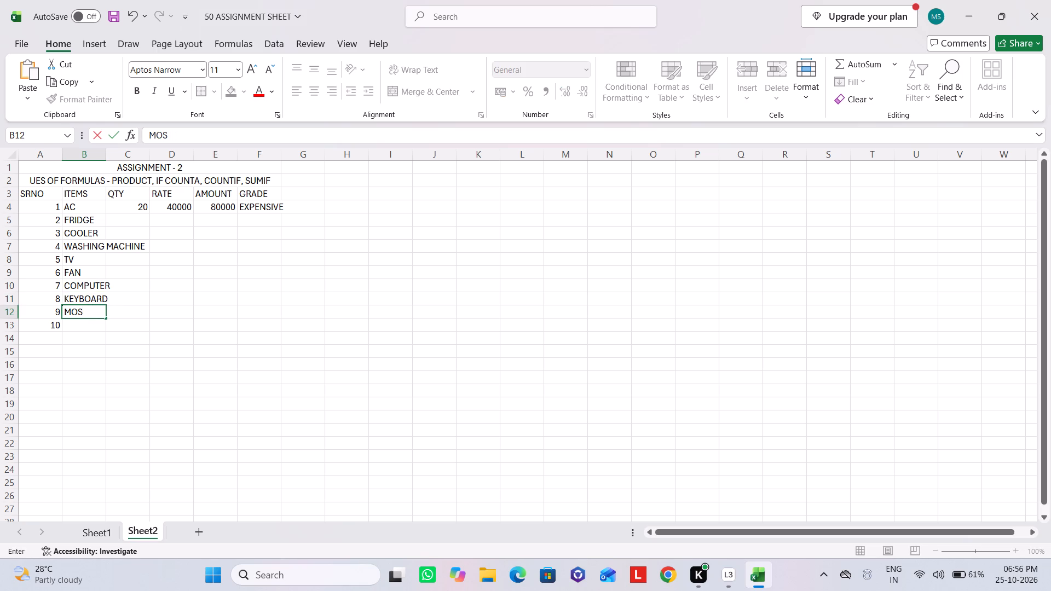
key(BackSpace)
text(USE)
key(space)
key(Down)
text(PRINTER)
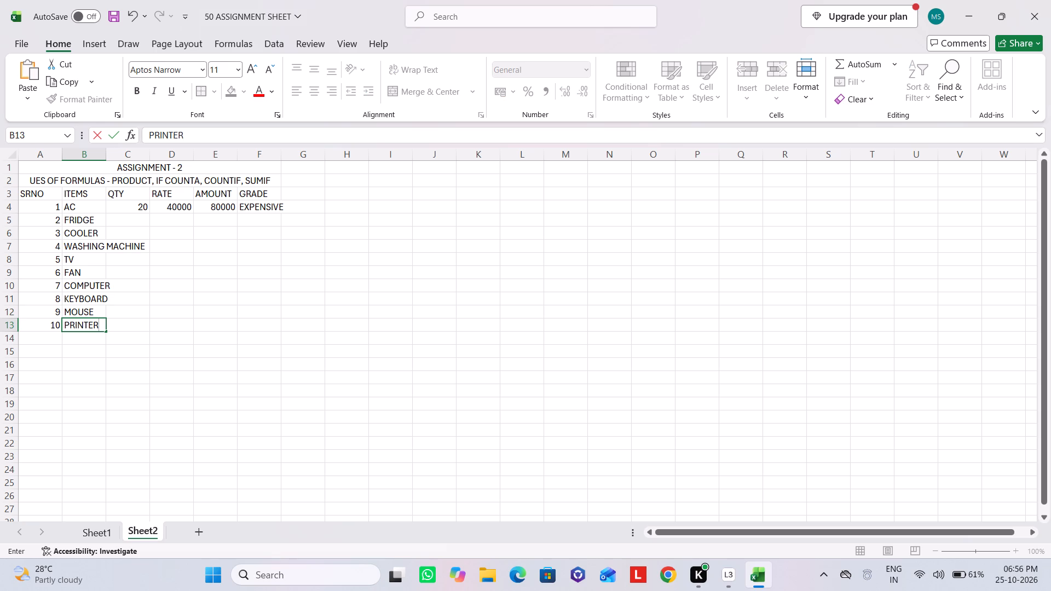
AutoFit the widths of the ITEMS, AMOUNT and GRADE columns to their contents.
double_click(104, 154)
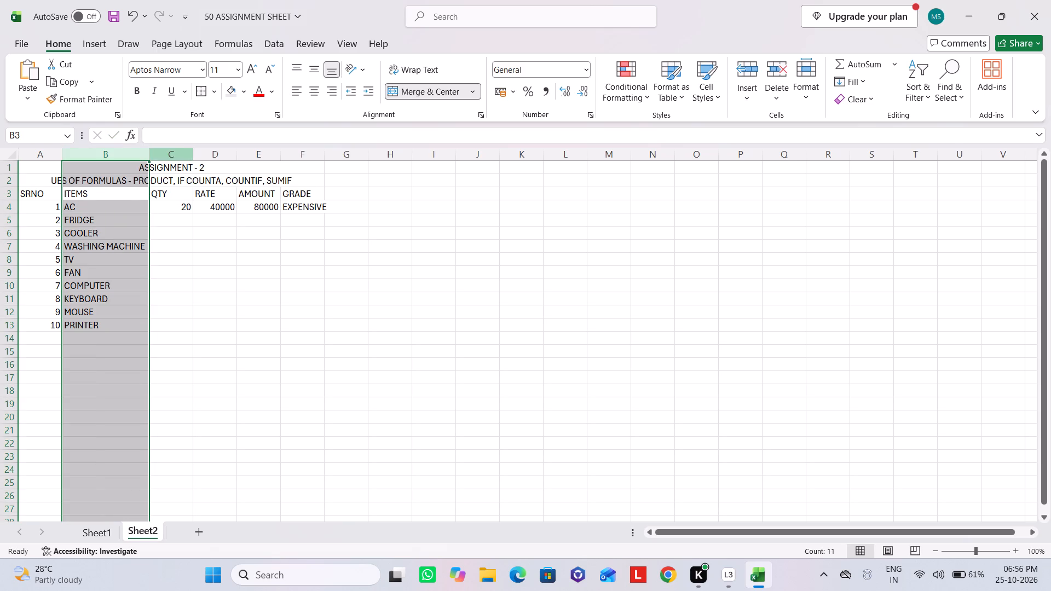
click(182, 248)
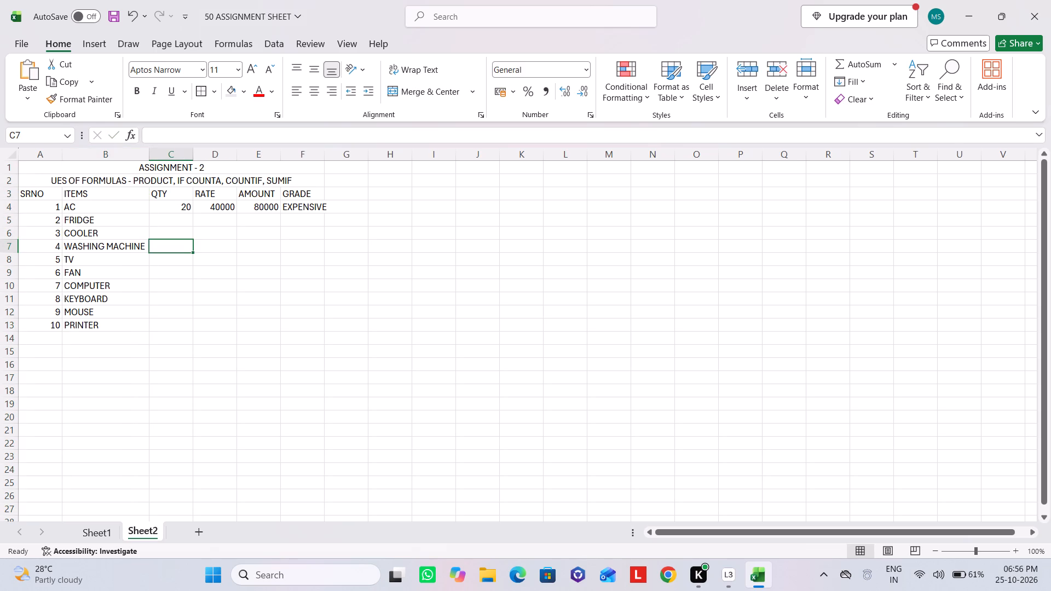
double_click(280, 156)
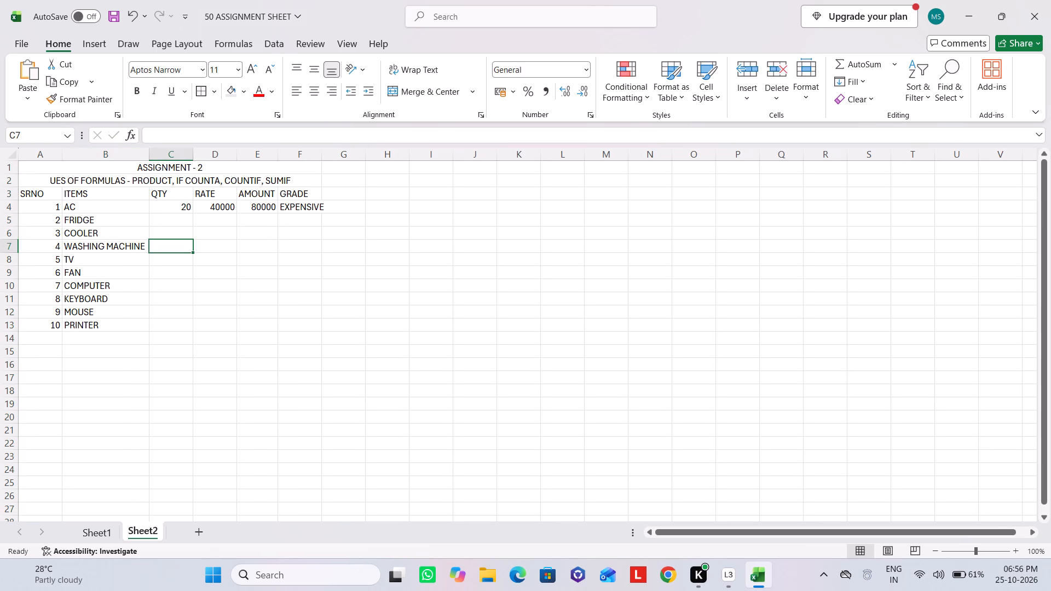
double_click(321, 157)
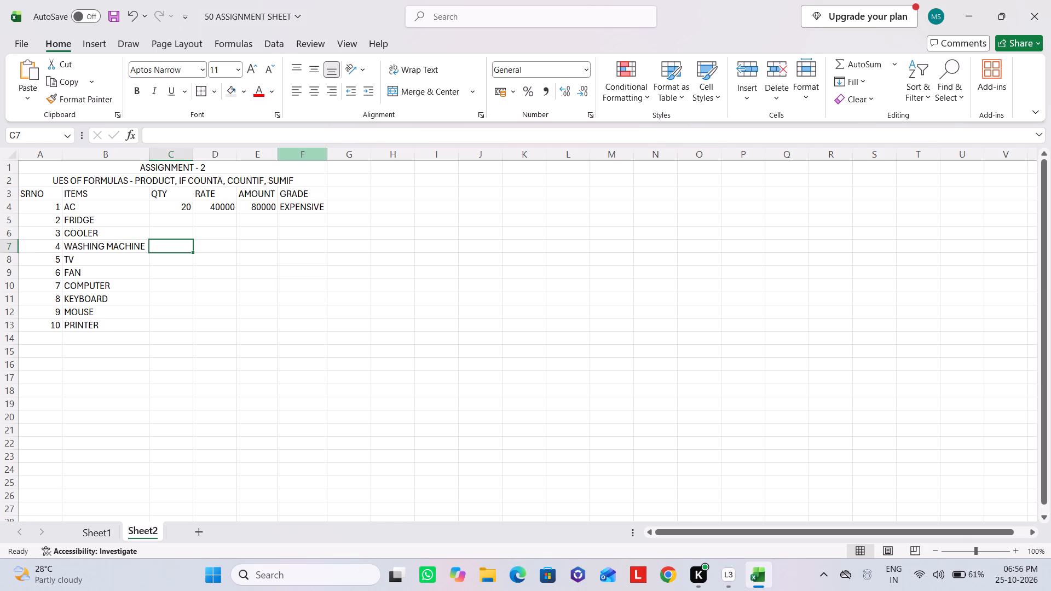
Enter quantity 30 and rate 20000 for FRIDGE in C5:D5.
click(161, 213)
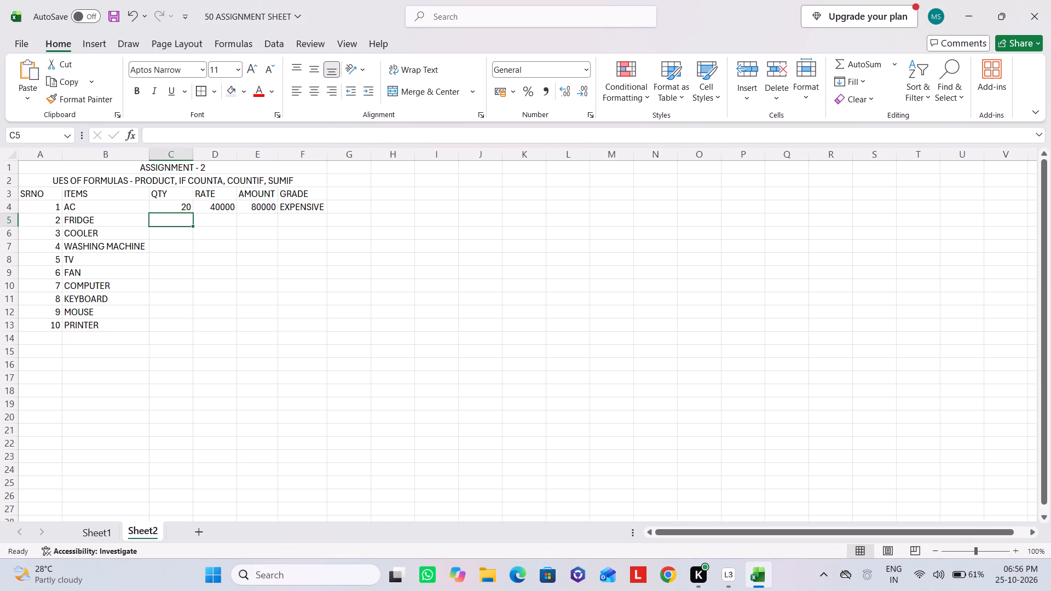
text(30)
key(Tab)
text(20000)
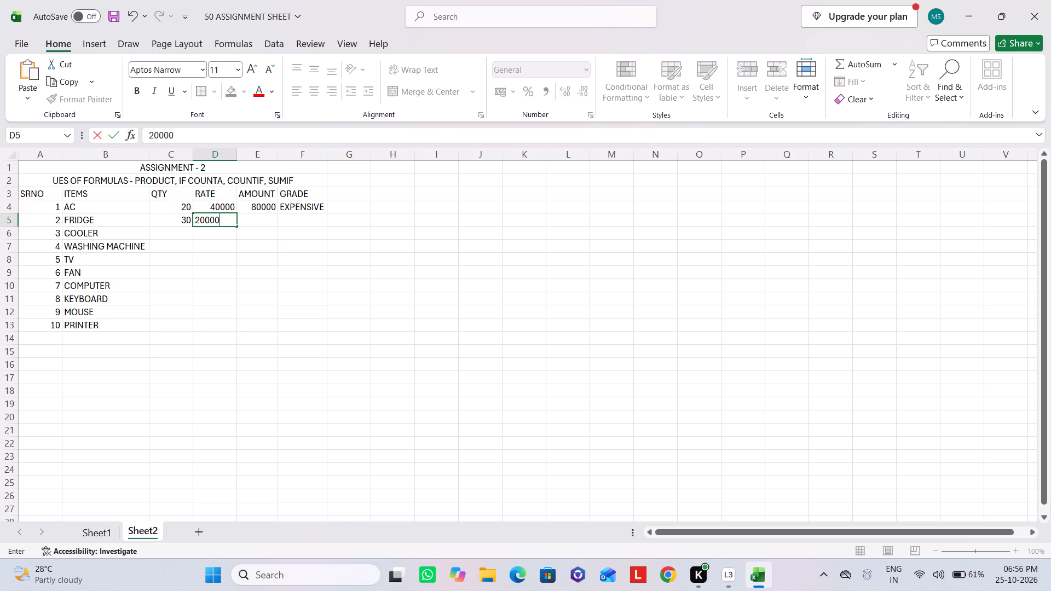
key(Down)
Fill the QTY column from COOLER to PRINTER, C6:C13, with 15, 14, 18, 17, 10, 5, 25 and 30.
key(Left)
key(Left)
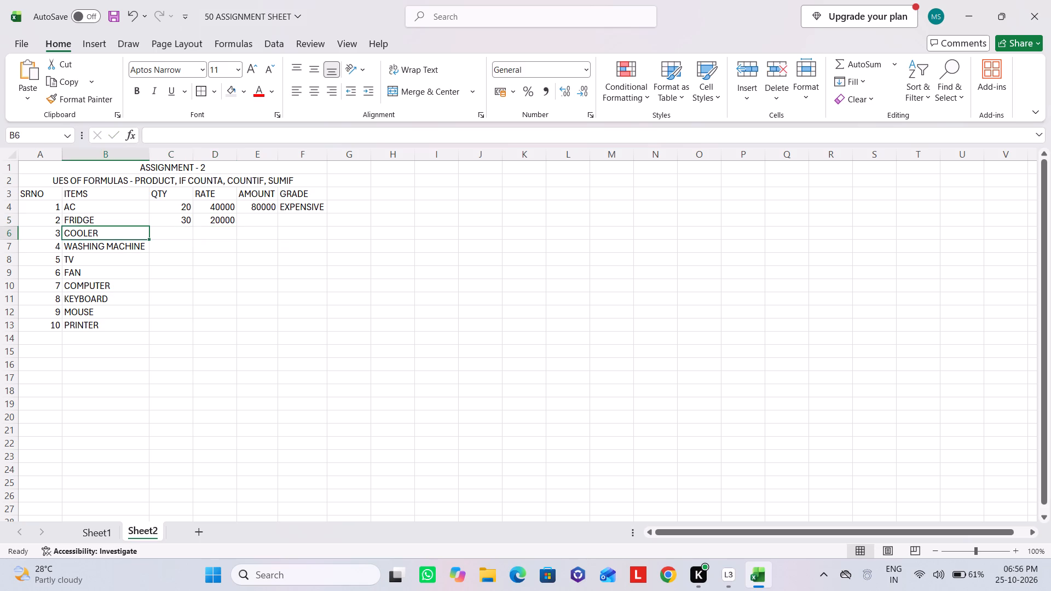
key(Right)
text(15)
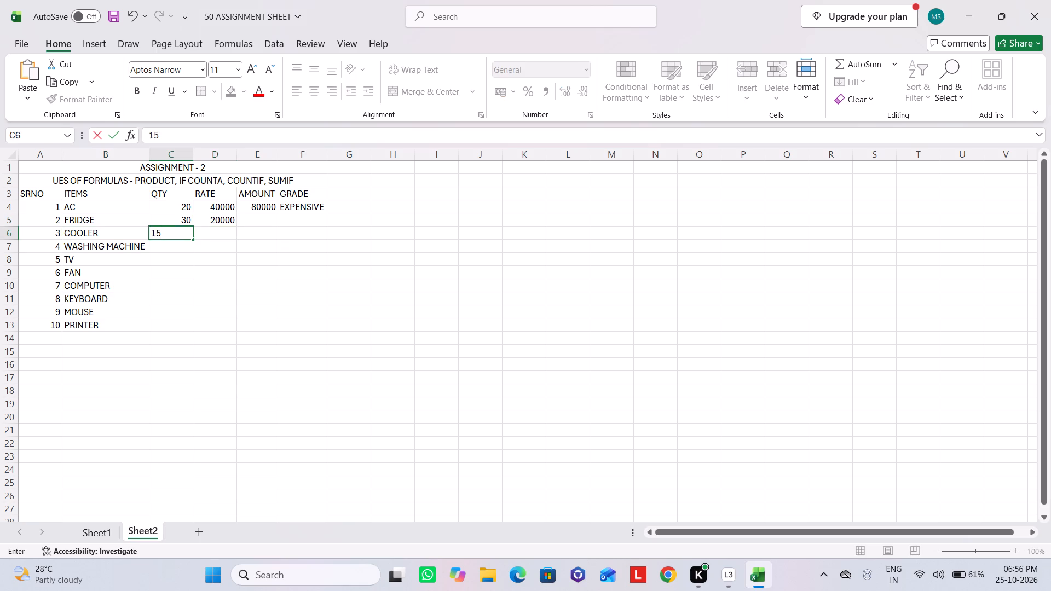
key(Down)
text(14)
key(Down)
text(18)
key(Down)
text(17)
key(Down)
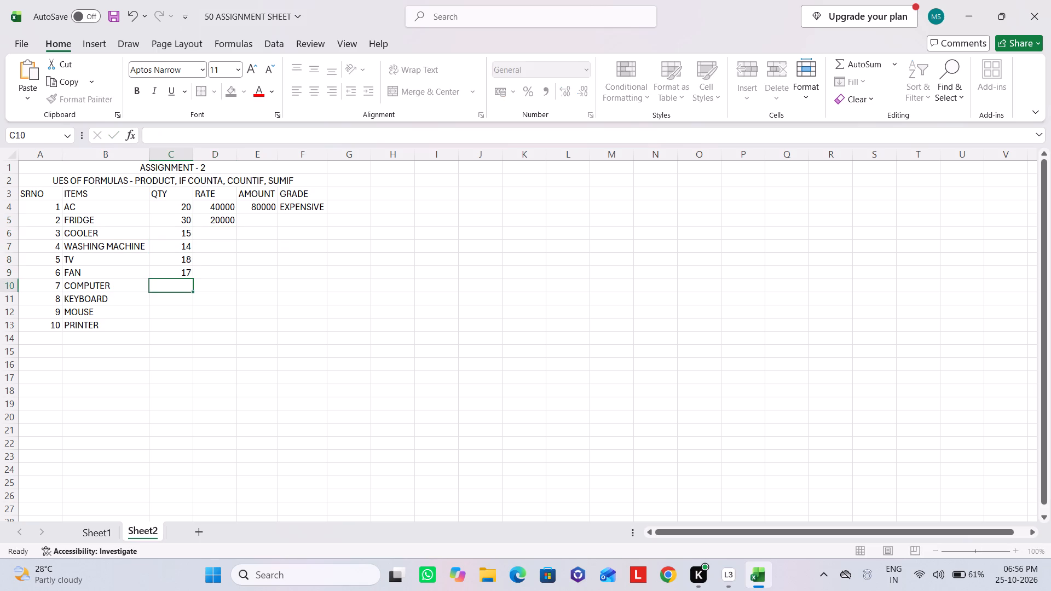
text(10)
key(Down)
key(5)
key(Down)
text(253)
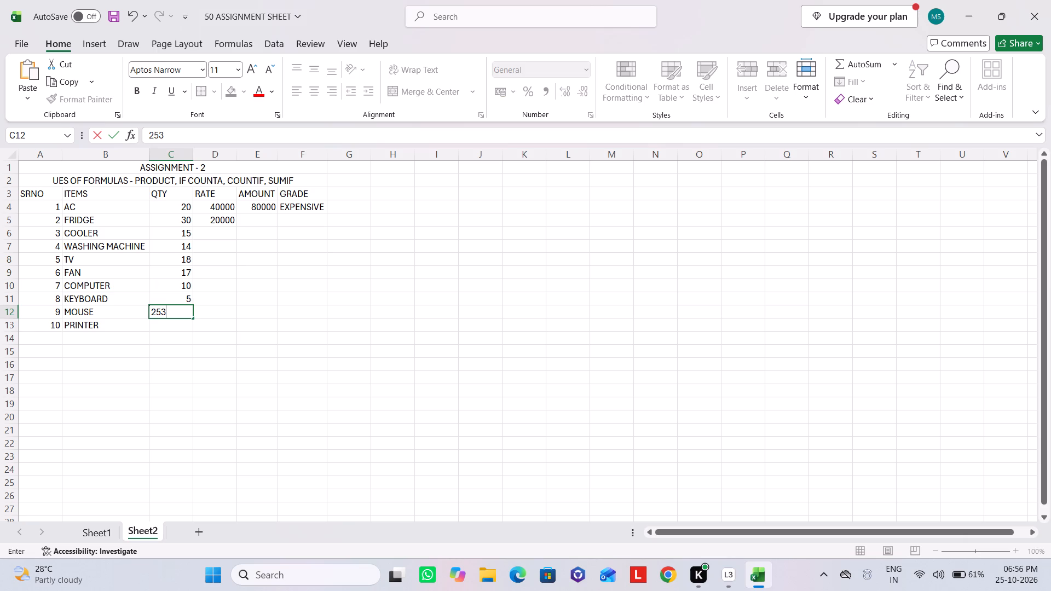
key(BackSpace)
key(Down)
text(30)
key(Up)
Fill the RATE column from COOLER to PRINTER, D6:D13, with 10000, 15000, 20000, 2000, 25000, 250, 100 and 12000.
key(Up)
key(Up)
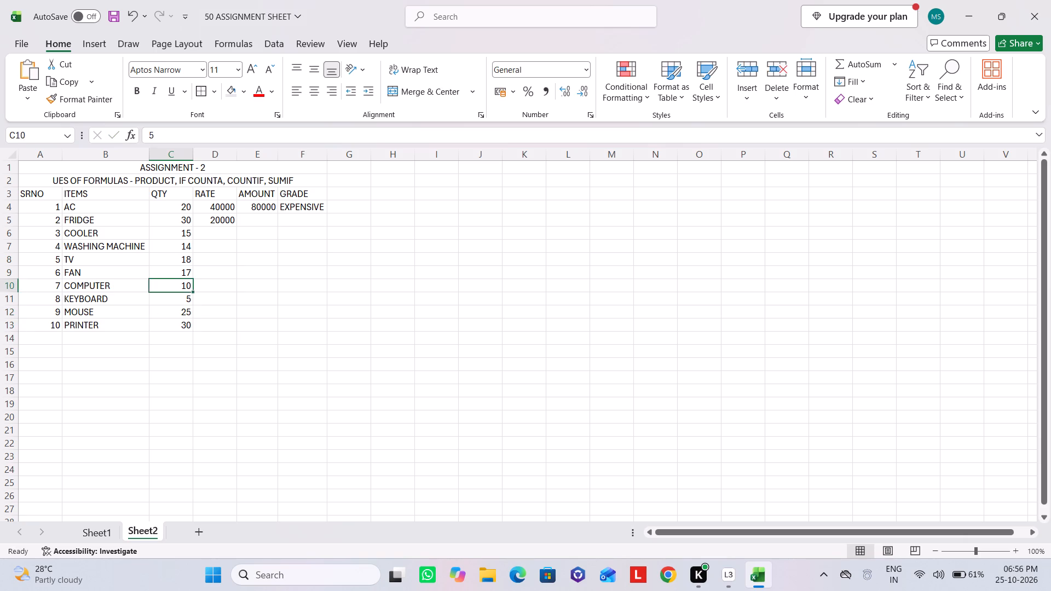
key(Up)
key(Up)
key(Up)
key(Up)
key(Right)
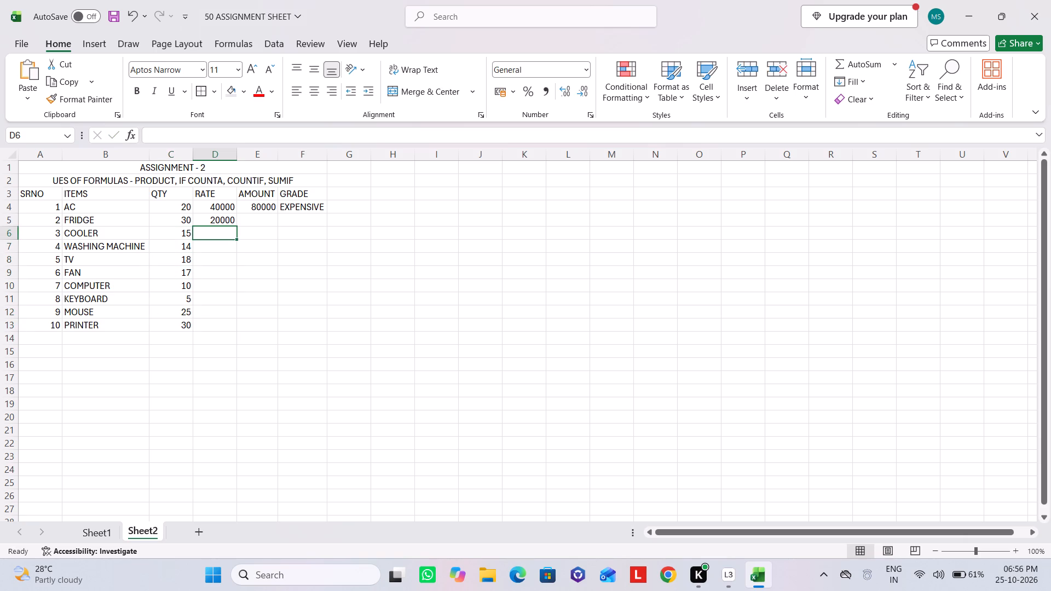
text(10000)
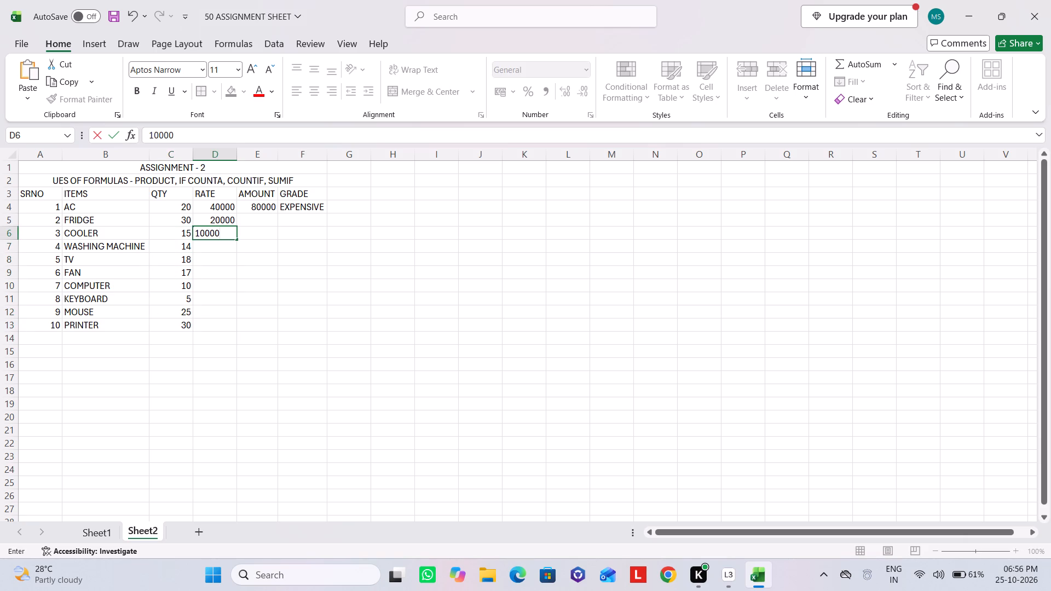
key(Down)
text(15000)
key(Down)
text(200)
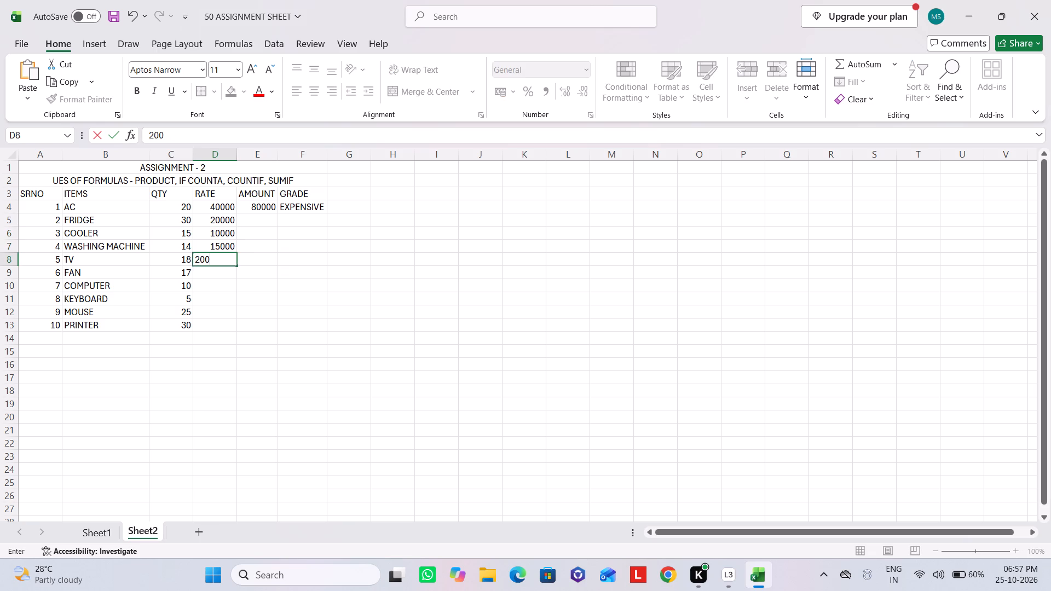
text(00)
key(Down)
text(2000)
key(Down)
text(25000)
key(Down)
text(250)
key(Down)
text(100)
key(Down)
text(12000)
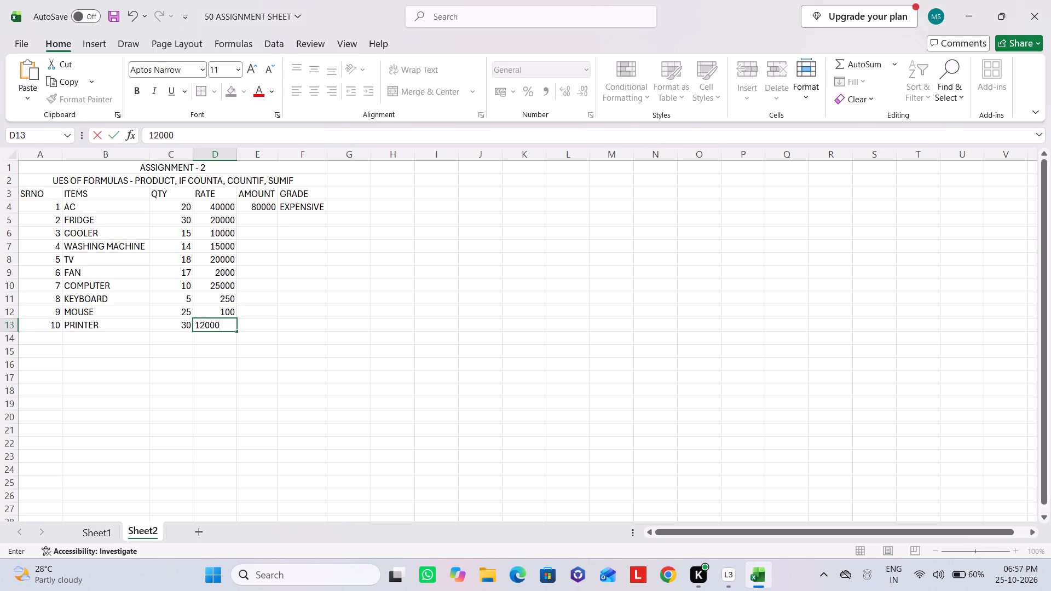
Fill the merged ASSIGNMENT - 2 title in row 1 with grey, matching the Assignment 1 title on Sheet1.
click(49, 169)
click(98, 537)
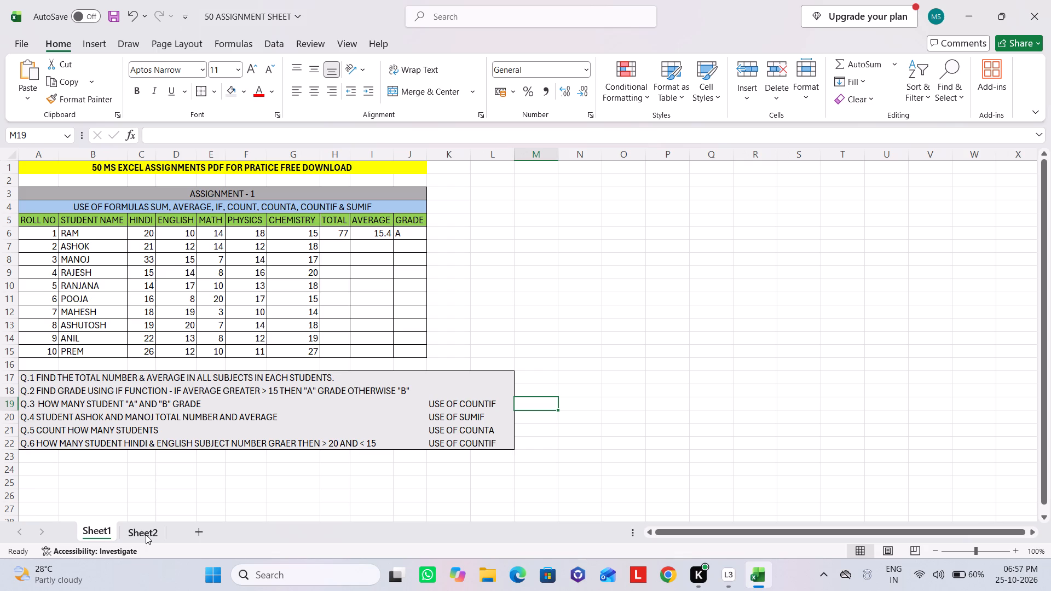
click(138, 540)
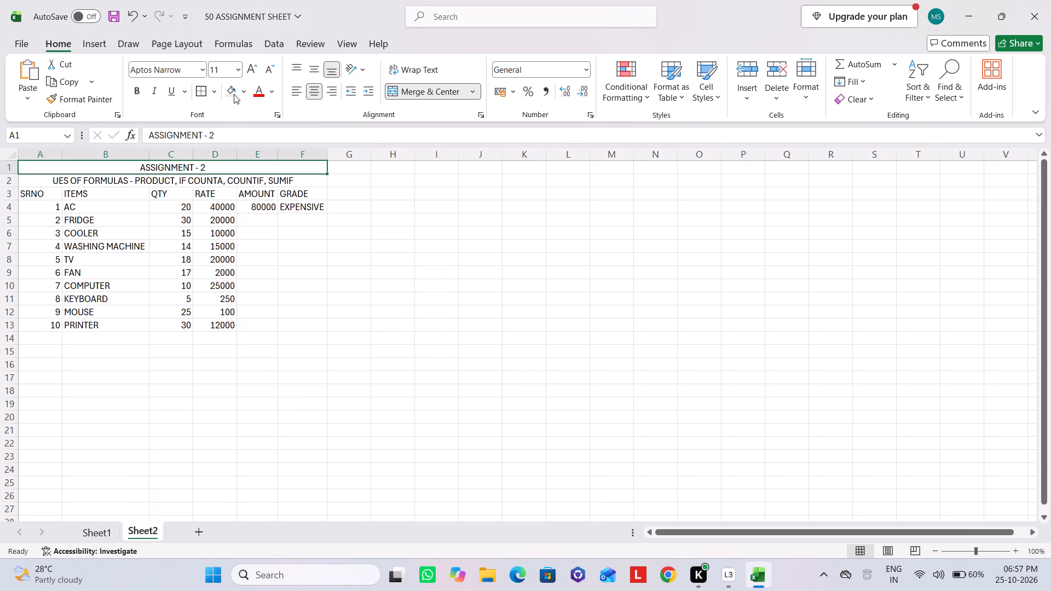
click(246, 90)
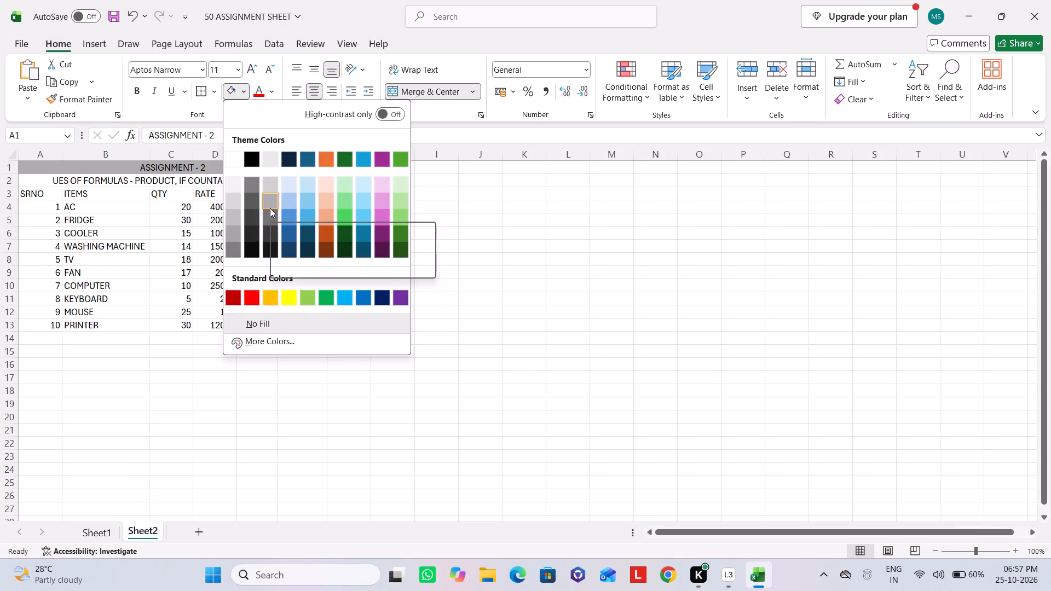
click(267, 200)
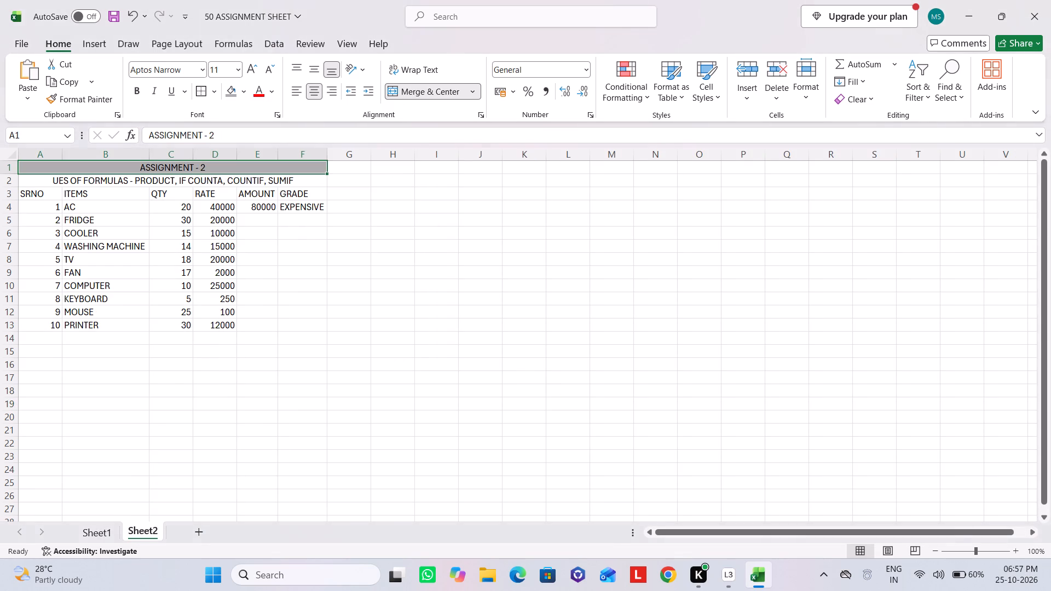
Fill the merged formulas subtitle in row 2 of Sheet2 with light blue, matching the Assignment 1 subtitle on Sheet1.
click(88, 526)
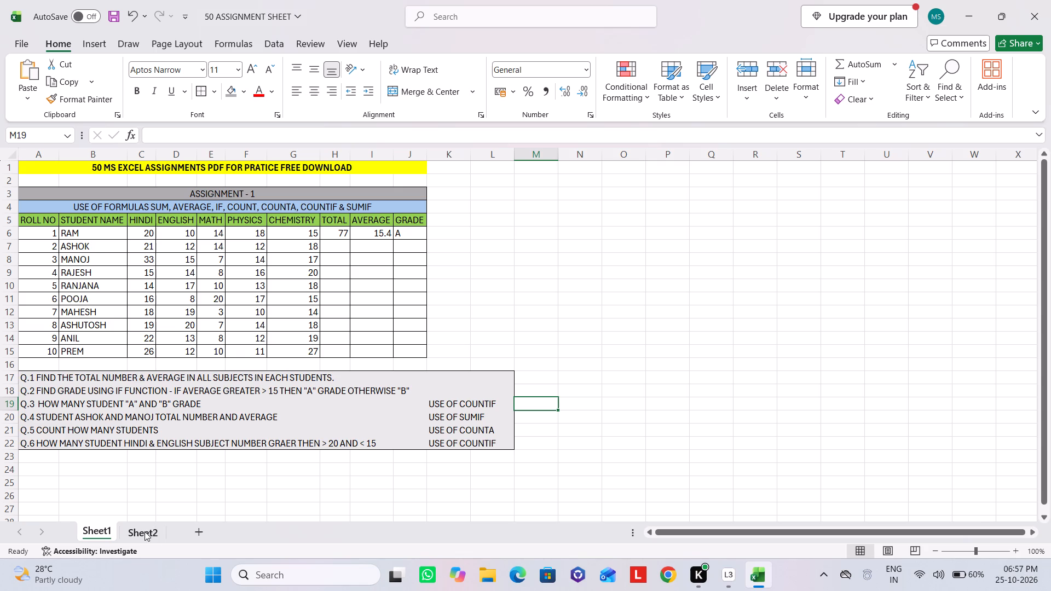
click(145, 531)
click(194, 188)
click(186, 177)
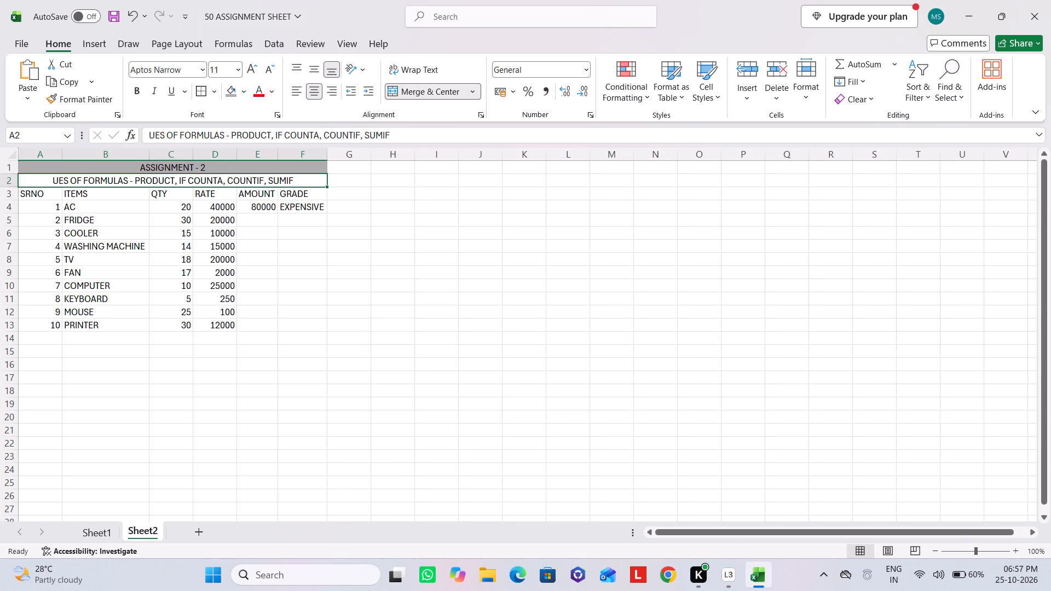
click(244, 90)
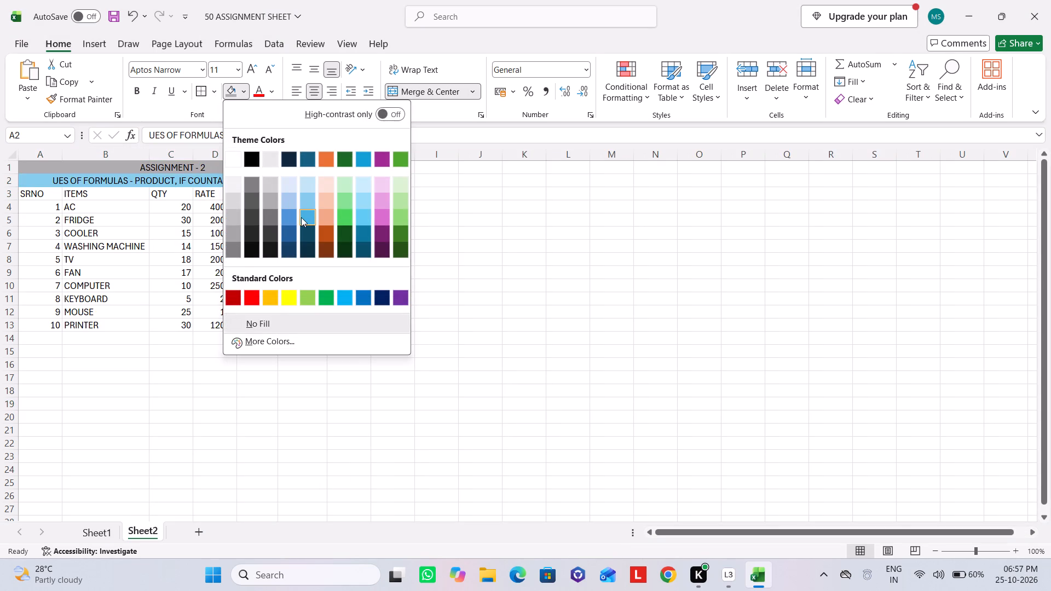
click(288, 206)
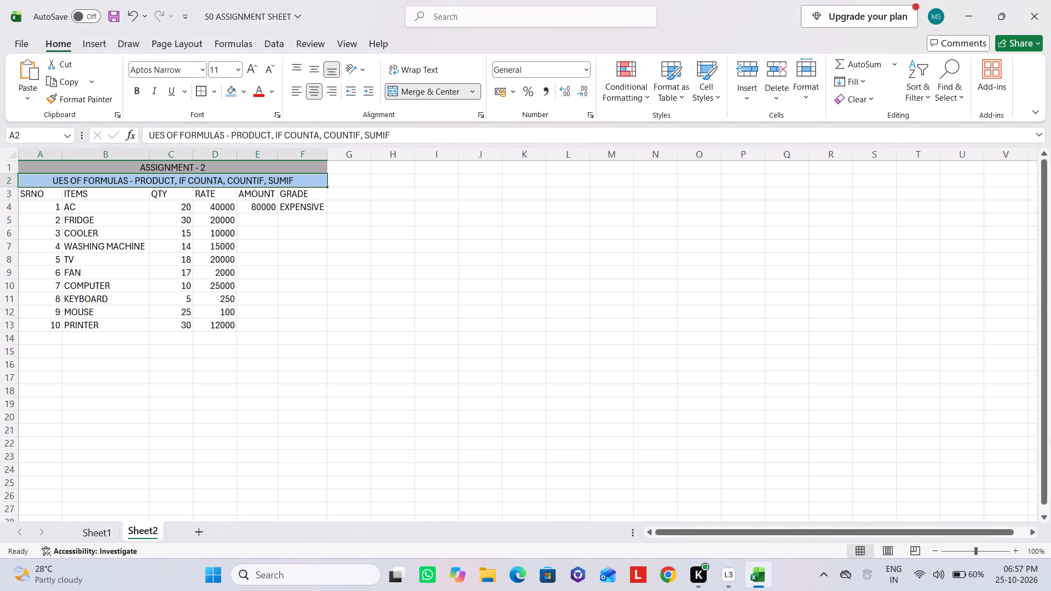
Fill the header row A3:F3, SRNO to GRADE, with light green, matching the Assignment 1 headers on Sheet1.
click(98, 532)
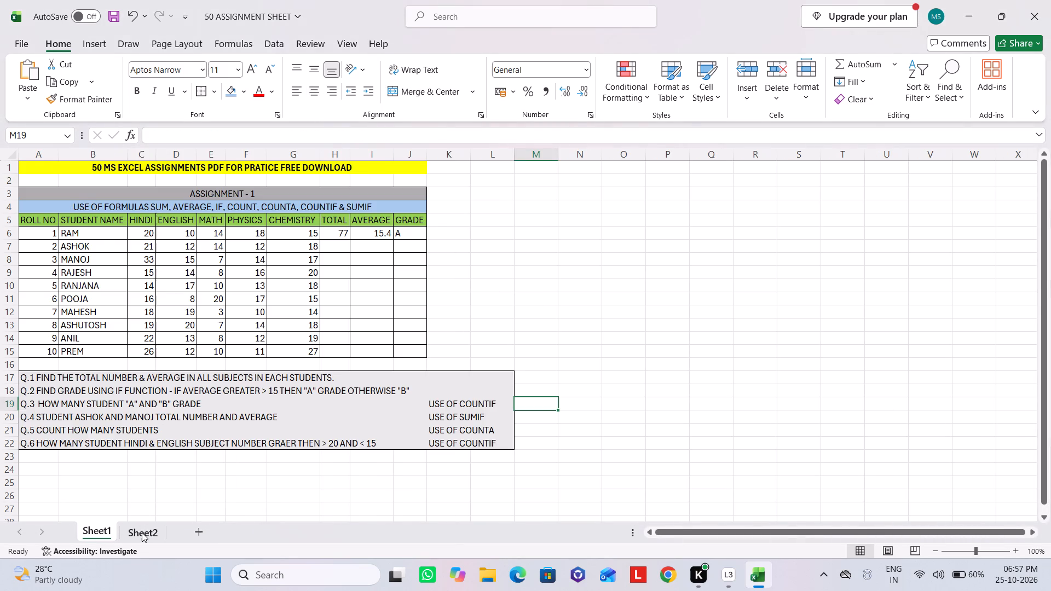
click(142, 532)
drag(33, 192, 57, 193)
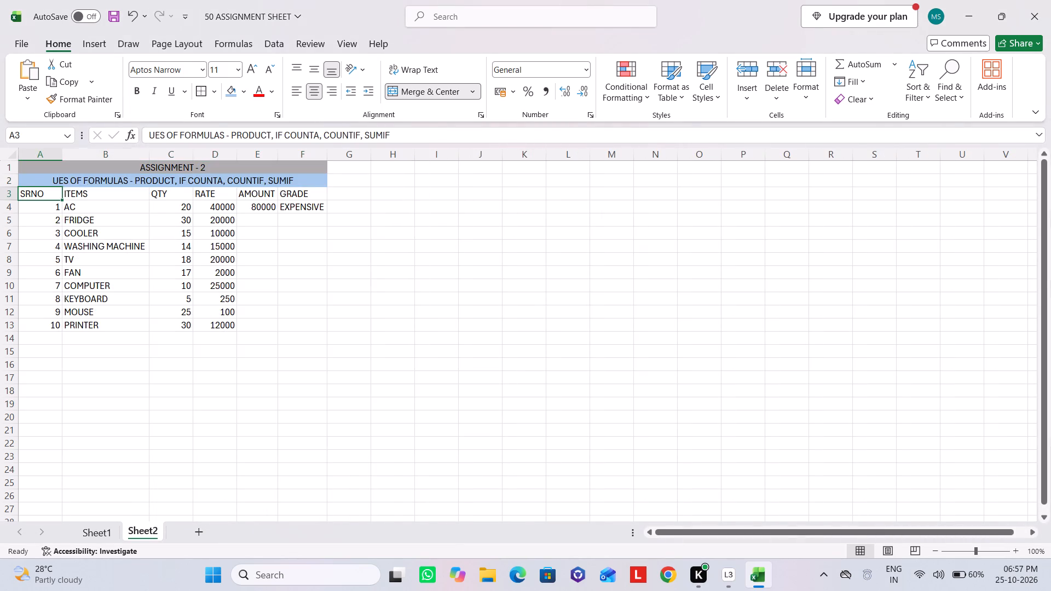
drag(57, 193, 129, 201)
click(66, 197)
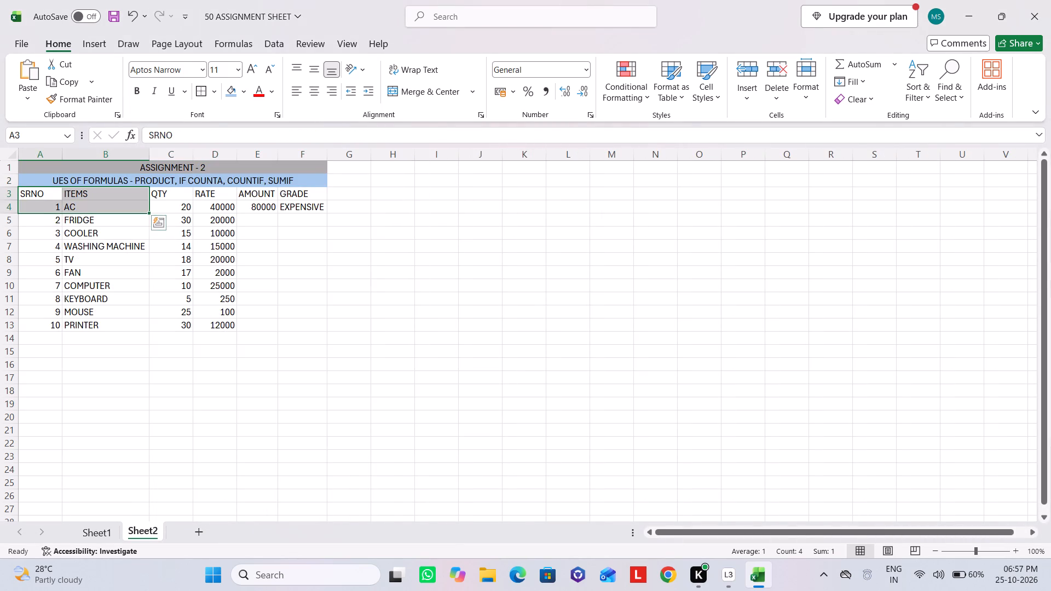
drag(35, 195, 289, 198)
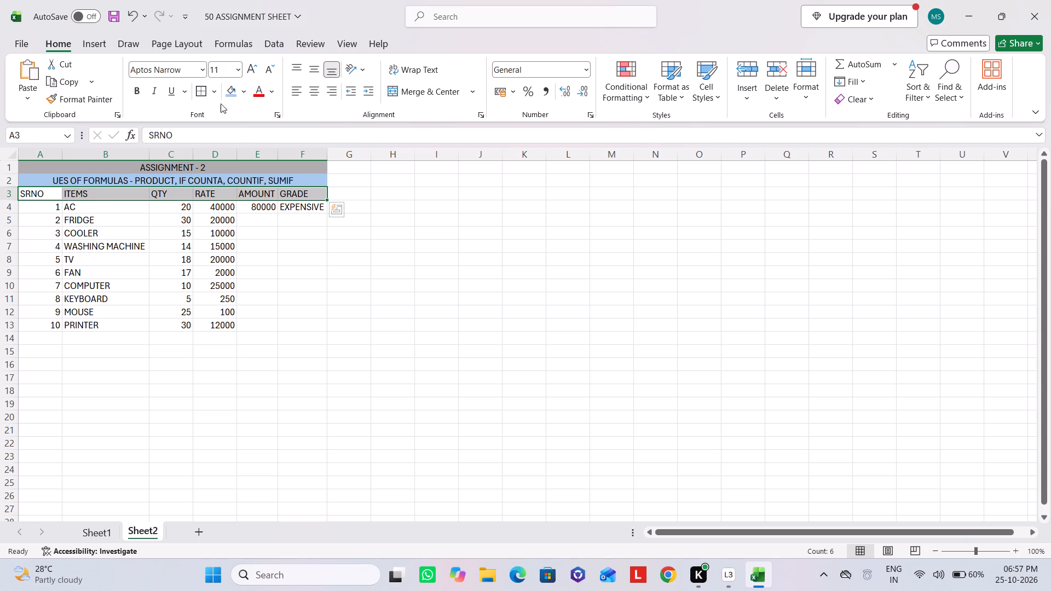
click(246, 93)
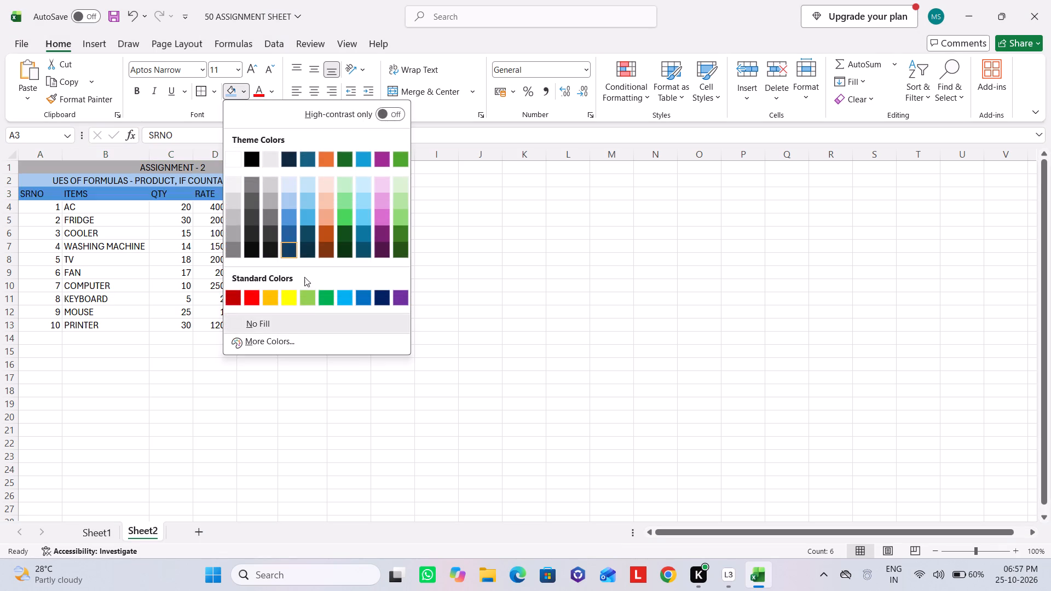
click(313, 298)
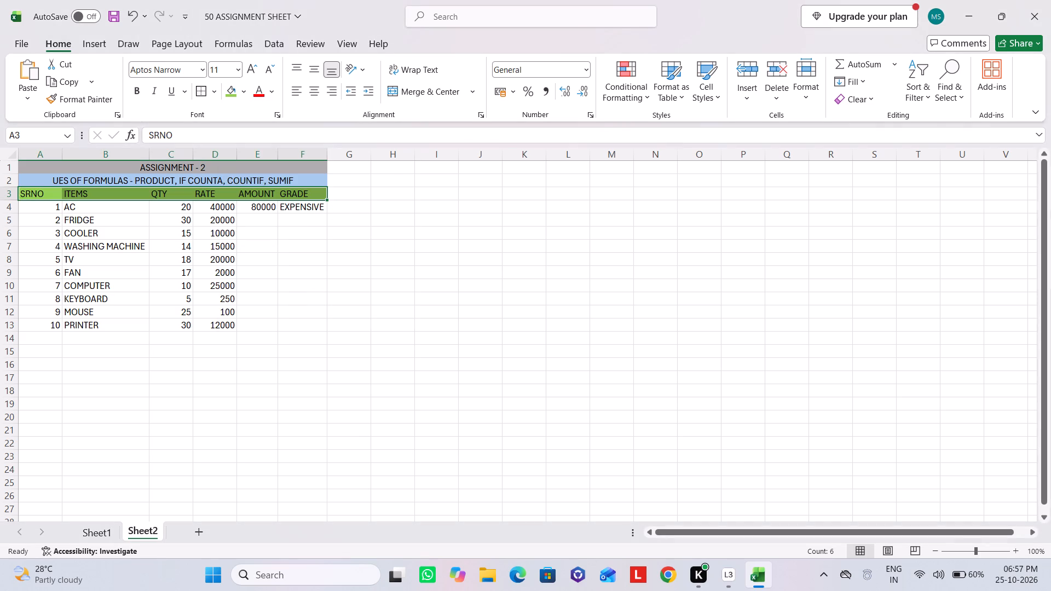
Apply all borders to the whole Assignment 2 table, A1:F13.
click(68, 173)
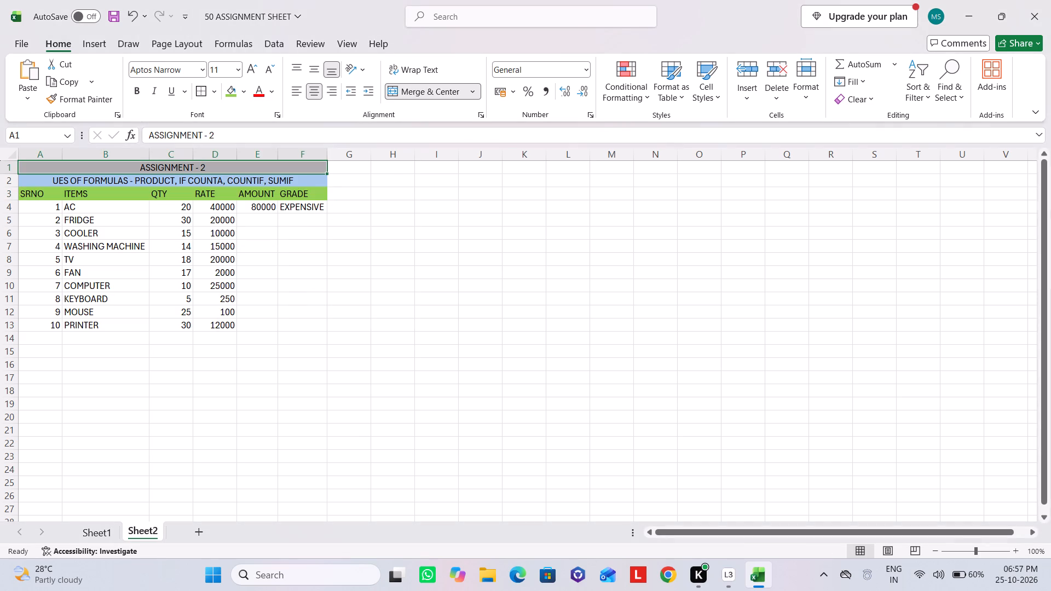
key(shift+Down)
key(shift+Down)
key(shift+Down)
key(shift+Down)
key(shift+Down)
key(shift+Down)
key(shift+Down)
key(shift+Down)
key(shift+Down)
key(shift+Down)
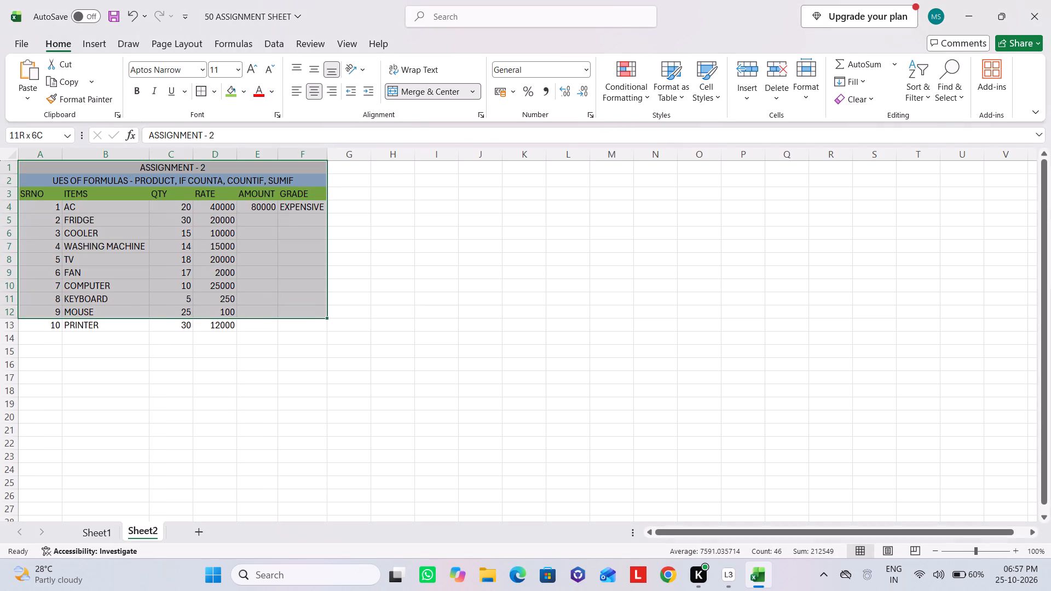
key(shift+Down)
key(shift+Down)
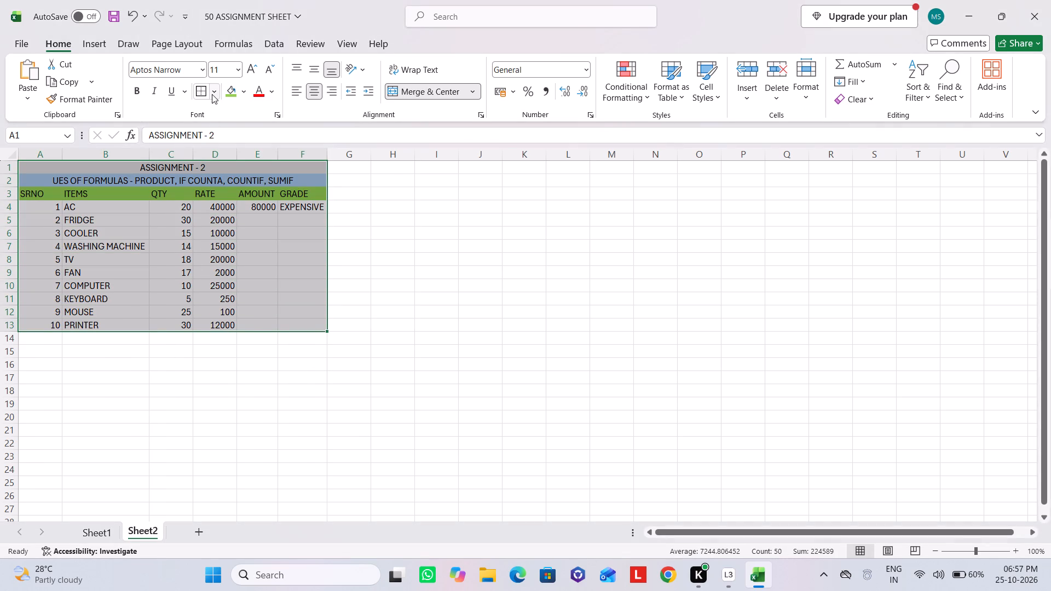
click(212, 94)
click(234, 232)
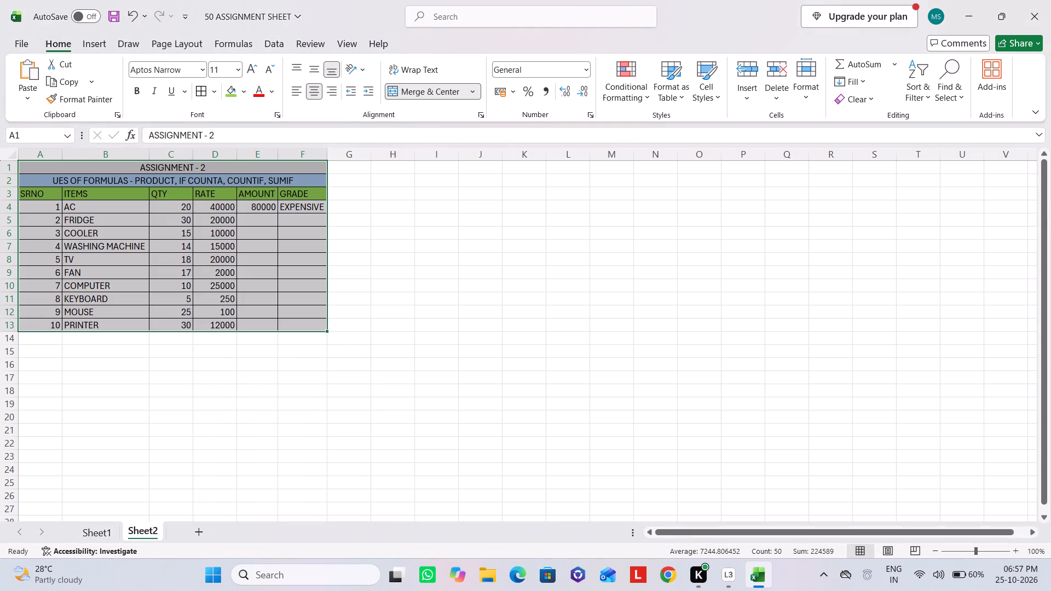
click(253, 218)
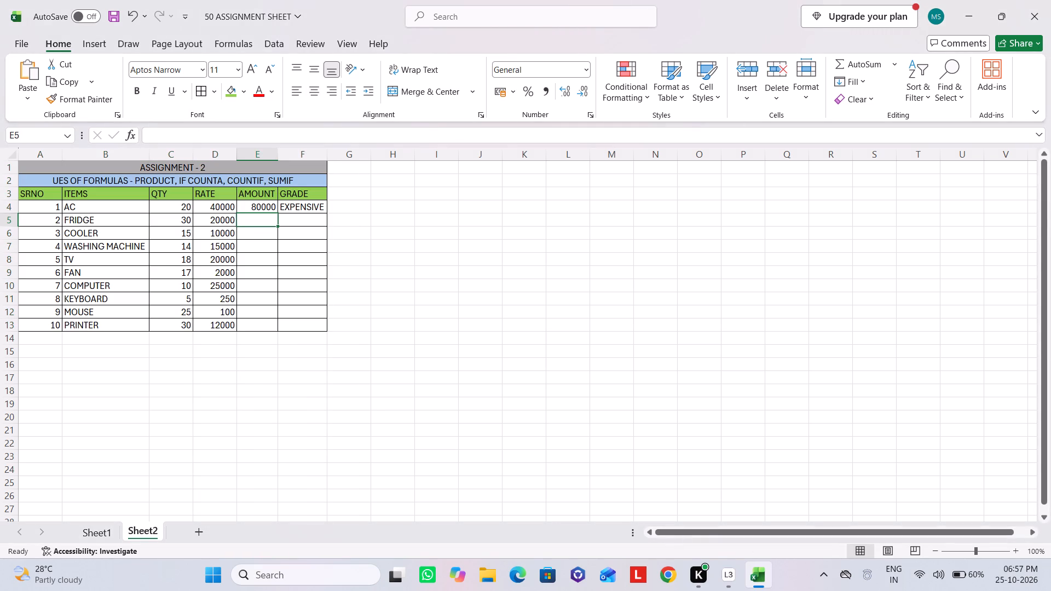
Enter the first question in A15: "Q.1 USING OF PRODUCT FORMULA FOR CALCULATE AMOUNT= QTY*RATE".
click(34, 354)
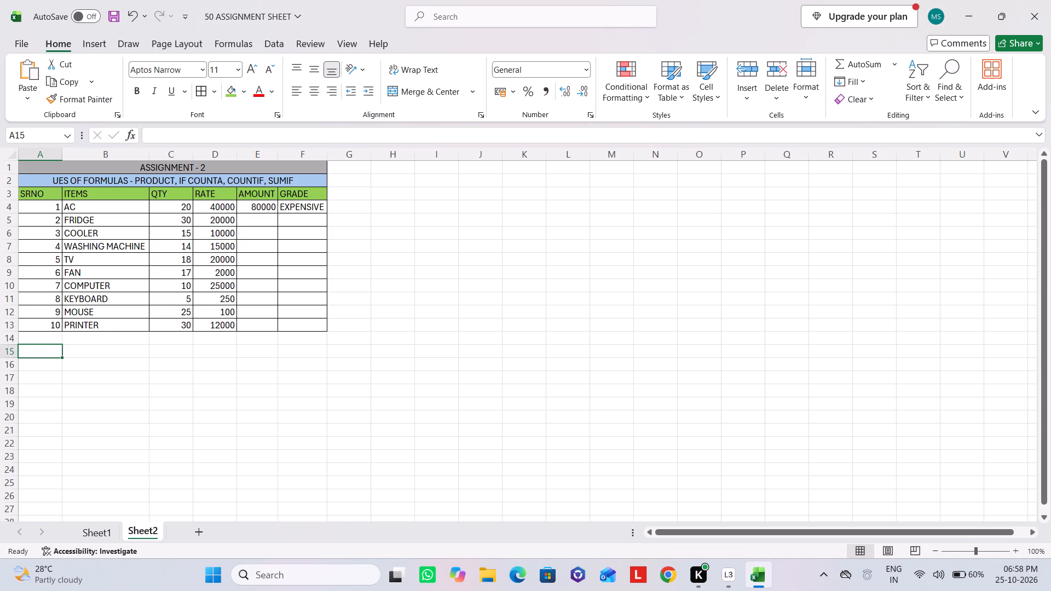
text(Q.A)
key(BackSpace)
text(1)
key(space)
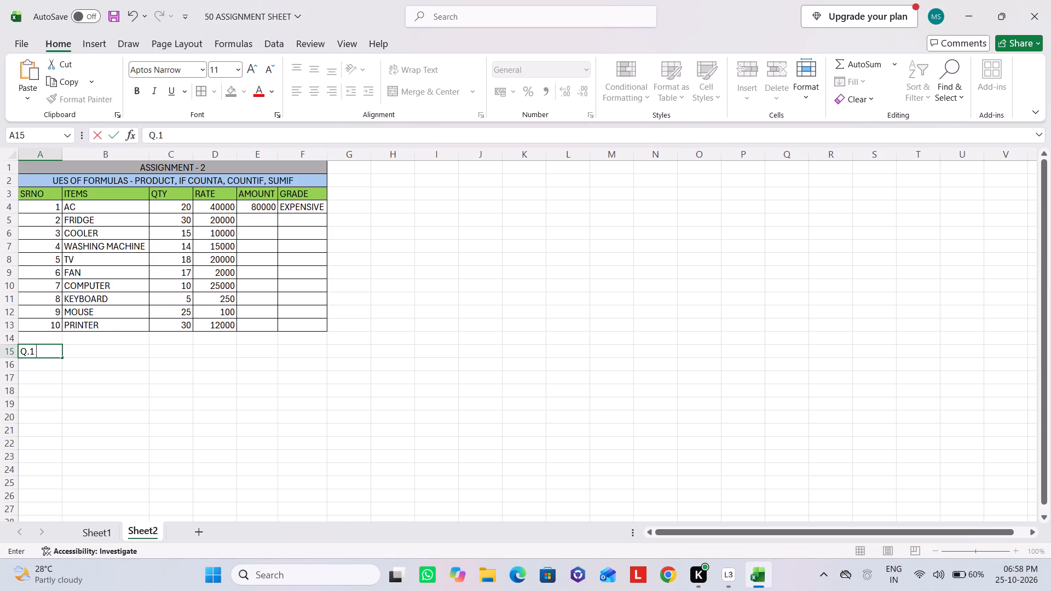
text(USING OF)
key(space)
text(PRODUCT)
key(space)
text(FORMULA FOR CALCULATE)
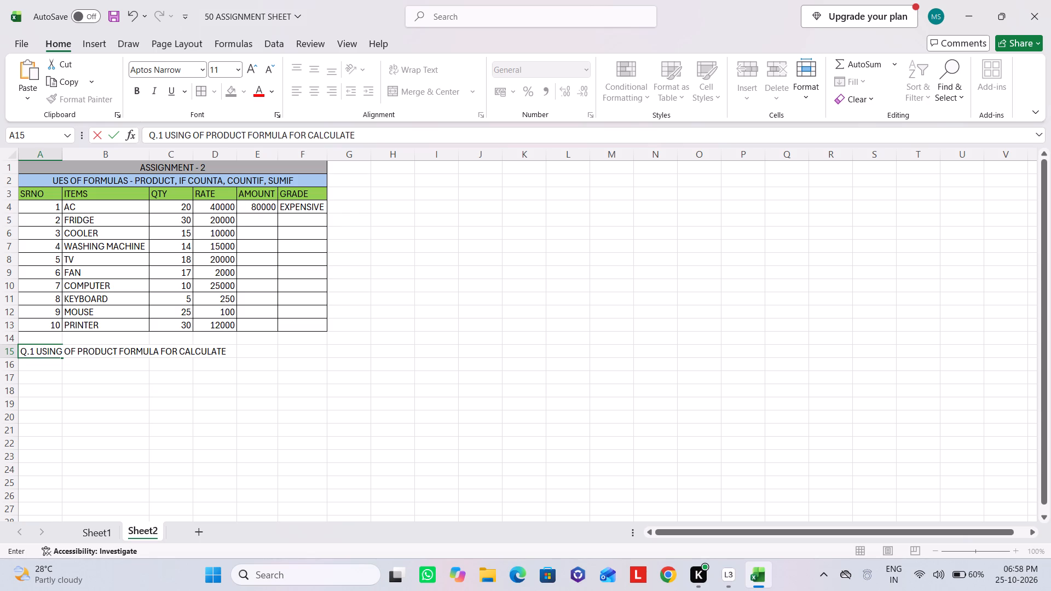
key(space)
text(AMOUNT)
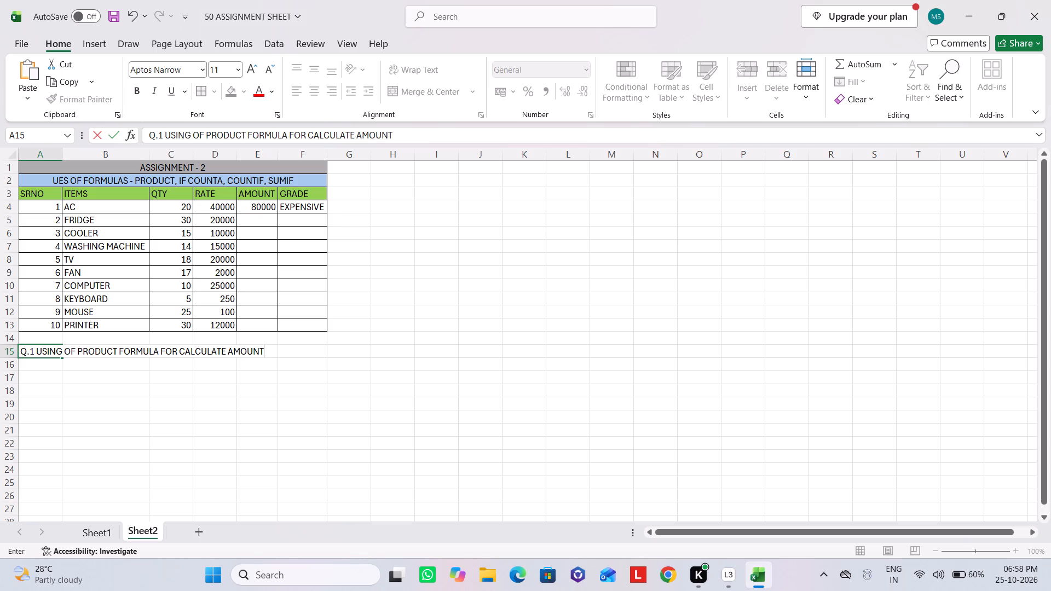
key(equal)
key(space)
text(QTY)
text(*RATE)
key(Return)
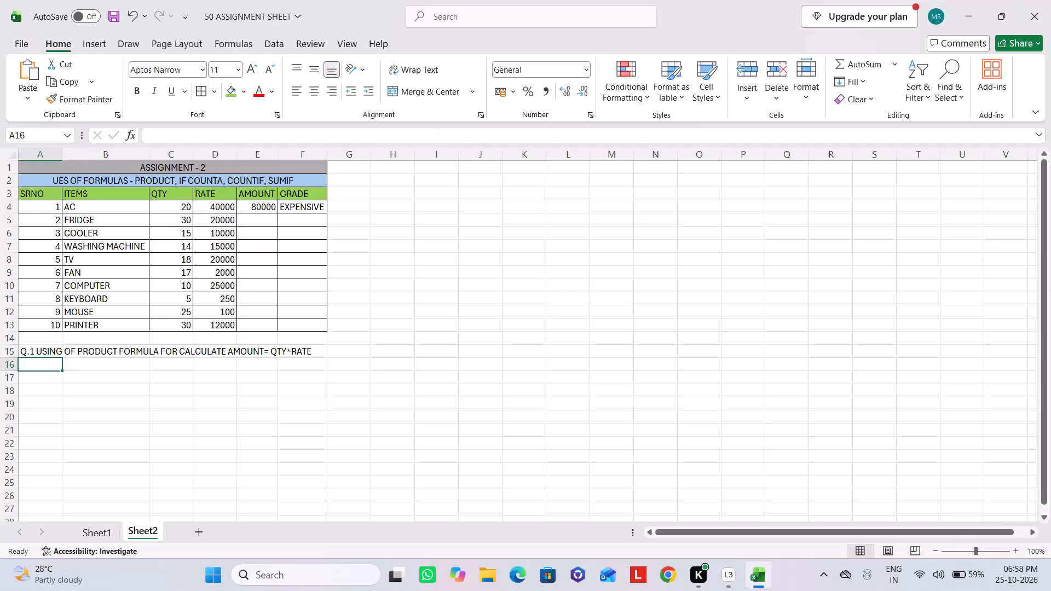
Enter the second question in A16: "Q.2 HOW MANY ITEMS IN A LIST".
text(Q.)
text(2)
key(space)
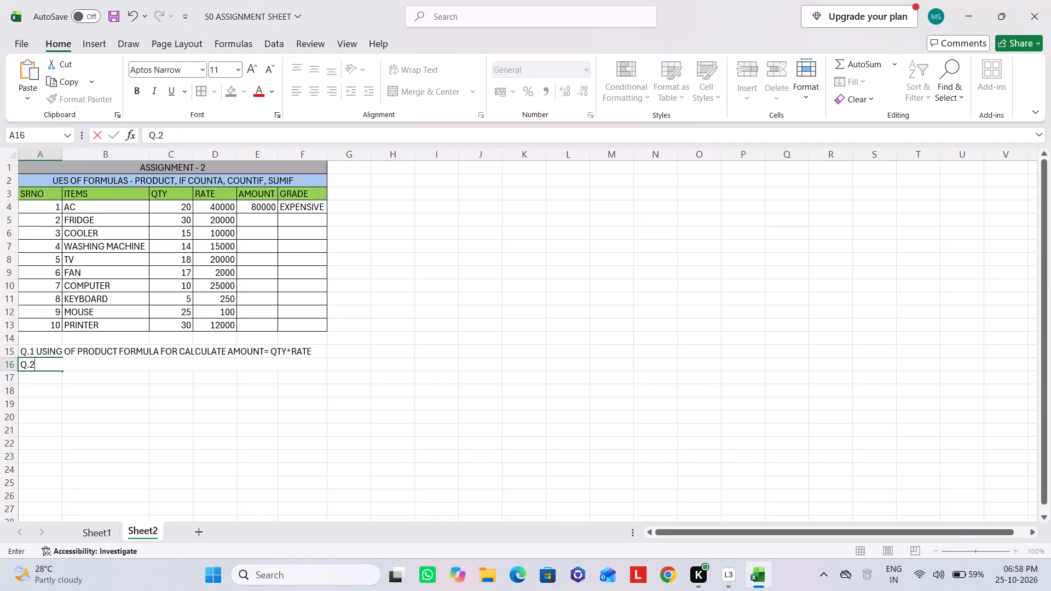
text(HOW MANY)
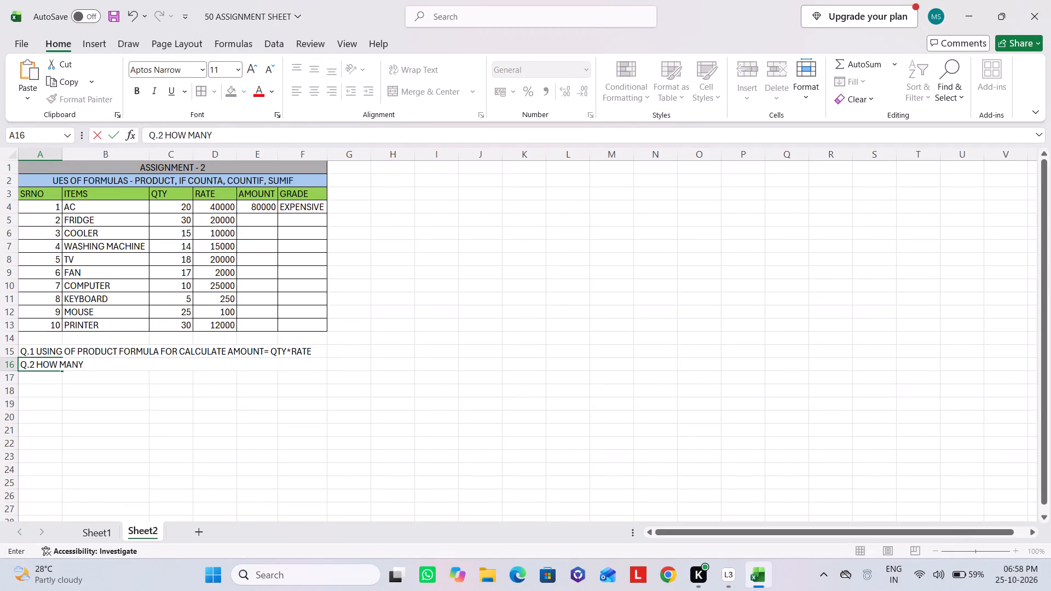
key(space)
text(ITEMS IN)
key(space)
text(A LIST)
key(Return)
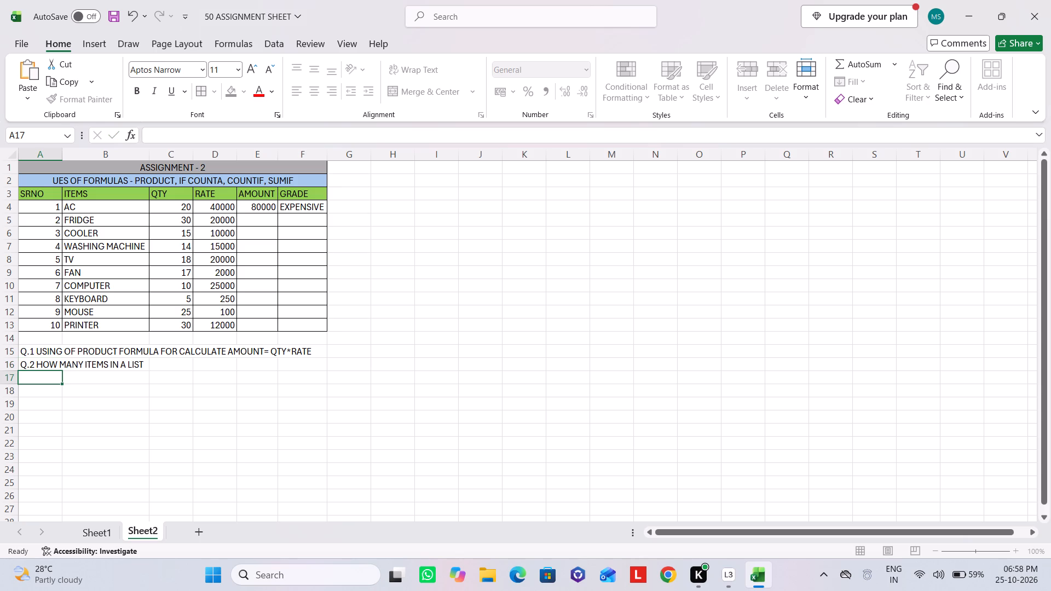
Enter the third question in A17: "Q.3 HOW MANY ITEMS QTY GREATER THEN > 20 AND LESS THEN < 20".
text(Q.3)
key(space)
text(HOW MANY)
key(space)
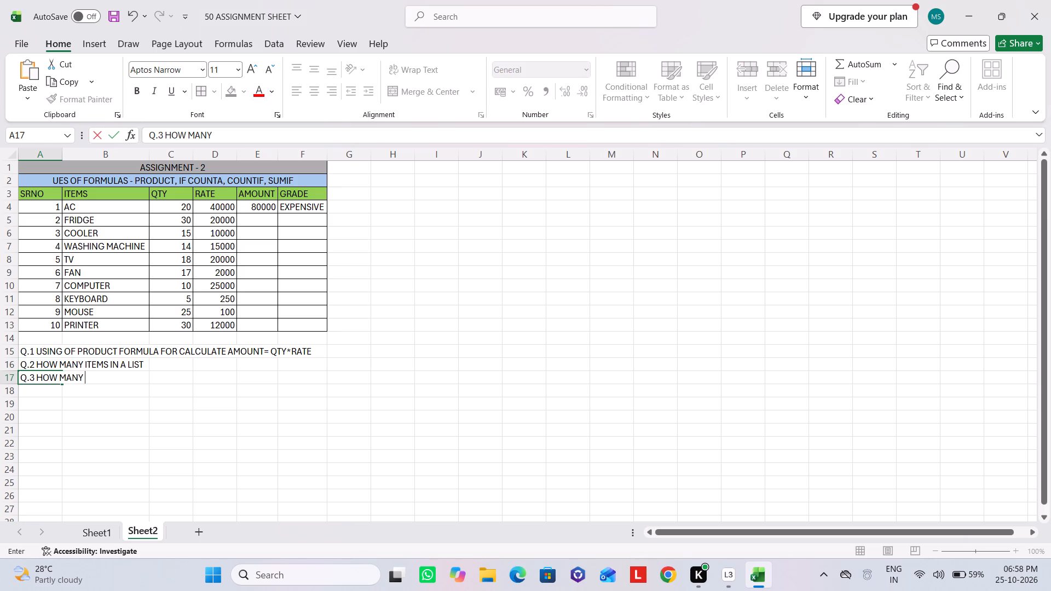
text(ITWMS)
key(BackSpace)
key(BackSpace)
key(BackSpace)
text(EMS)
key(space)
text(QTY GREATE)
text(R THEN)
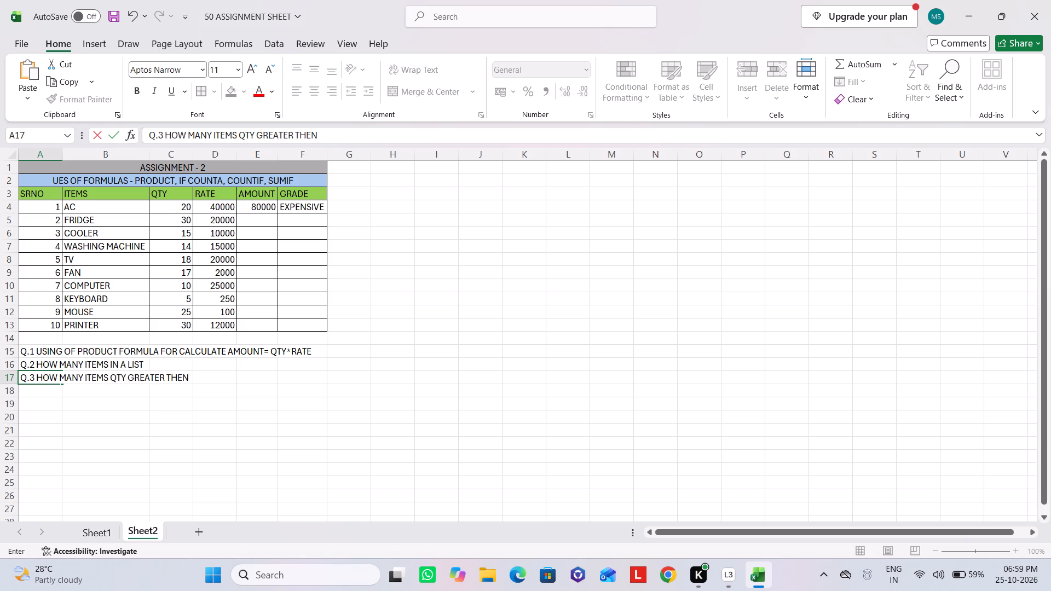
key(space)
text(> 20)
key(space)
text(AND LESS TRHEN)
key(BackSpace)
key(BackSpace)
key(BackSpace)
key(BackSpace)
key(h)
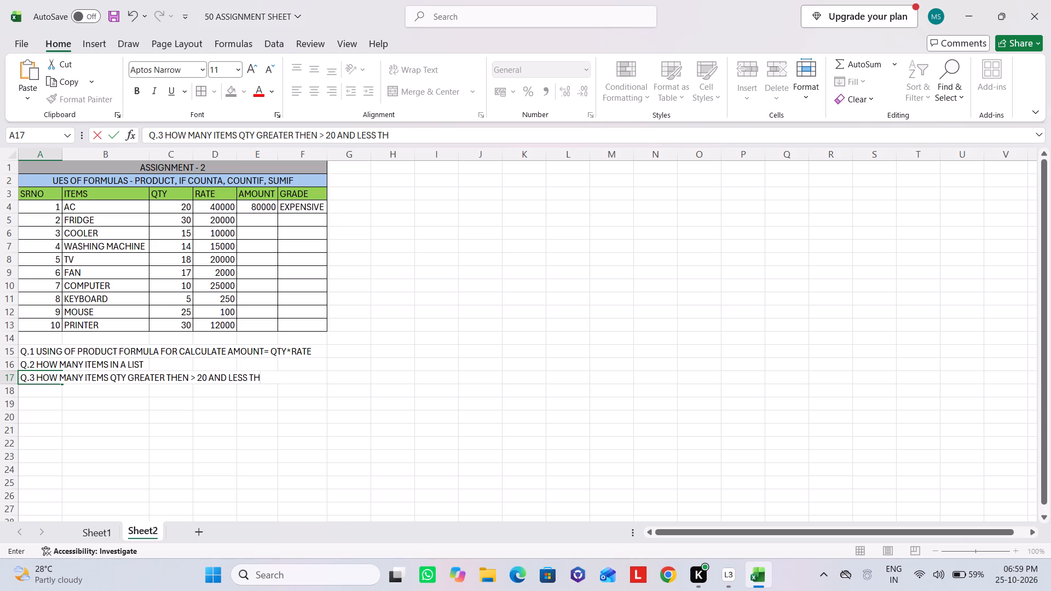
text(EN)
key(space)
key(shift+greater)
key(BackSpace)
key(shift+m)
key(BackSpace)
key(shift+less)
key(space)
text(20)
key(Return)
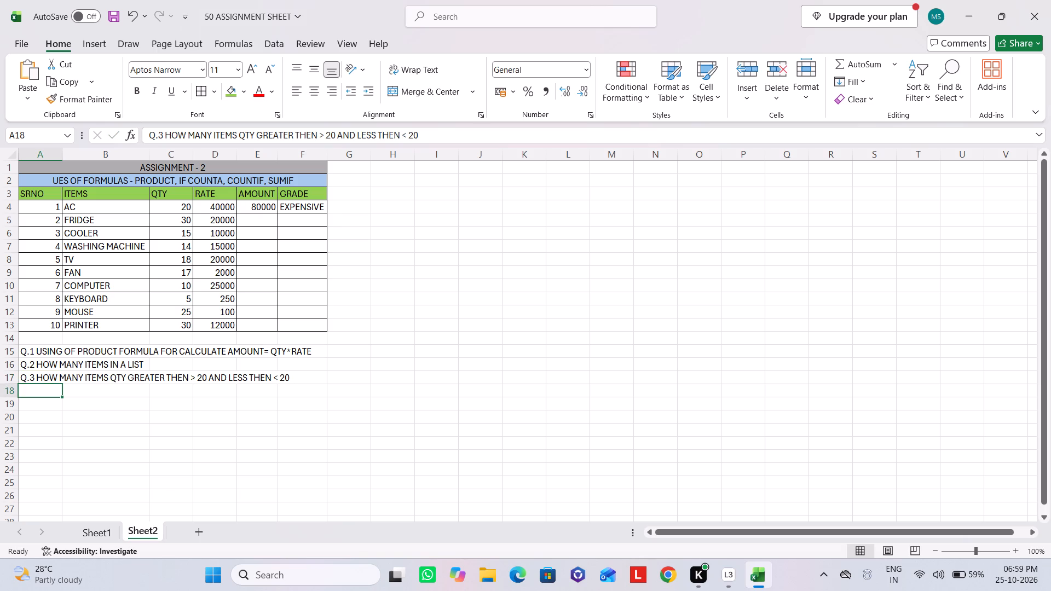
Enter the fourth question in A18: "Q.4 CALCULATE ITEM COMPUTER QTY, RATE AND AMOUNT USING SUMIF FORMULA".
text(Q.2)
key(BackSpace)
key(BackSpace)
text(3)
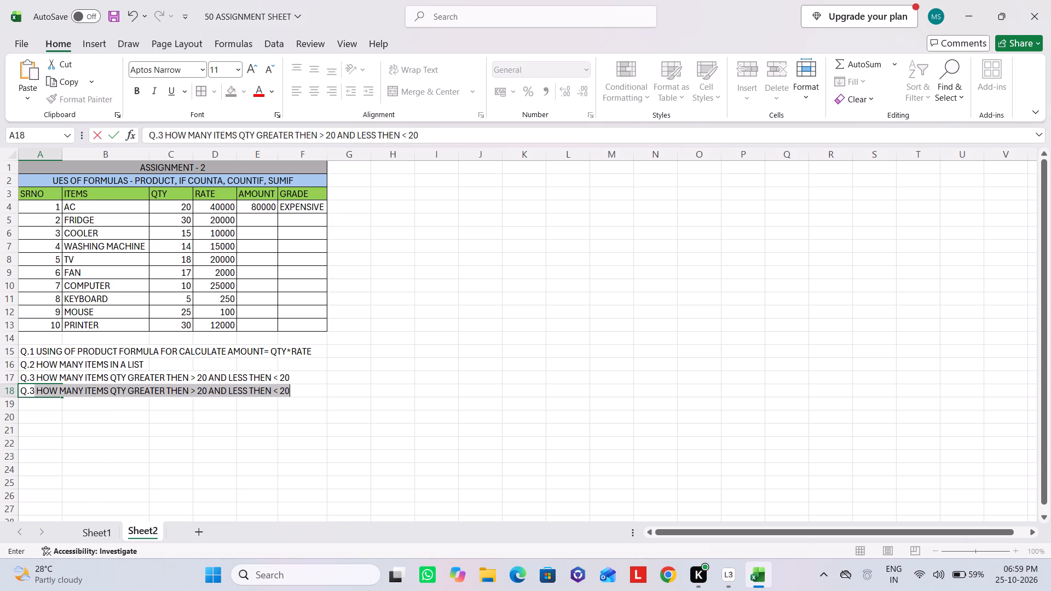
key(space)
key(BackSpace)
key(BackSpace)
key(4)
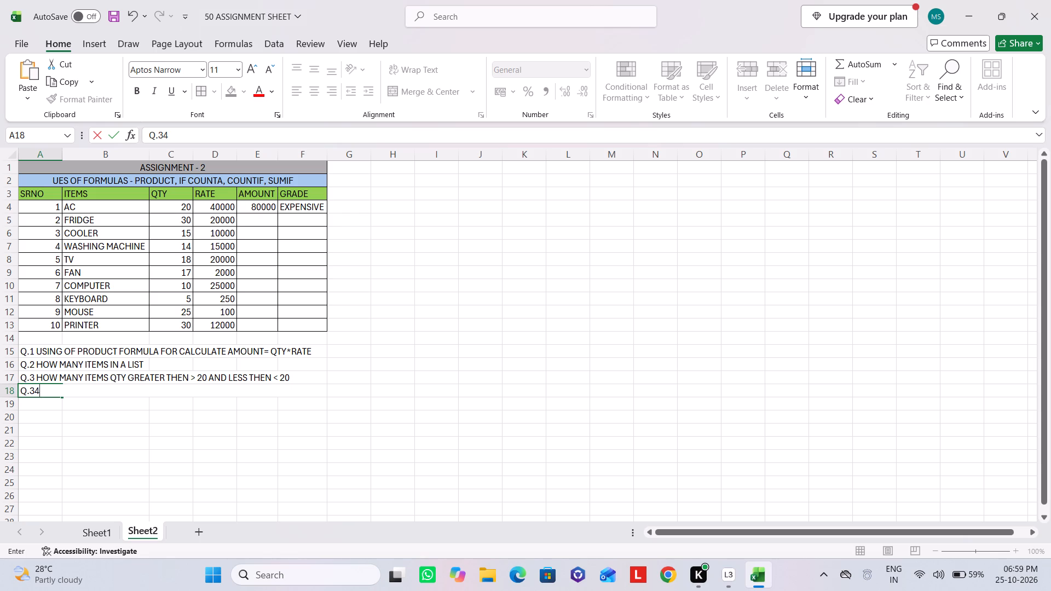
key(BackSpace)
key(BackSpace)
text(4)
key(space)
text(CALCULATE)
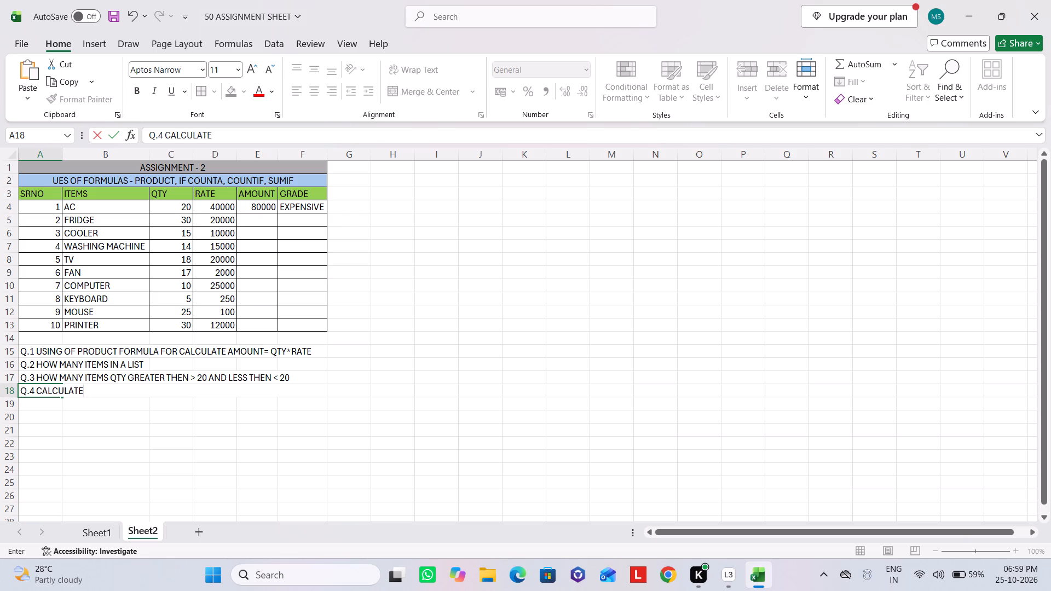
key(space)
text(ITEMC)
key(BackSpace)
key(space)
text(C)
key(m)
key(BackSpace)
text(OMPUTER)
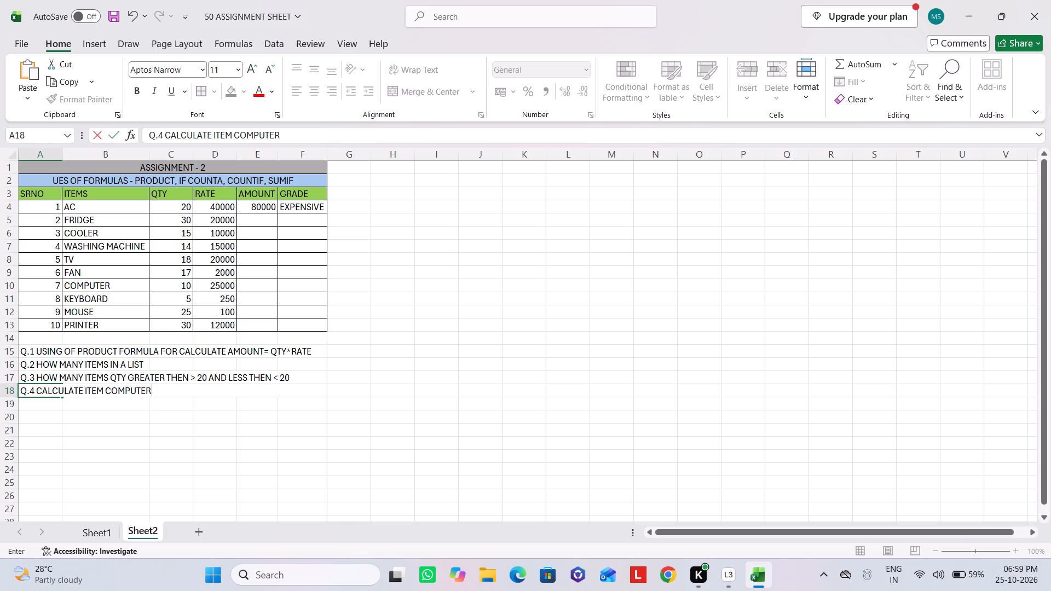
key(space)
text(QTY,)
key(space)
text(RATE AND AMOUNT I)
key(BackSpace)
text(USING)
key(space)
text(SUMIF FORMULA)
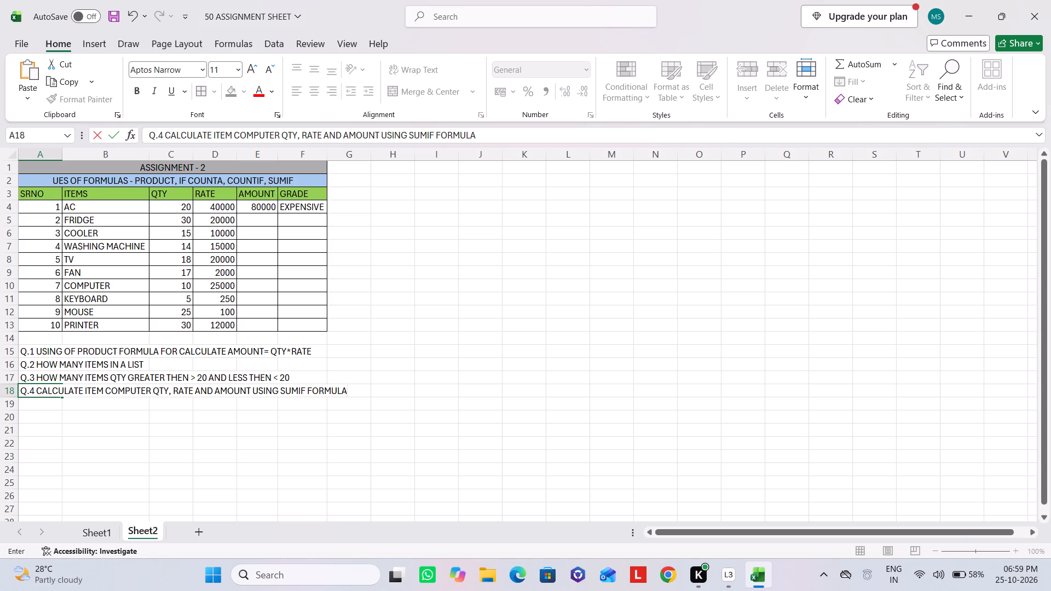
key(Return)
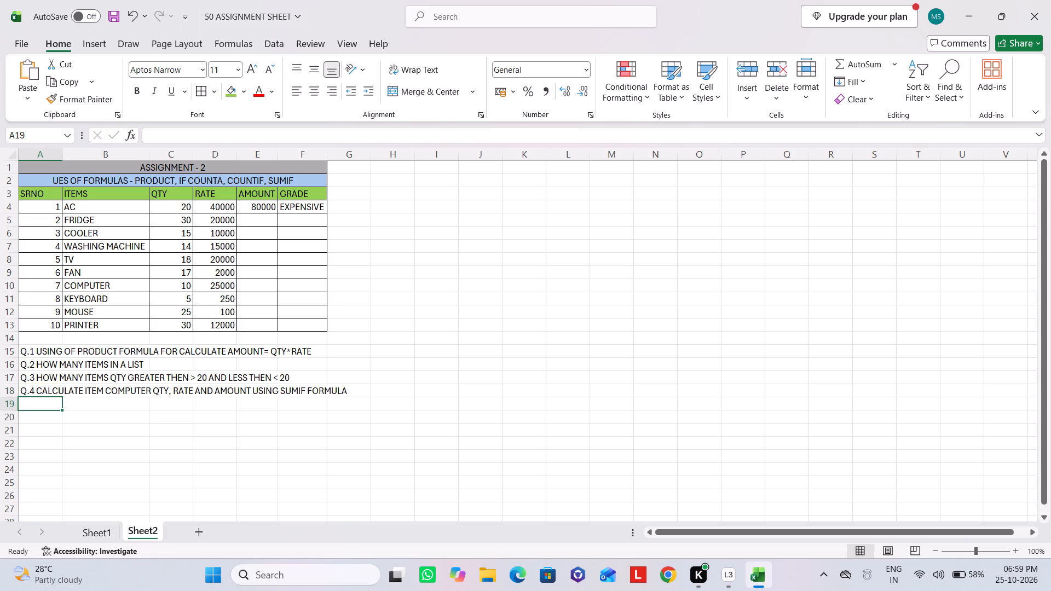
Enter the fifth question in A19: "Q.5 IF ITEMS AMOUNT IS GREATER > 500000, THEN ITEMS "EXPENSIVE" OTHERWISE "LETS BUY IT".".
key(q)
key(period)
text(5)
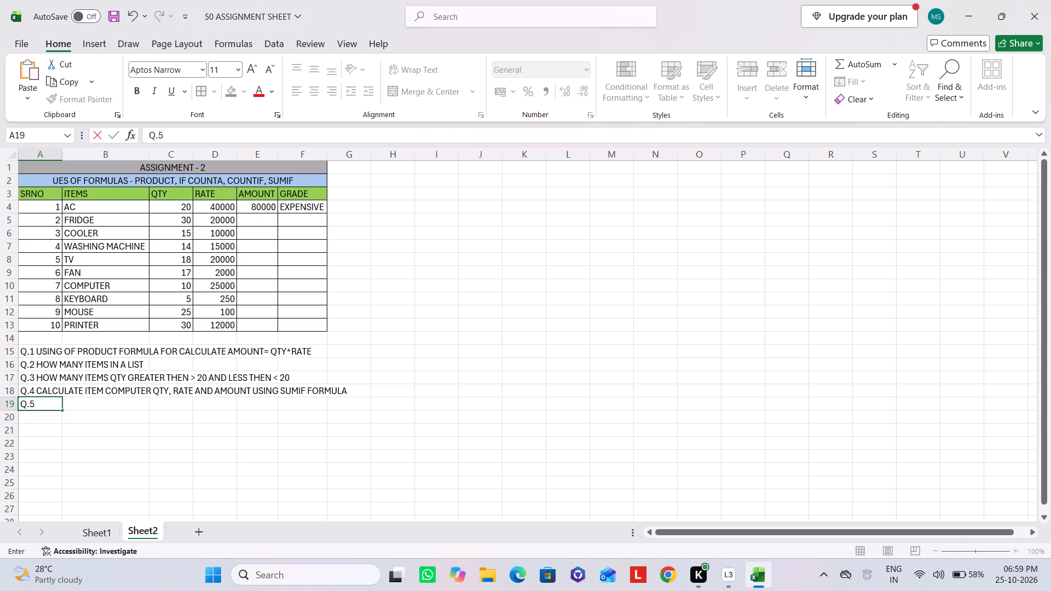
key(space)
text(IF ITEMS)
key(space)
text(AMOUNT IS GREATER)
key(space)
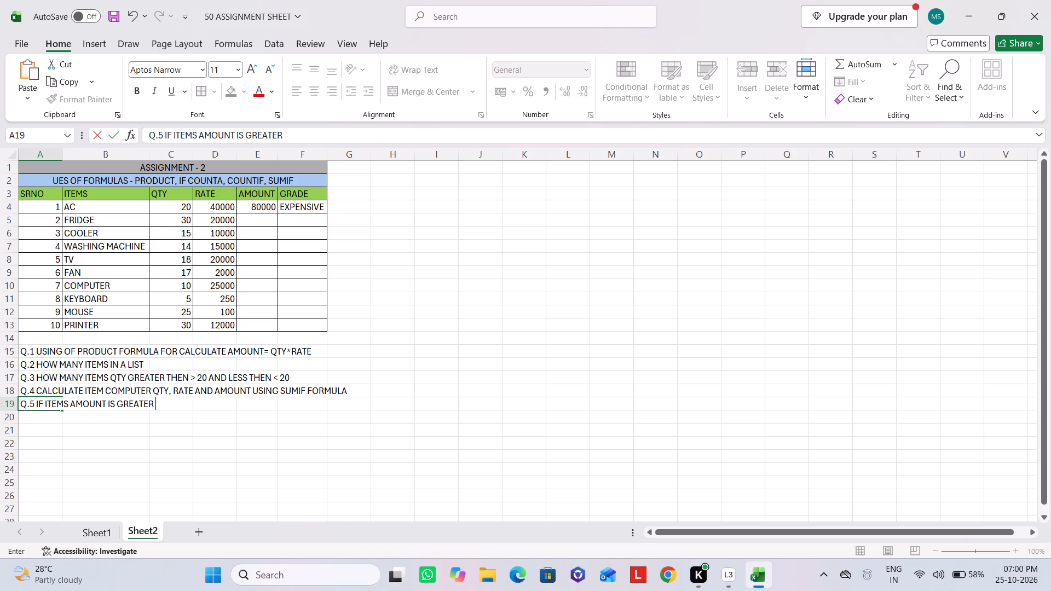
key(shift+greater)
key(space)
text(500)
text(000)
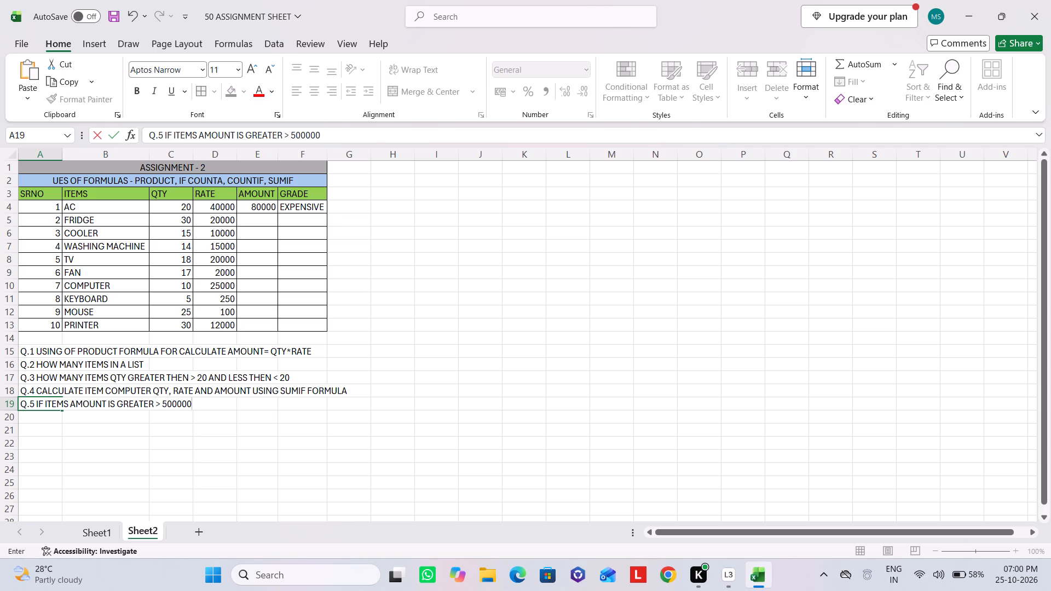
text(,)
key(space)
text(THEN T)
key(BackSpace)
text(ITEMS)
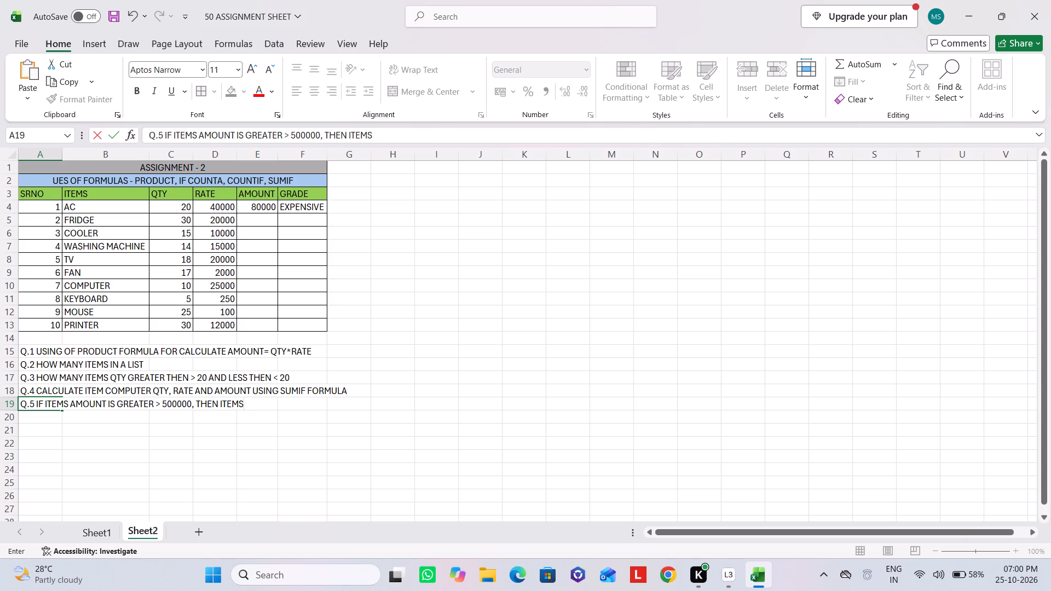
key(space)
text(")
text(EXPENSINV)
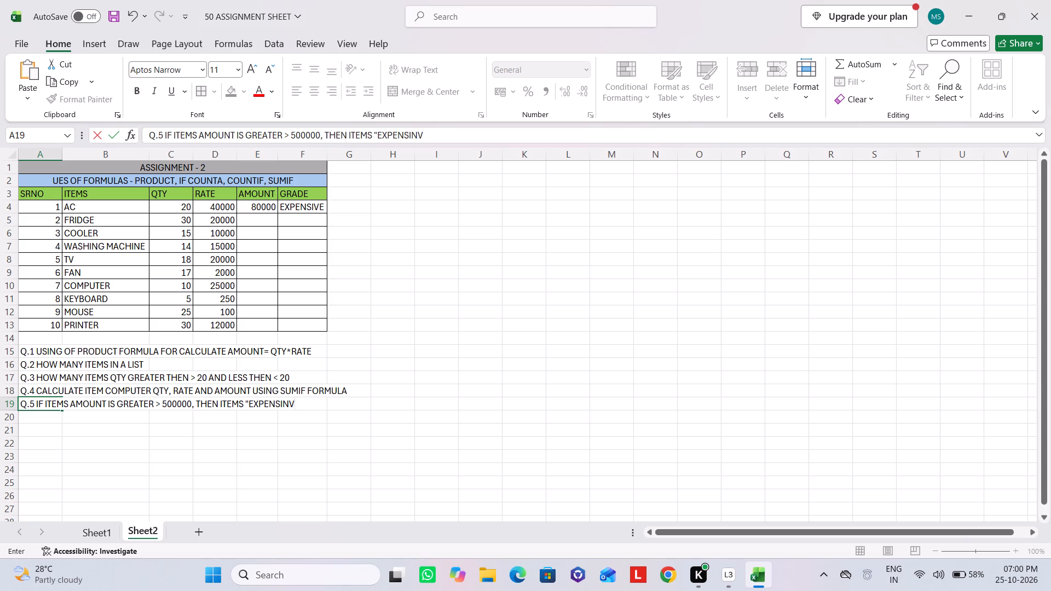
key(BackSpace)
key(BackSpace)
text(VE)
key(shift+quotedbl)
key(space)
text(OTHWER)
key(BackSpace)
key(BackSpace)
key(BackSpace)
text(ERS)
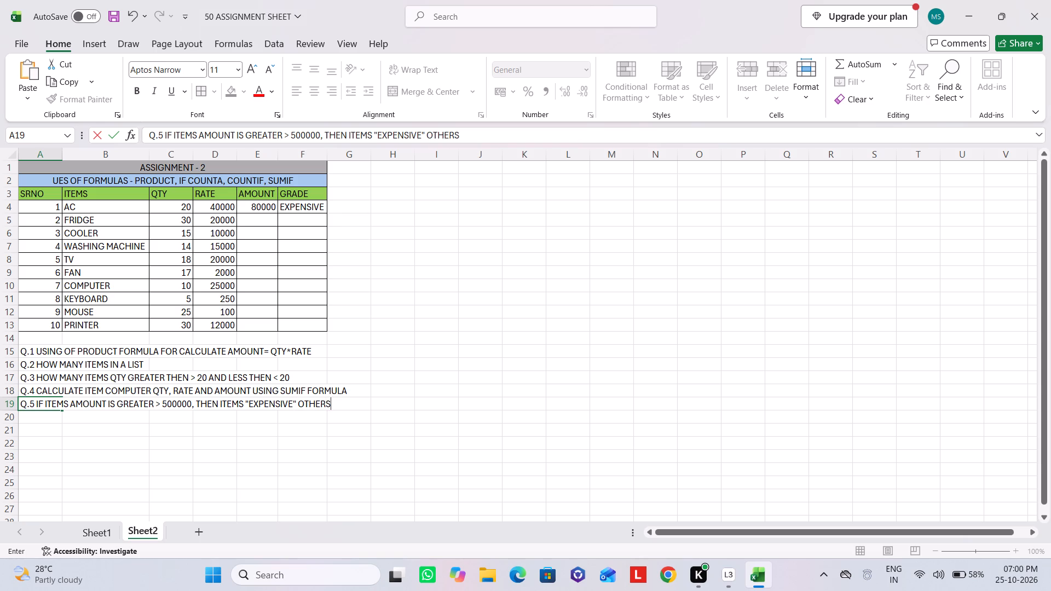
key(BackSpace)
text(WISE)
key(space)
text("LETS)
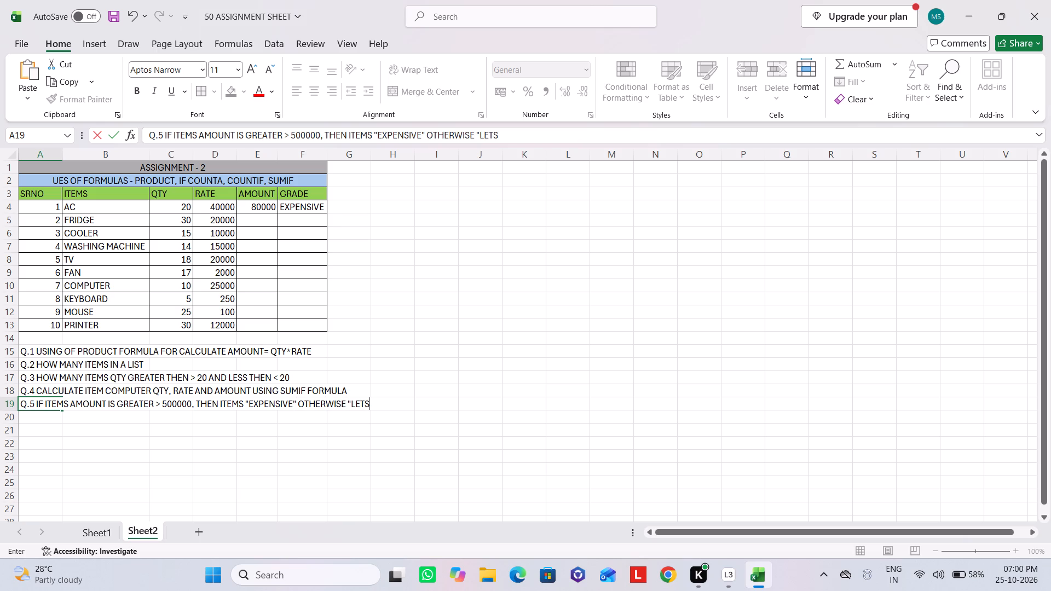
key(space)
text(BUY IT)
key(shift+quotedbl)
key(period)
Examine Assignment 1's question block on Sheet1 and compare it with Assignment 2's questions on Sheet2.
click(96, 533)
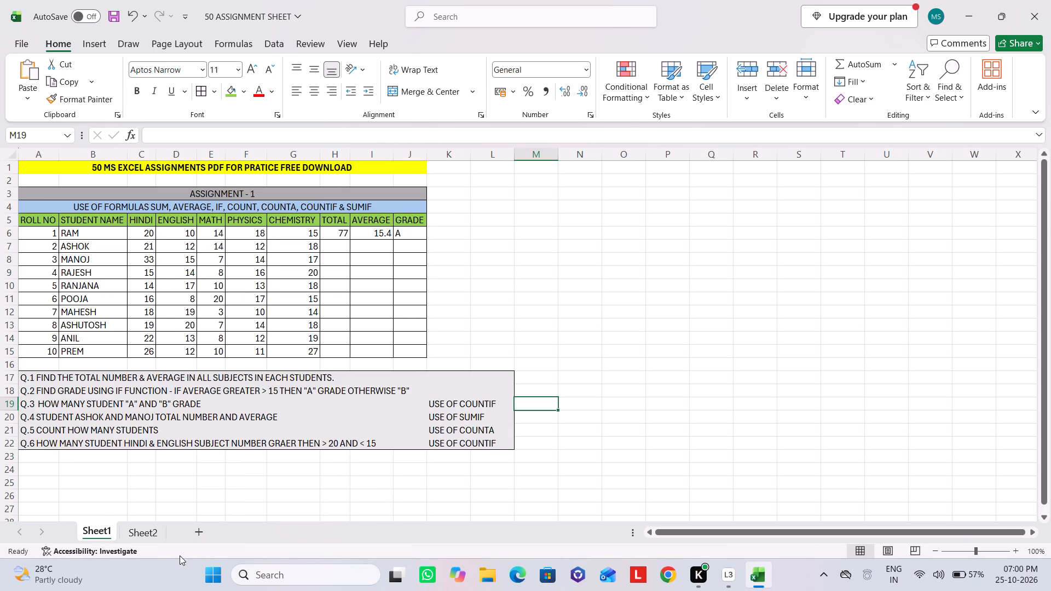
click(511, 433)
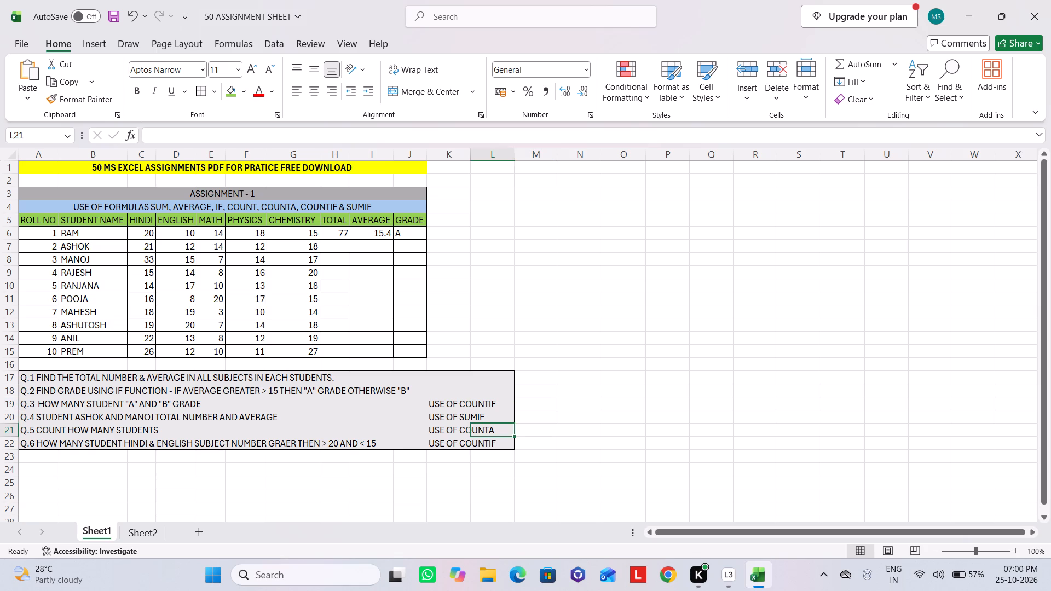
scroll(362, 414, up, 3)
scroll(358, 408, down, 2)
scroll(356, 407, up, 6)
ctrl+scroll(319, 419, down, 3)
ctrl+scroll(308, 423, up, 2)
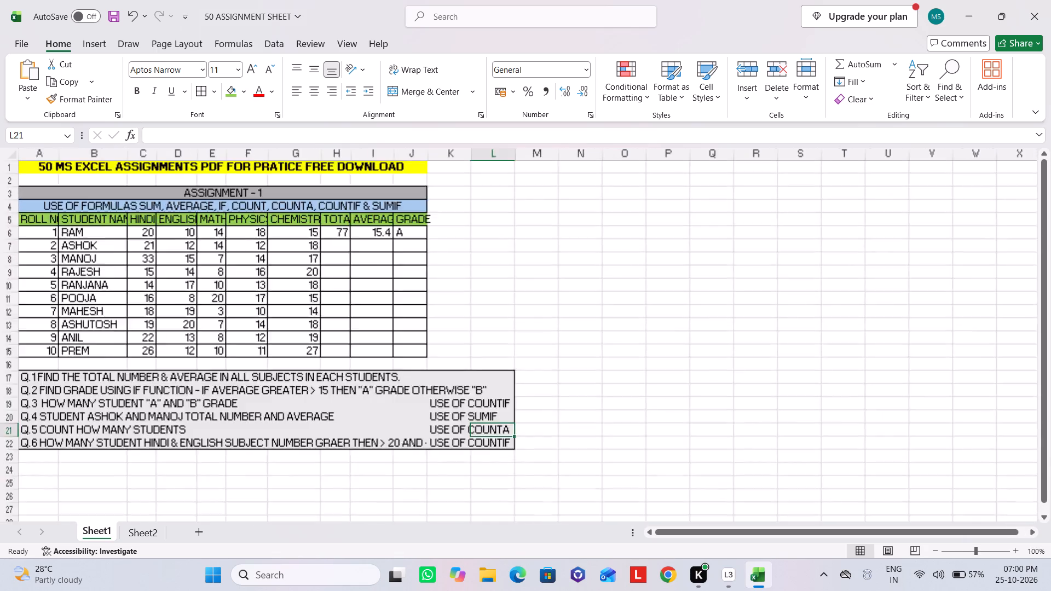
ctrl+scroll(328, 424, up, 2)
ctrl+scroll(325, 447, down, 1)
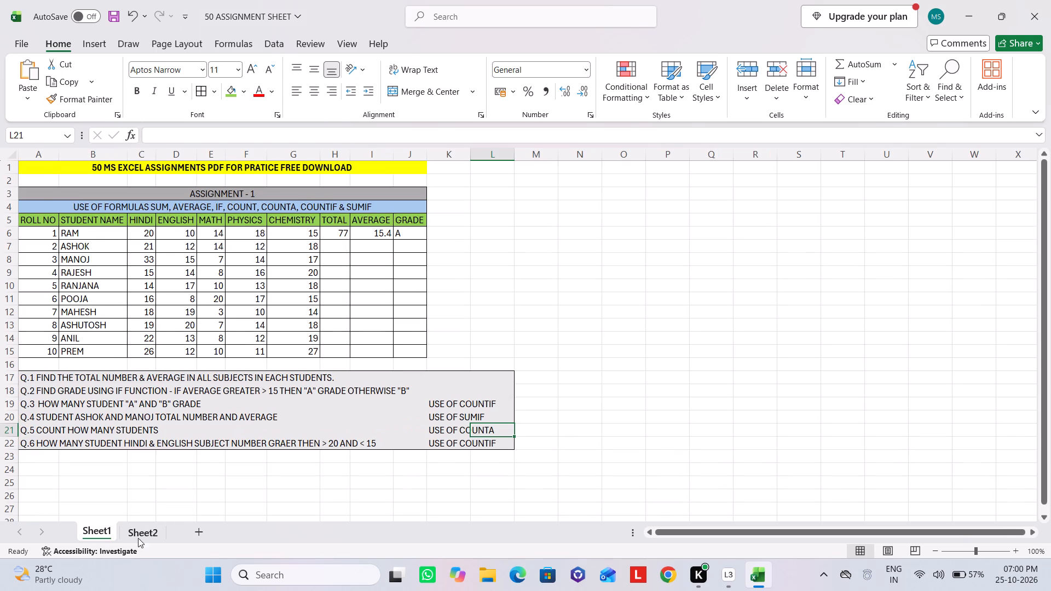
click(141, 532)
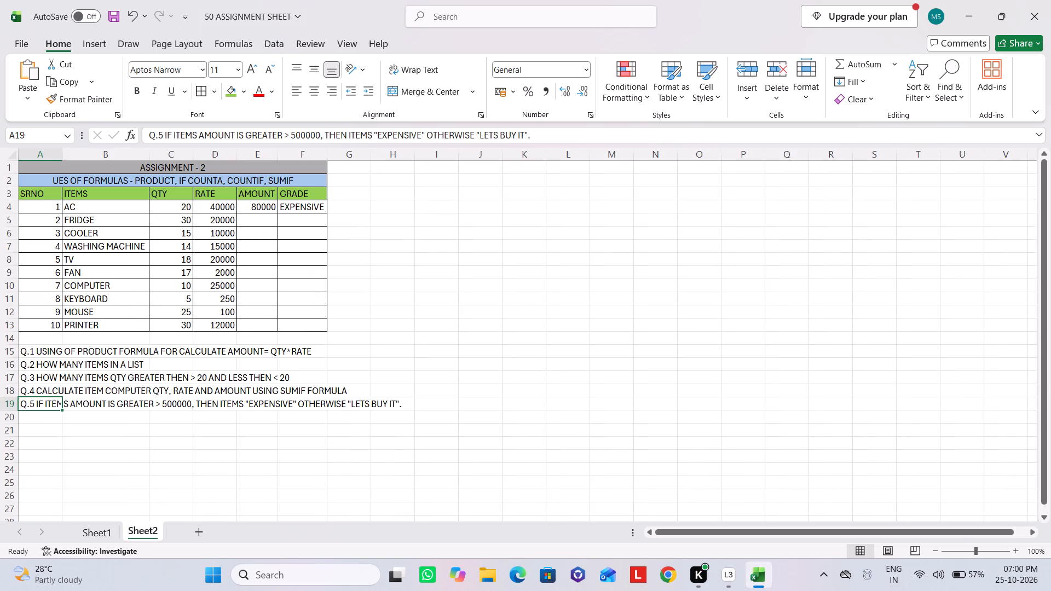
click(97, 534)
click(143, 392)
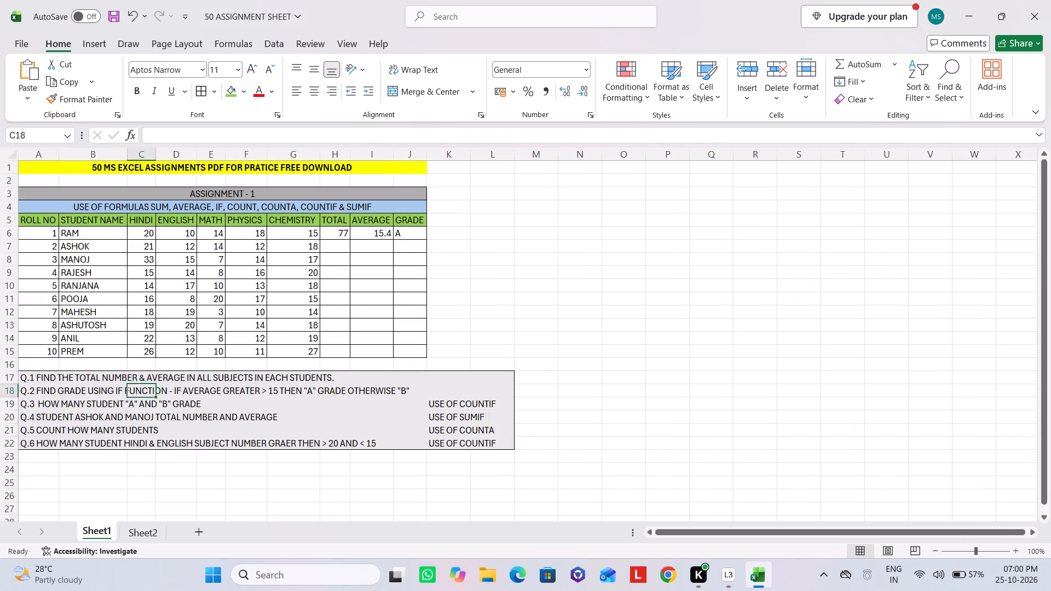
click(152, 529)
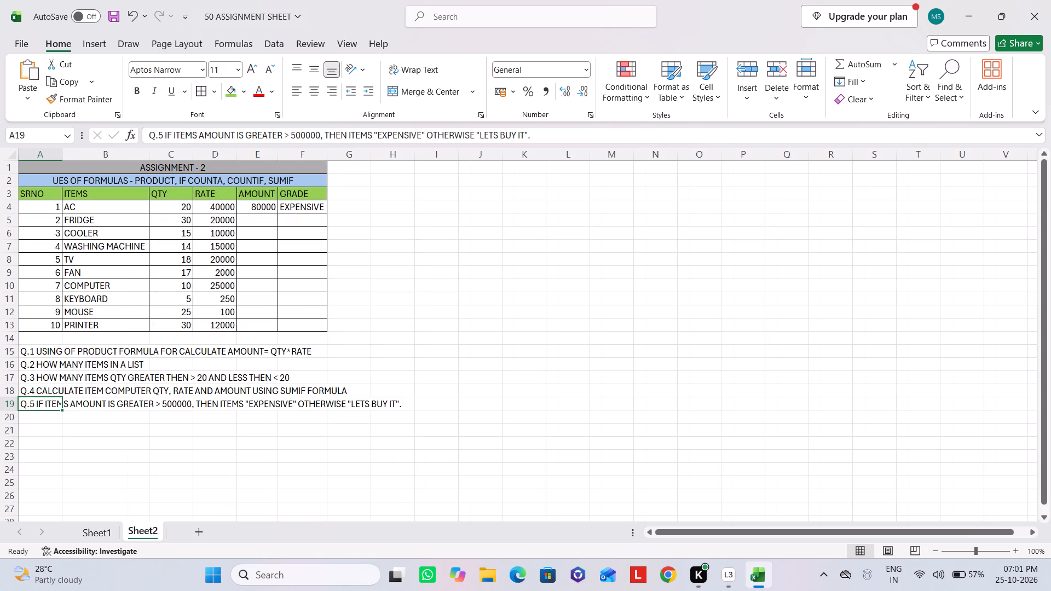
Fill Assignment 2's question block A15:H19 with light gray.
drag(27, 348, 352, 408)
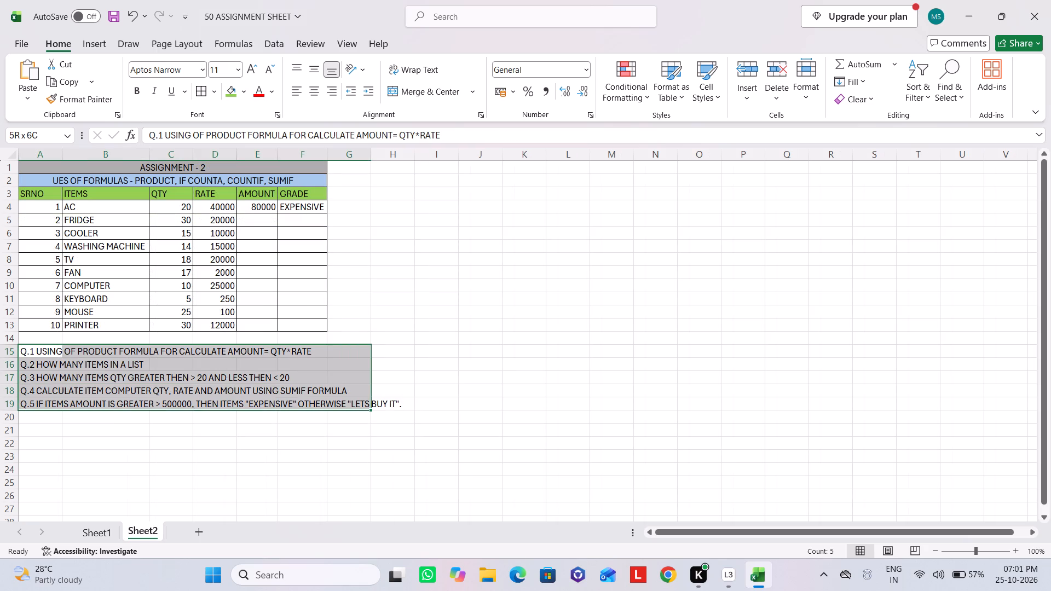
drag(352, 408, 380, 409)
click(245, 91)
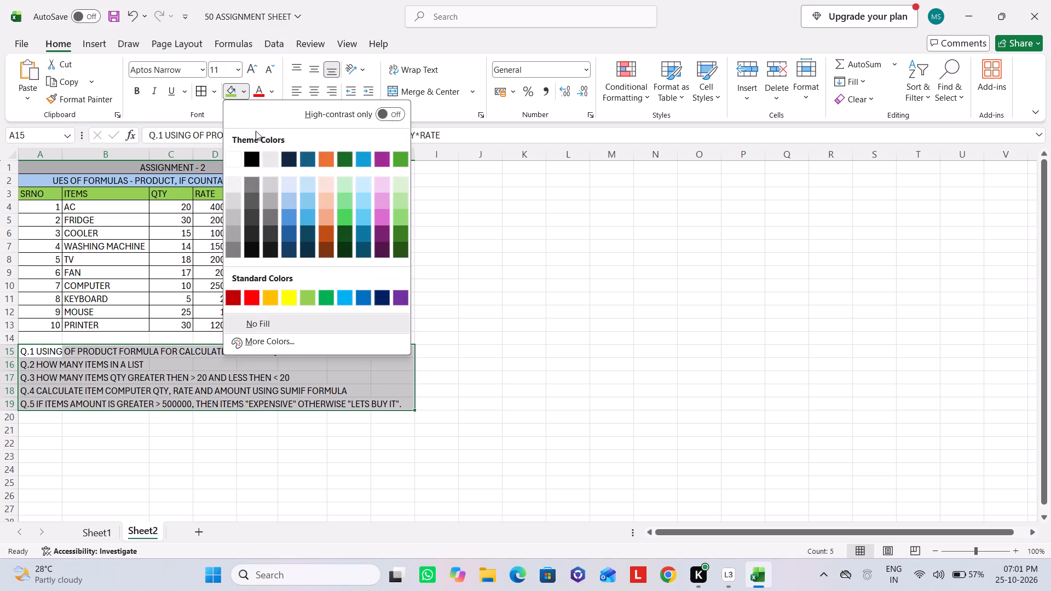
click(267, 190)
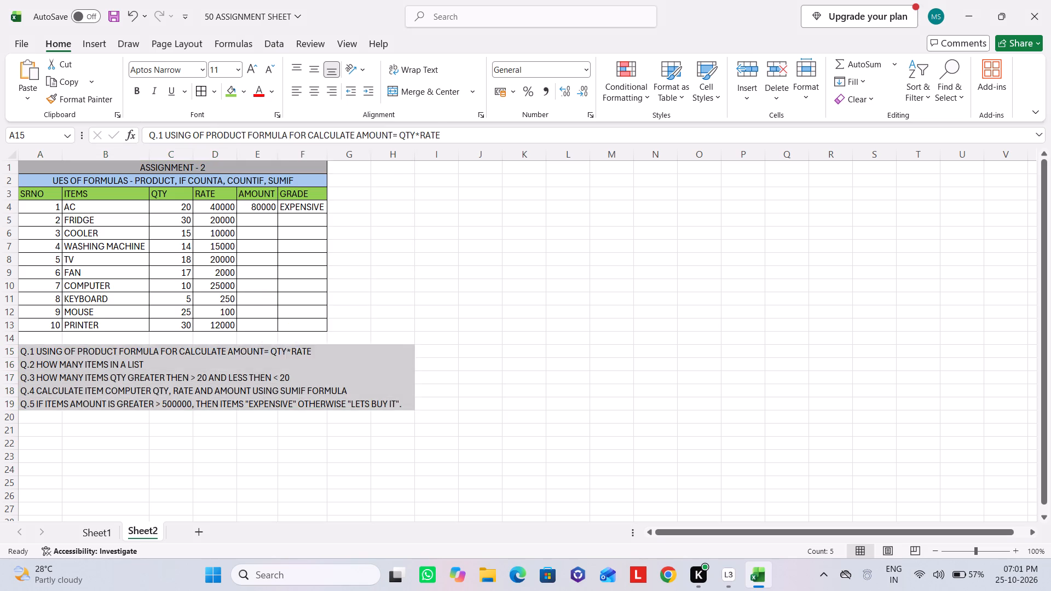
click(412, 374)
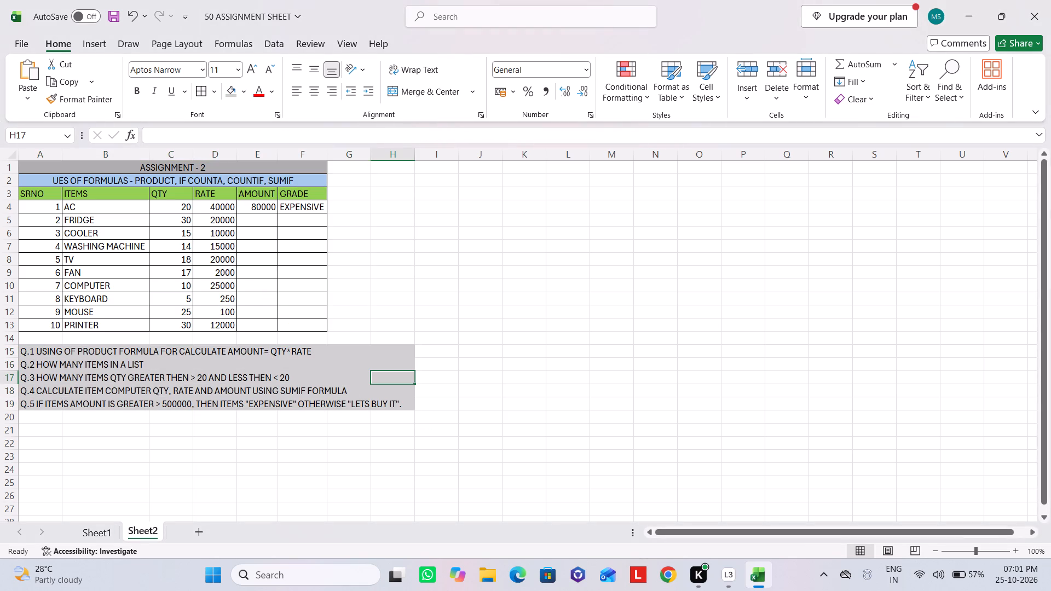
Check the fill colours of Assignment 2's title, subtitle and header rows and compare them with Assignment 1 on Sheet1.
click(258, 163)
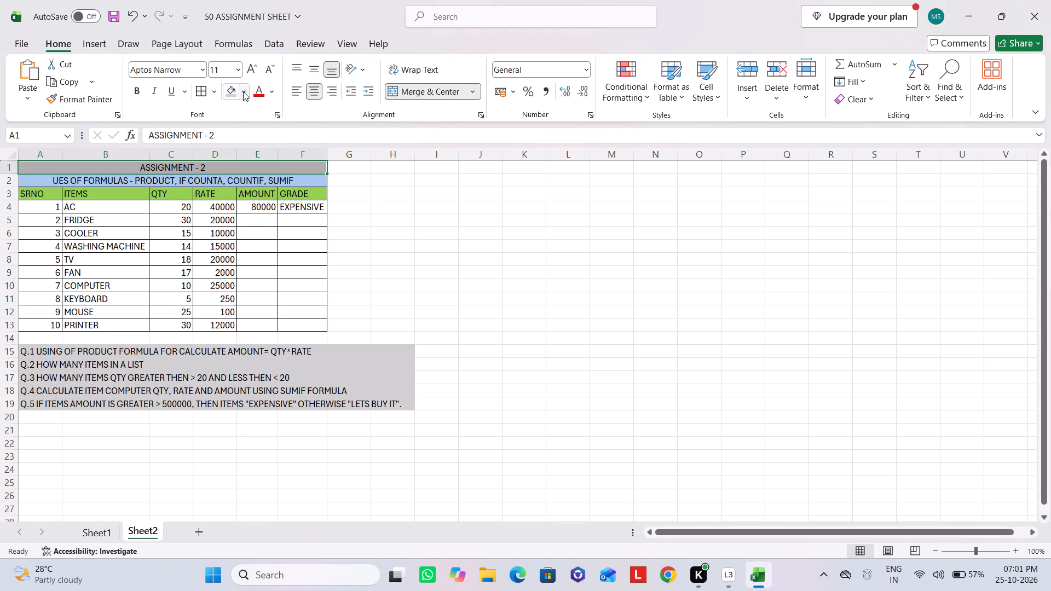
click(244, 90)
click(244, 90)
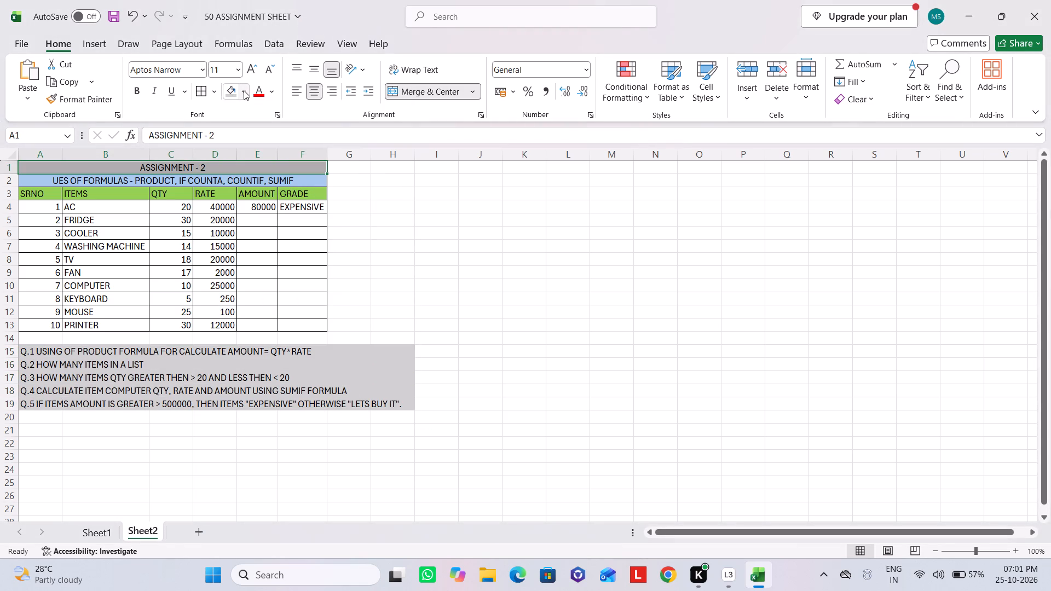
click(251, 194)
click(243, 91)
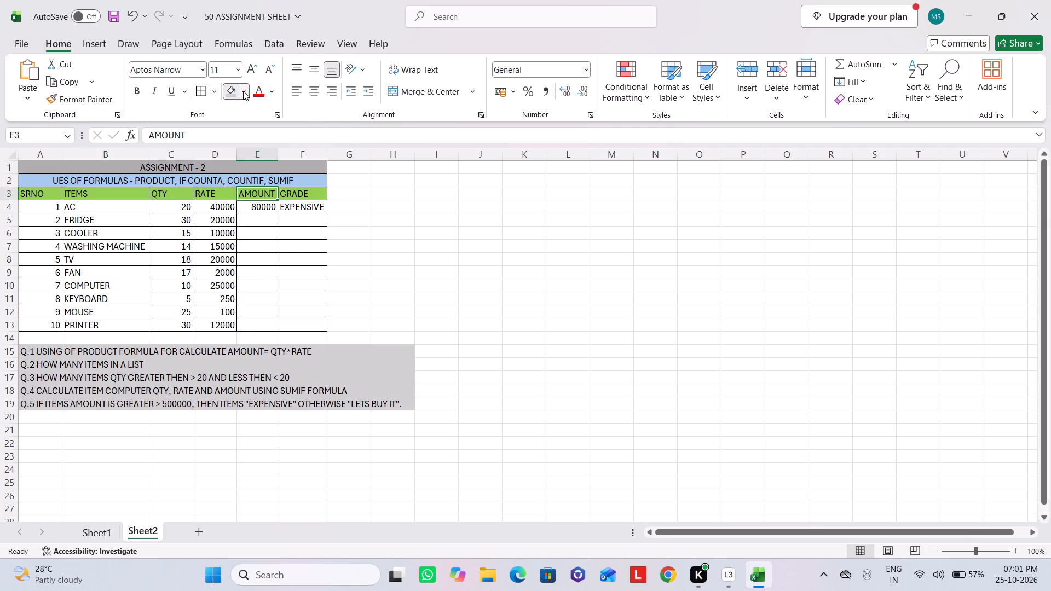
click(243, 91)
click(259, 182)
click(242, 89)
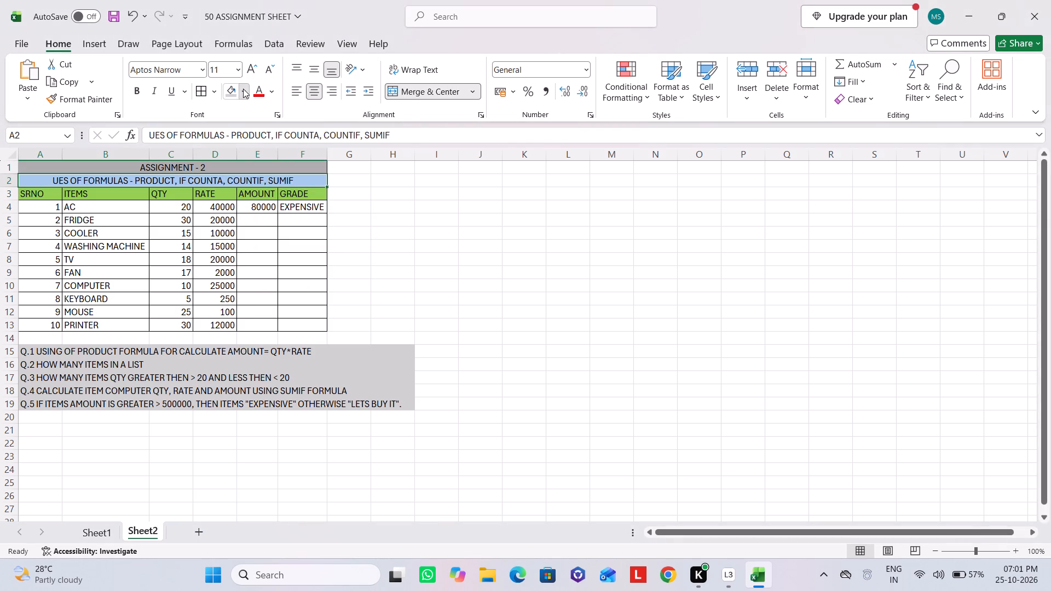
click(243, 89)
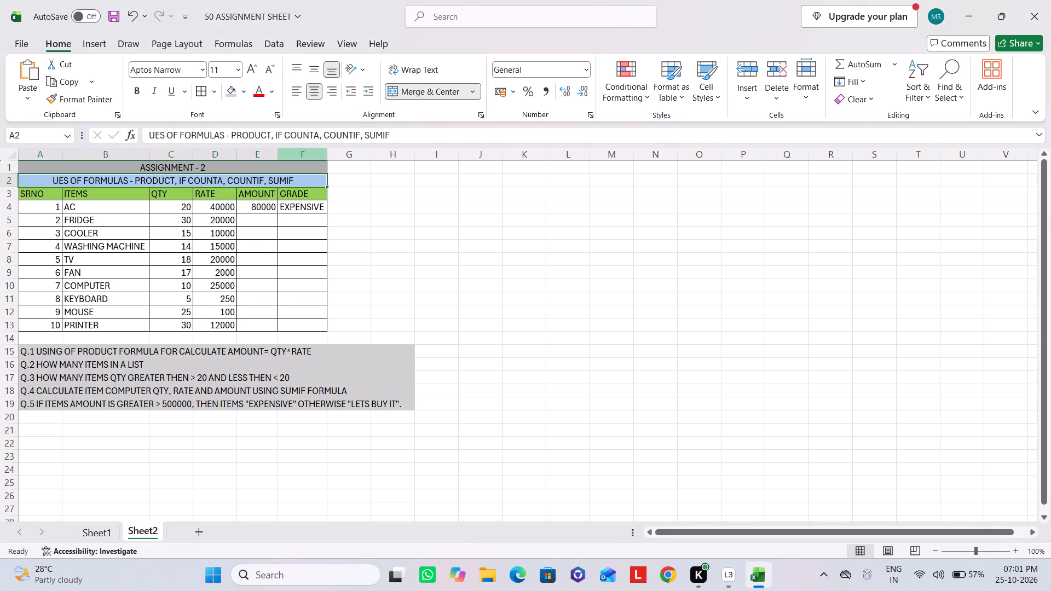
click(112, 534)
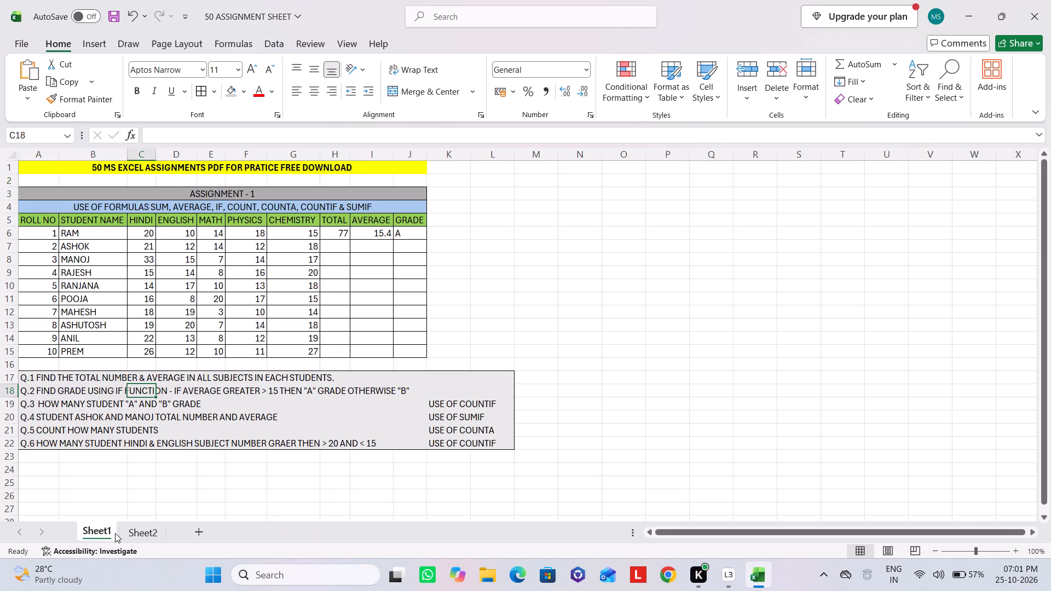
click(142, 532)
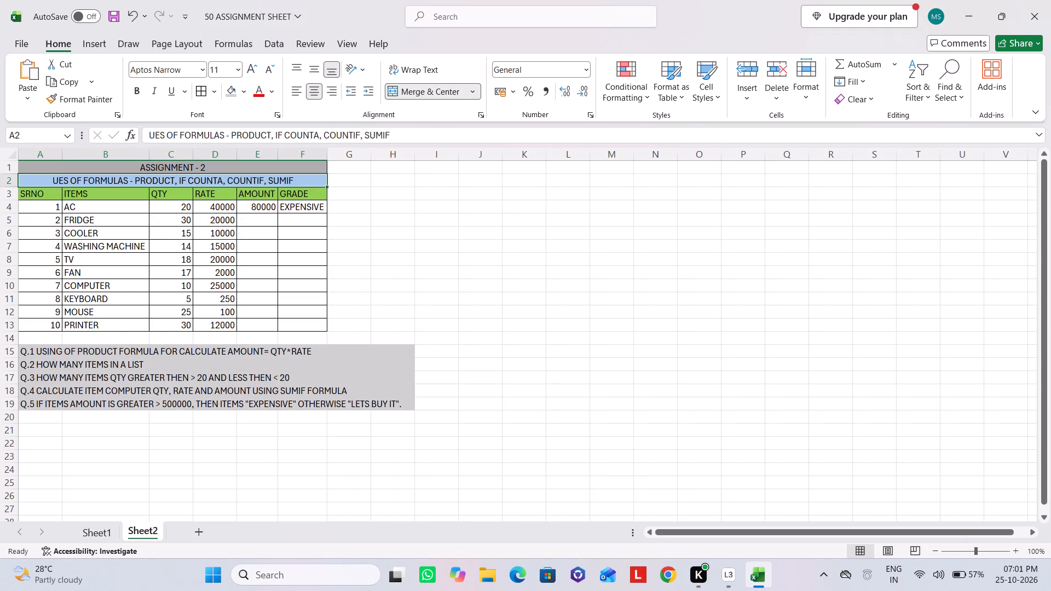
Add a new worksheet, merge and center A1:G1, and enter the title "ASSIGNMENT - 3".
click(196, 535)
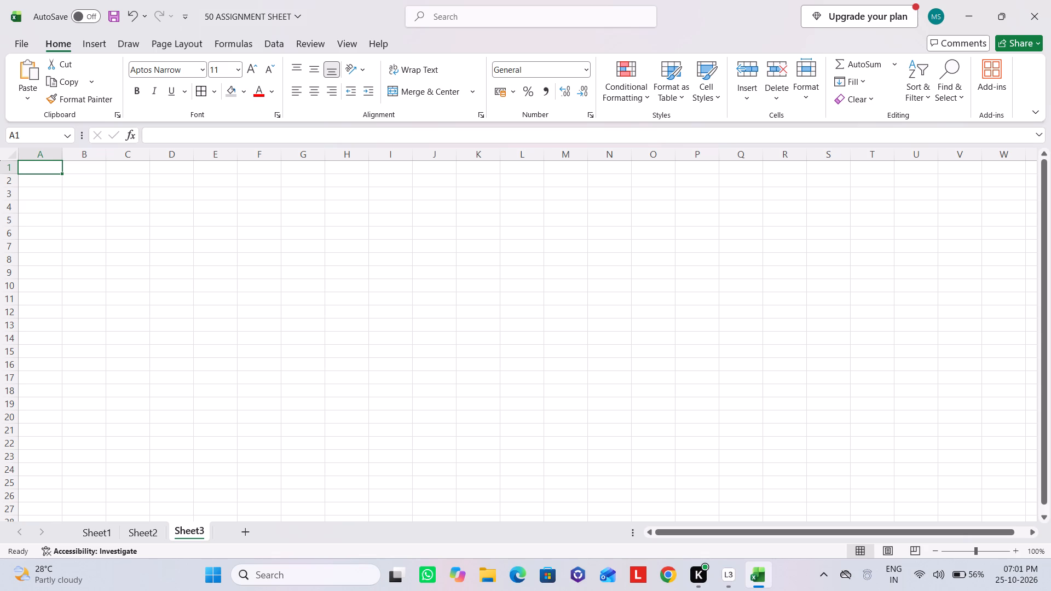
key(shift+Right)
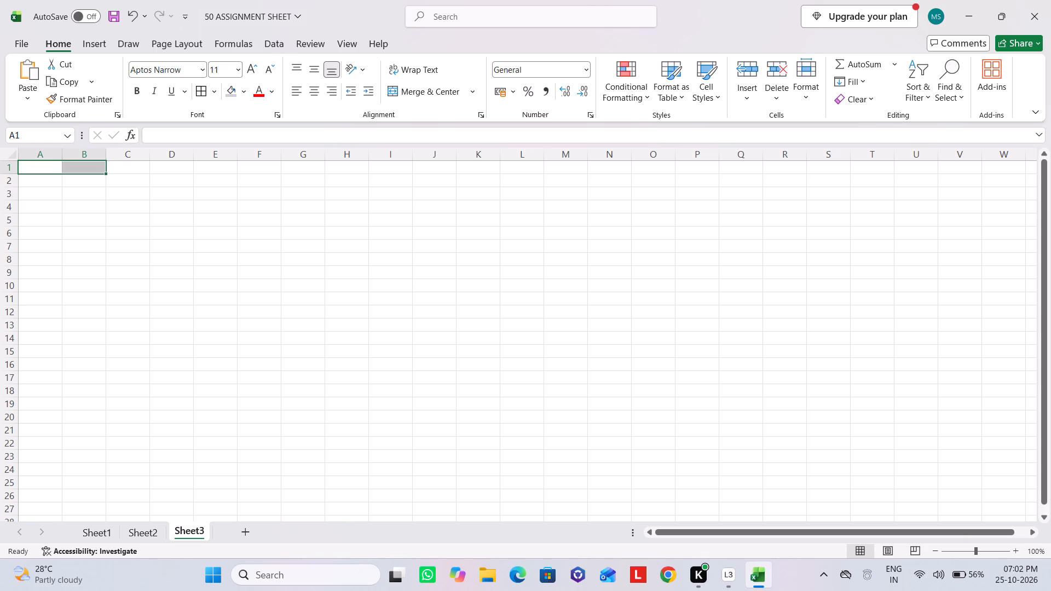
key(shift+Right)
key(shift+Right)
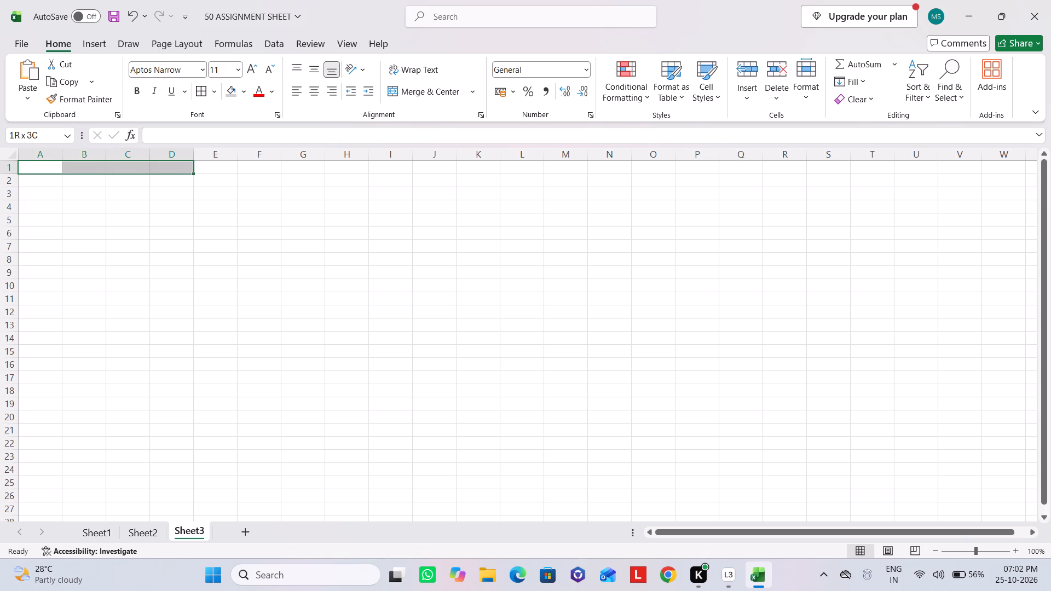
key(shift+Right)
key(shift+Right)
key(shift+Right)
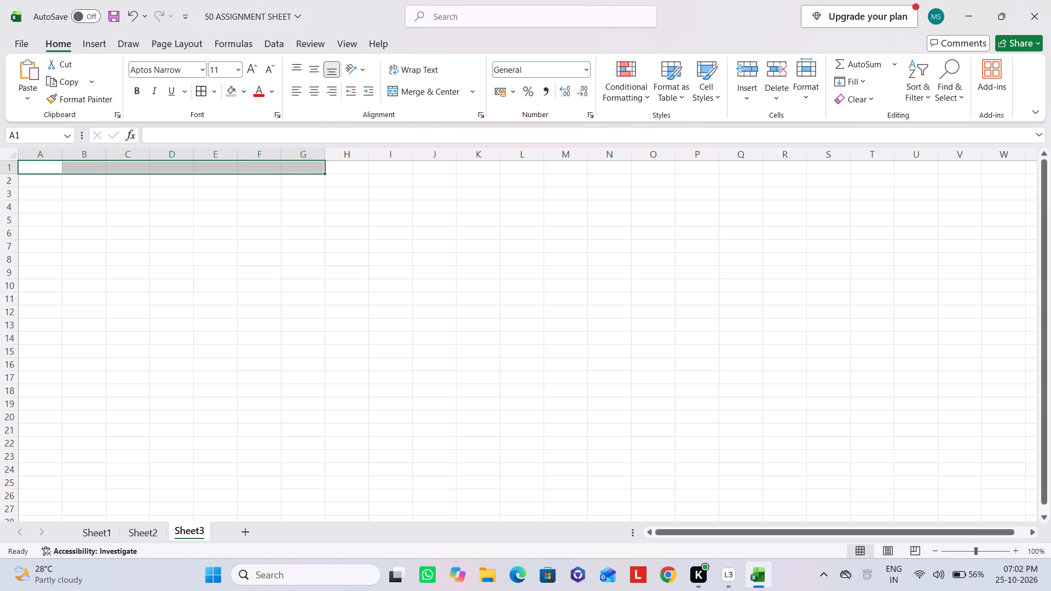
click(432, 100)
click(430, 86)
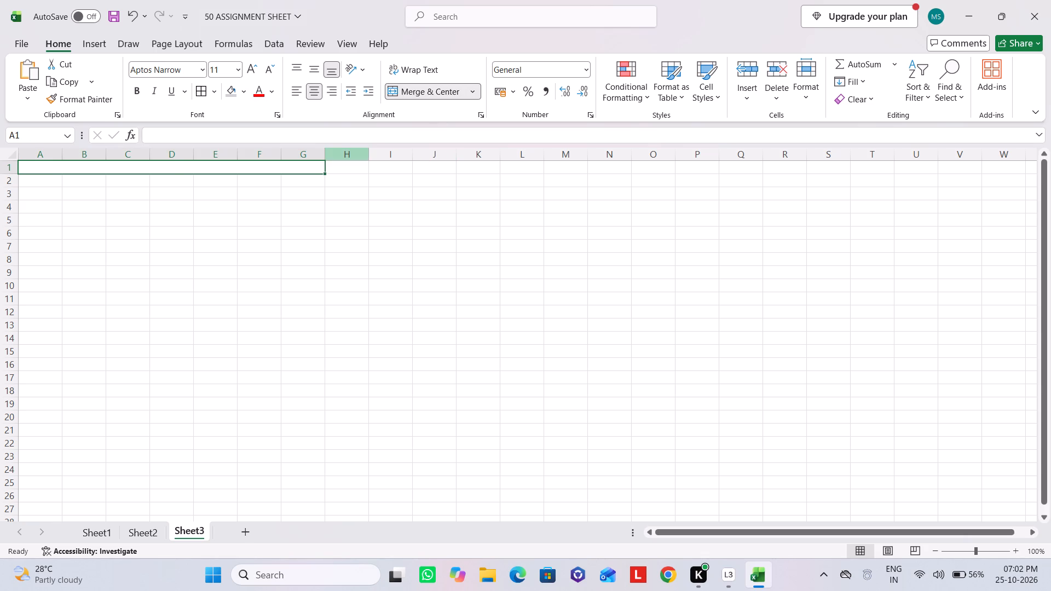
text(ASSIGN)
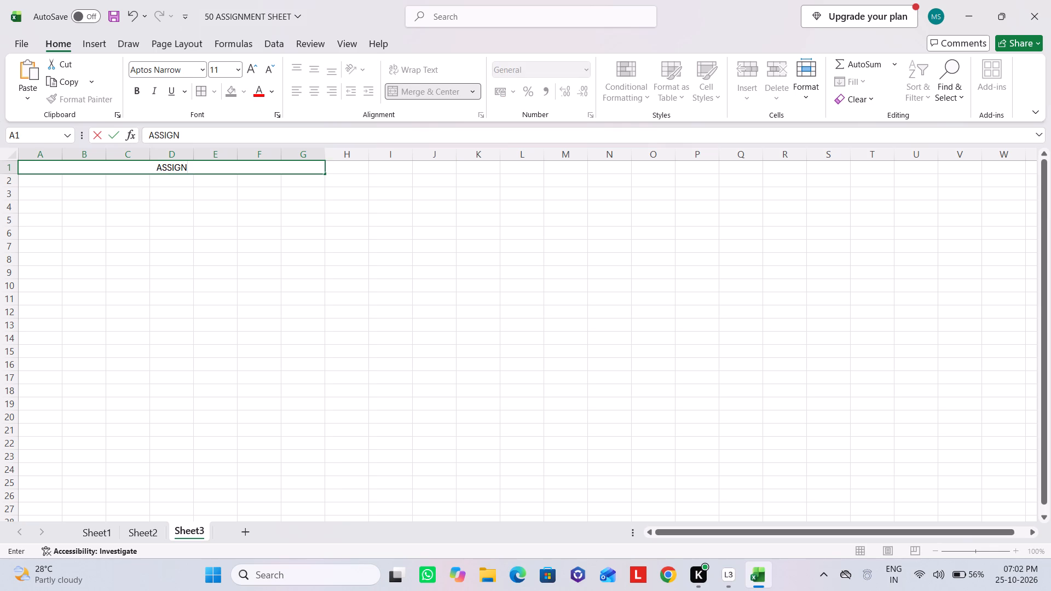
text(MENT - 3)
key(Down)
Merge and center A2:G2 below the Assignment 3 title.
key(shift+Right)
key(shift+Right)
key(shift+Right)
key(shift+Right)
key(shift+Right)
key(shift+Right)
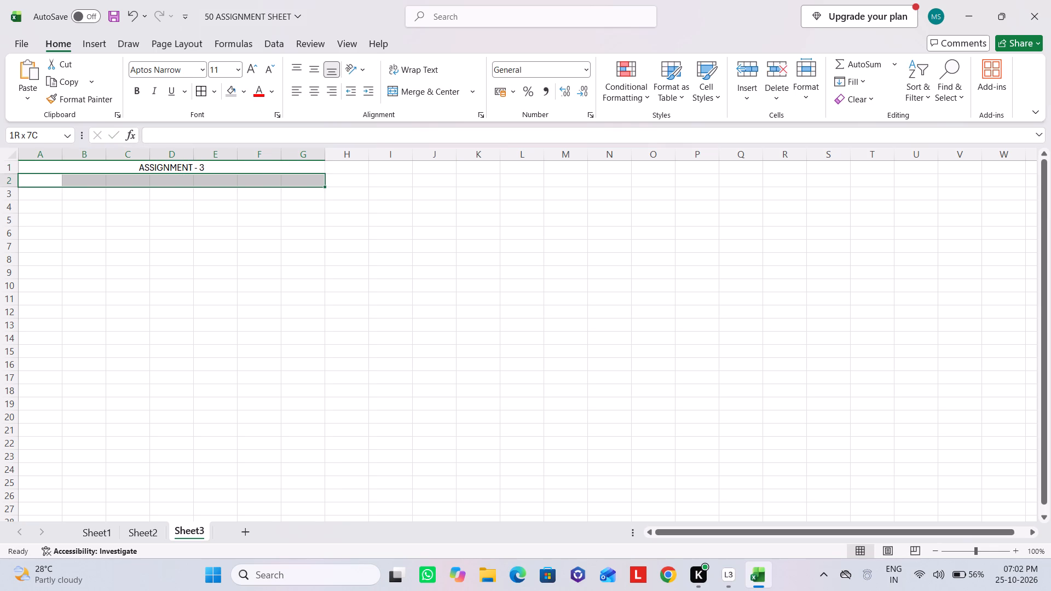
click(408, 86)
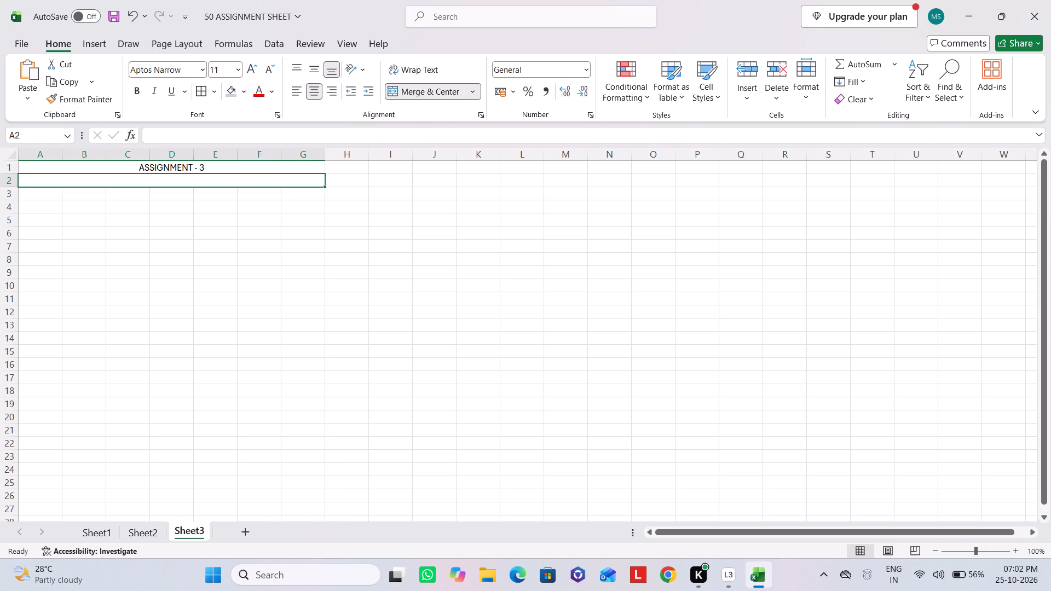
Enter the subtitle "USE OF FORMULAS - SUM, NESTEDIF, COUNTA, COUNTIF, SUMIF, VLOOKUP" in the merged row 2 cell.
text(USE OF FU)
key(BackSpace)
text(ORMULAS)
key(space)
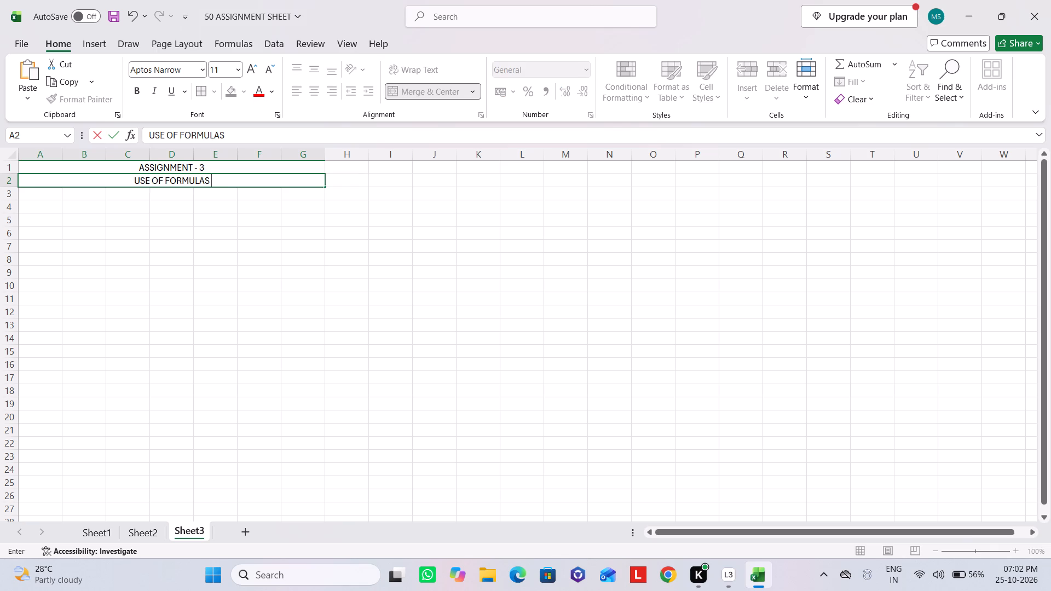
text(- SUM)
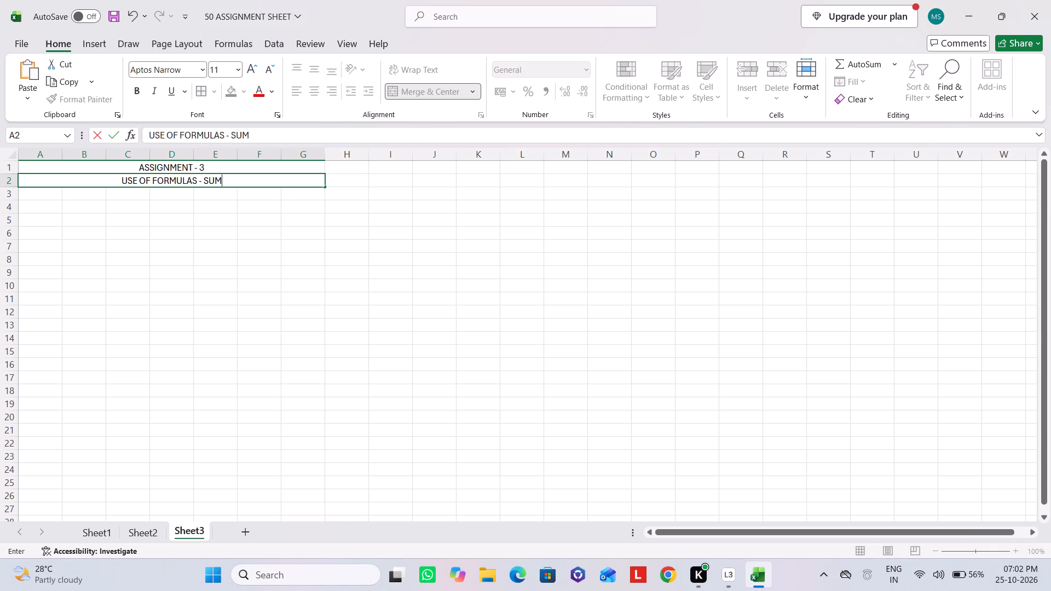
text(, NEST)
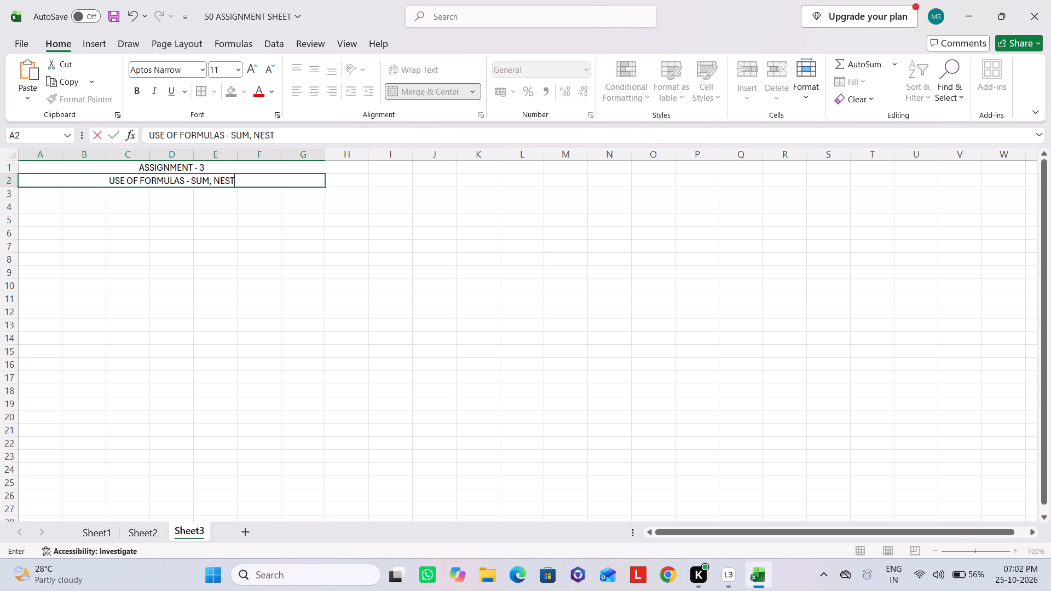
key(e)
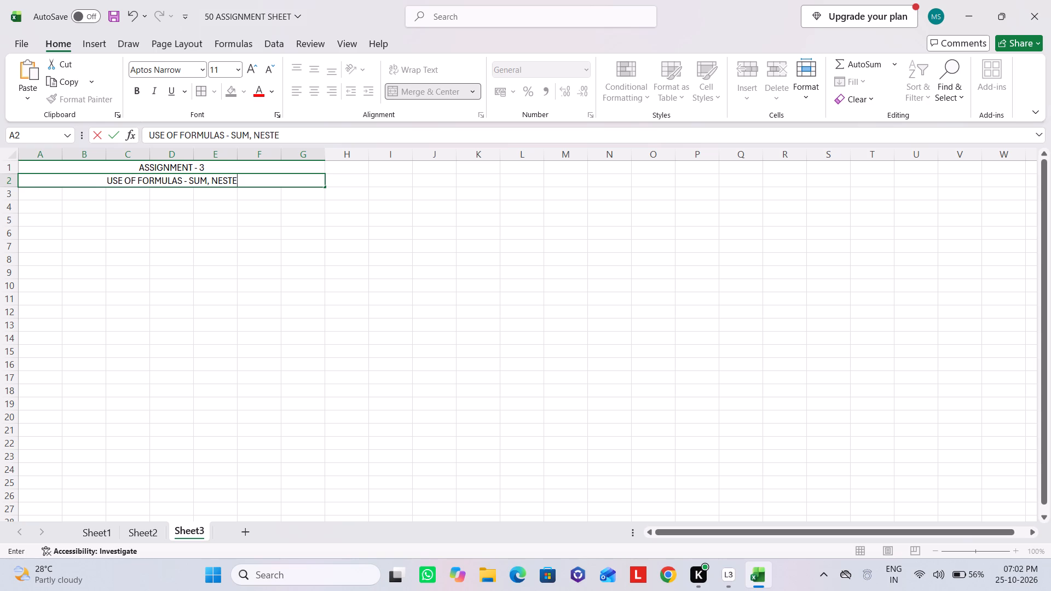
key(d)
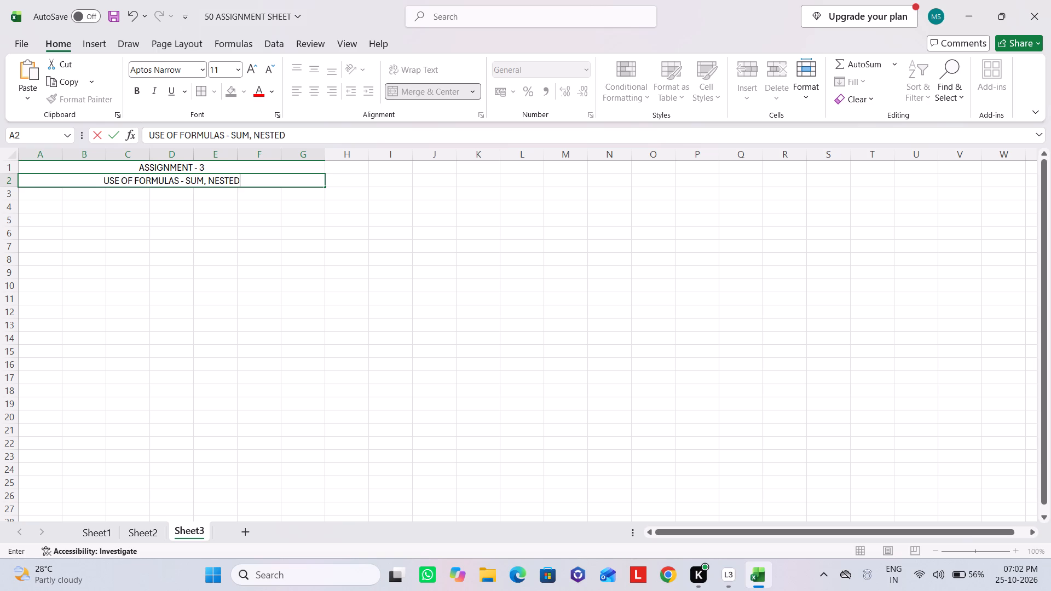
text(IF,)
key(space)
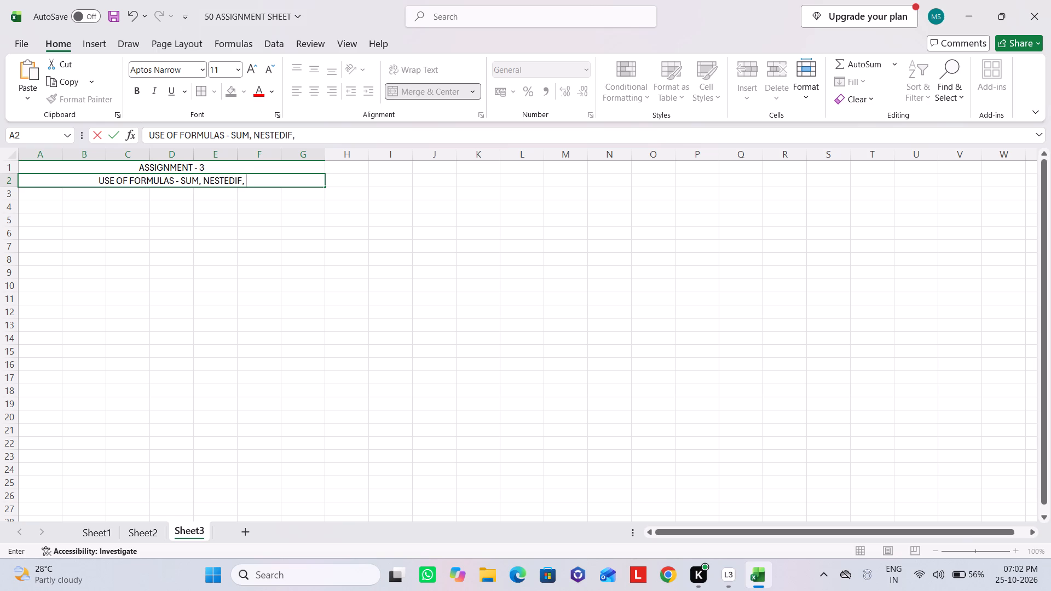
text(COUNTA)
text(, COUNTIF,)
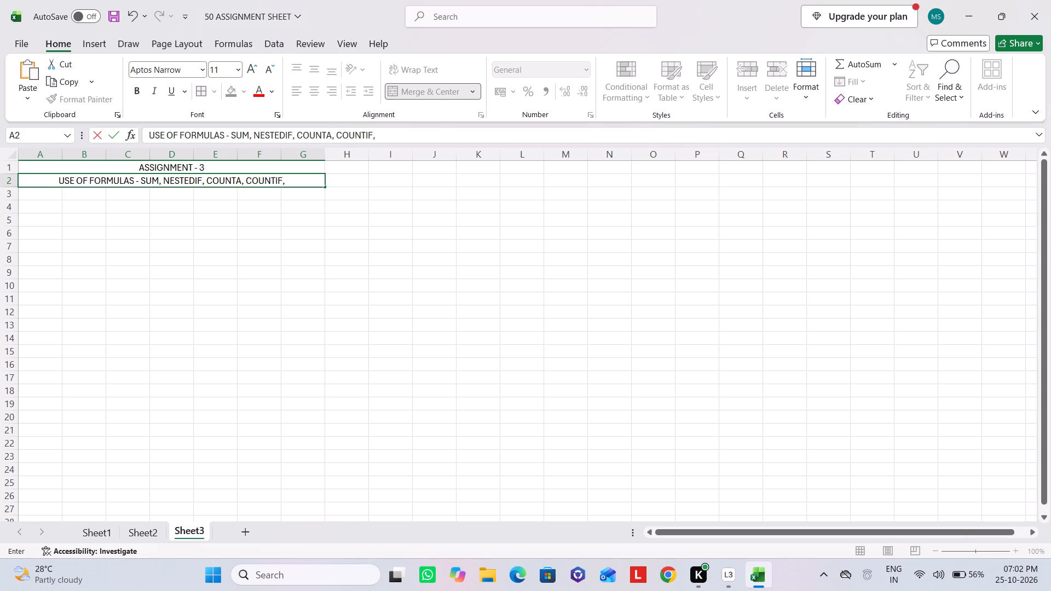
key(space)
text(SUMIF,)
key(space)
text(VLOOKUP)
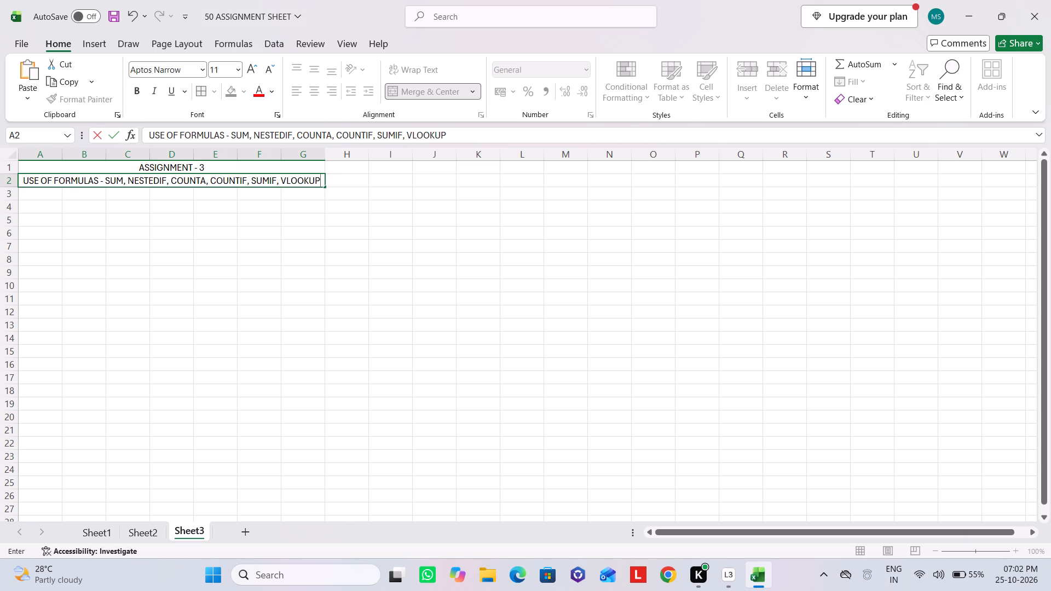
Enter the column headers SUBJECT, 1ST, 2ND and 3RD in A3:D3.
click(38, 189)
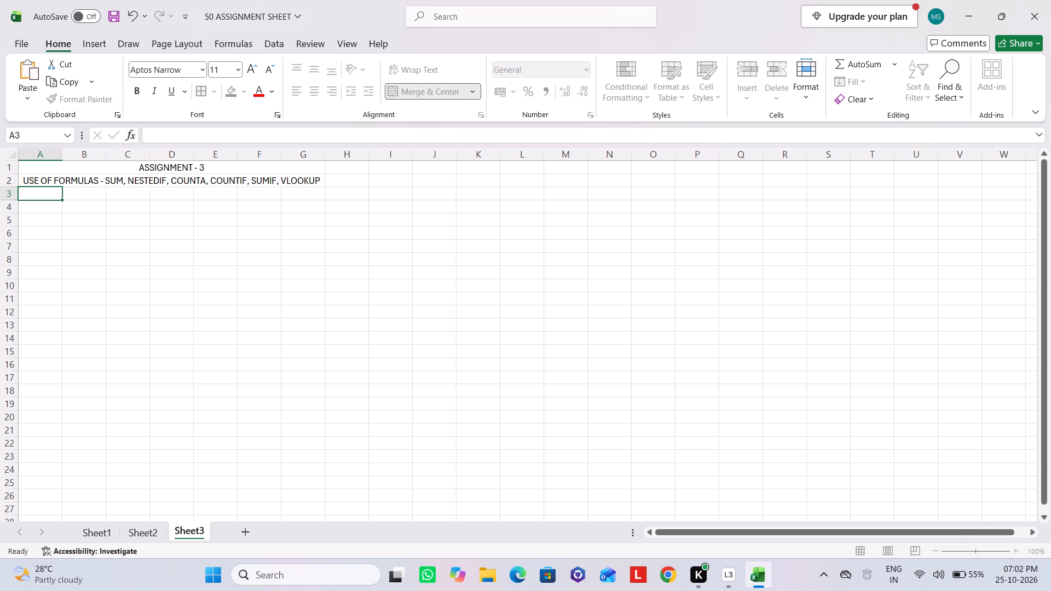
text(SUBJECT)
key(Tab)
text(1ST)
key(Tab)
text(2ND)
key(space)
key(Tab)
text(3RD)
key(Tab)
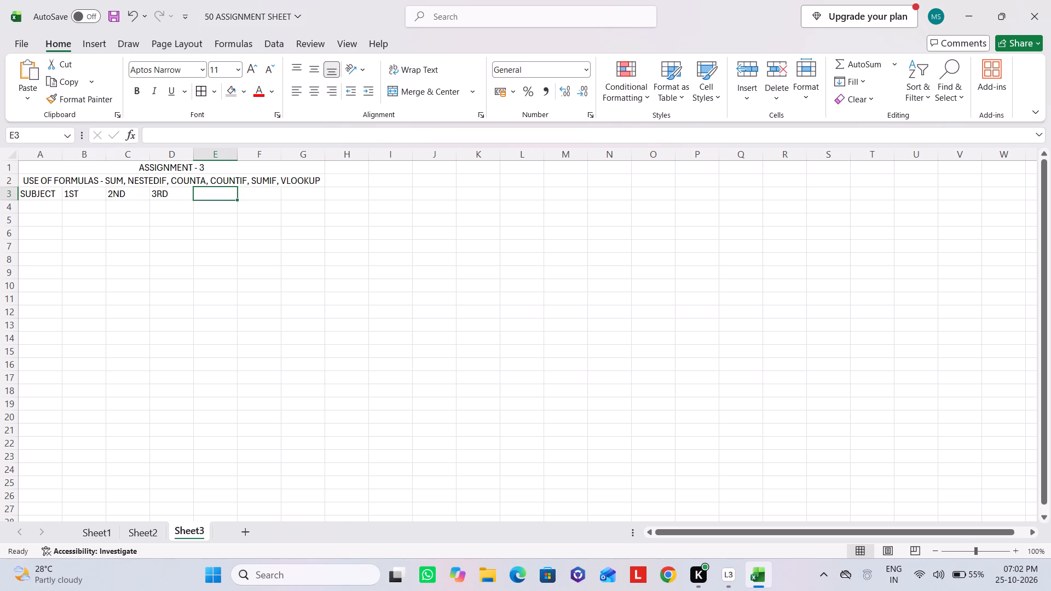
Complete the header row with TOTAL, AVERAGE and GRADE in E3:G3.
text(TOTL)
key(BackSpace)
text(AL)
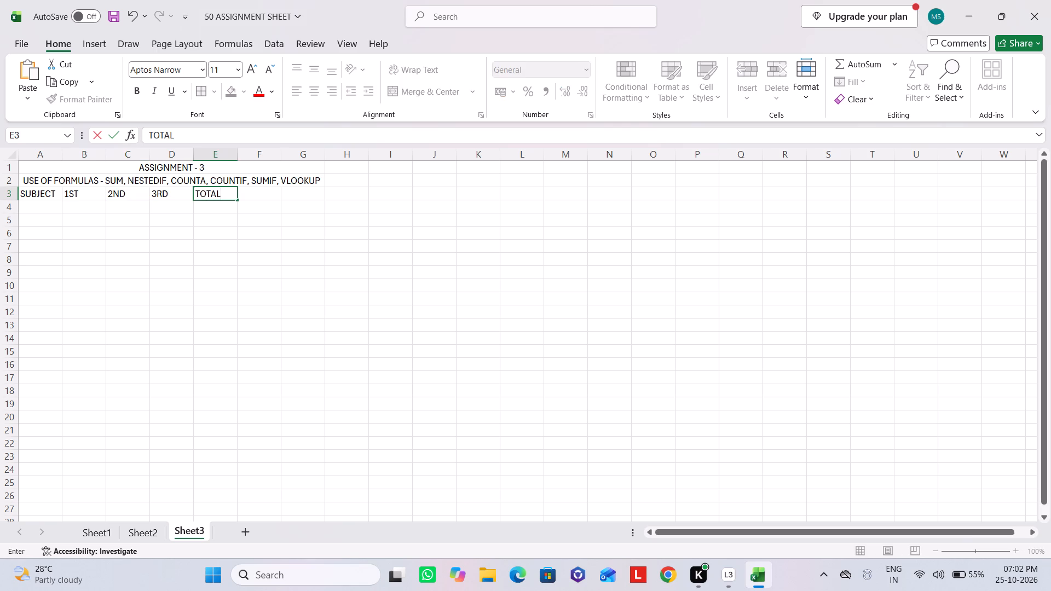
key(Tab)
text(AVERAGE)
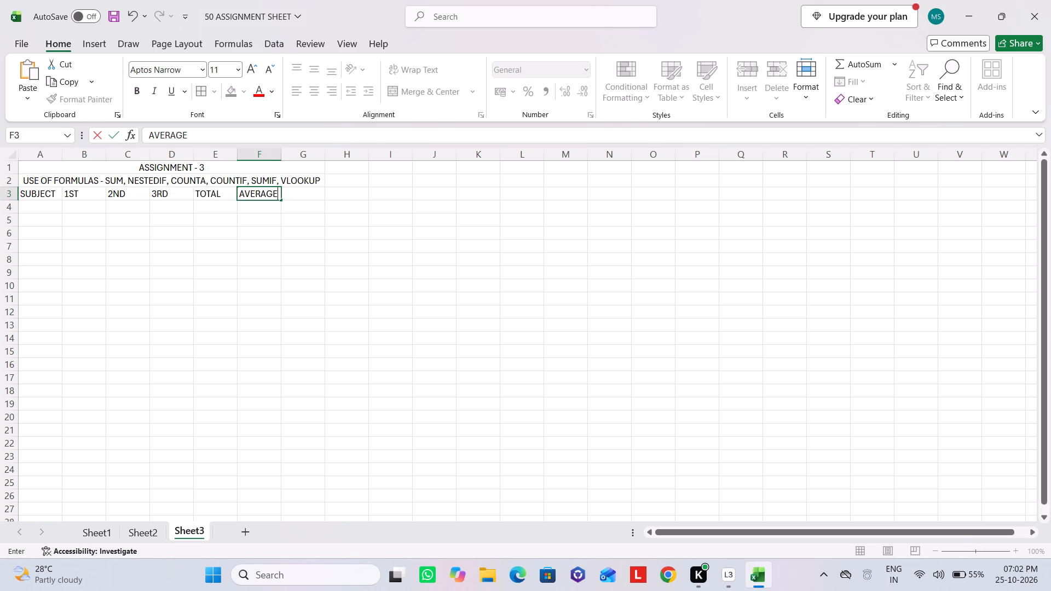
key(Tab)
text(GAR)
key(BackSpace)
key(BackSpace)
text(RADE)
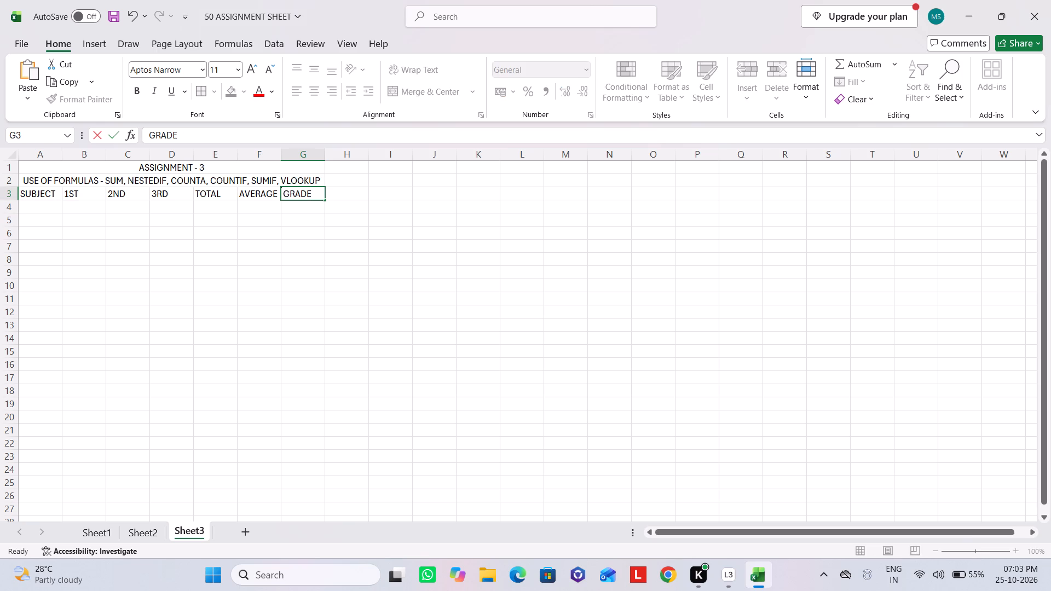
Enter the subjects HINDI, ENGLISH, MATH, PHYSICS and CHEMISTRY in A4:A8 under the SUBJECT header.
click(33, 207)
text(HINDI)
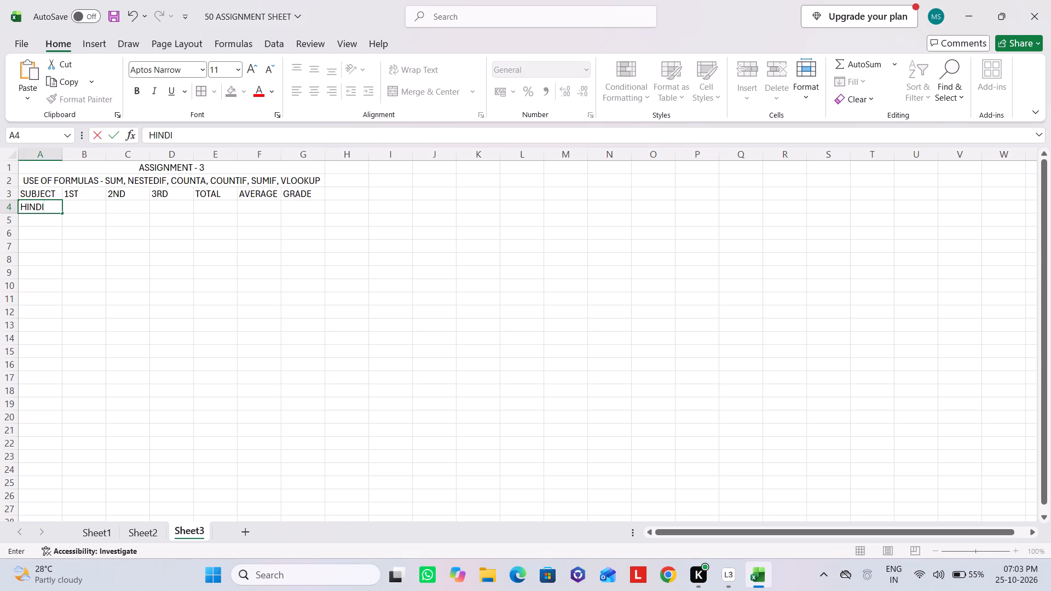
key(Down)
text(ENGLISH)
key(Down)
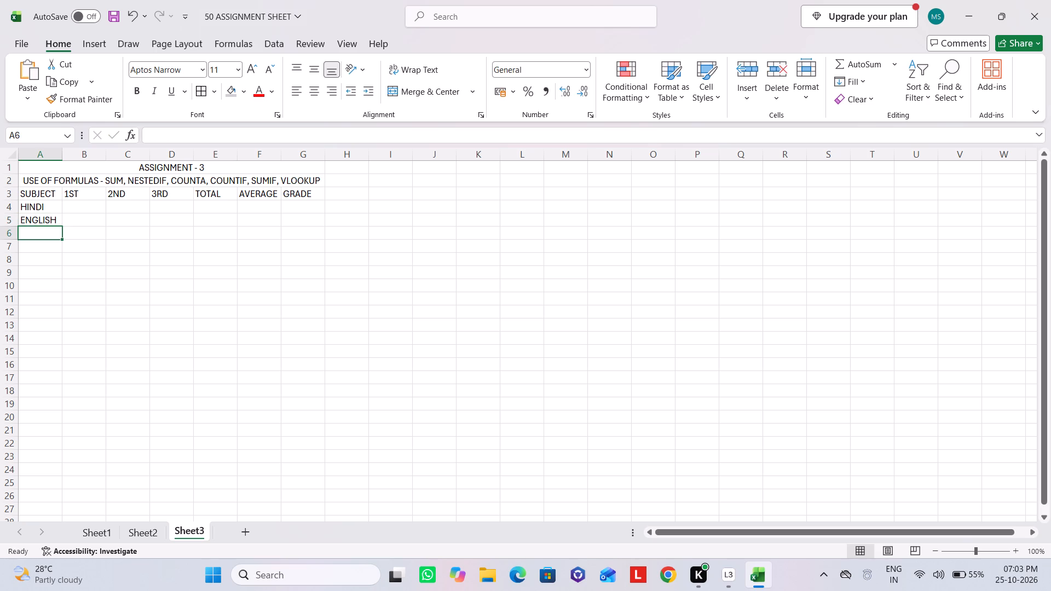
text(MATH)
key(Down)
text(PHYSICS)
key(Right)
key(Left)
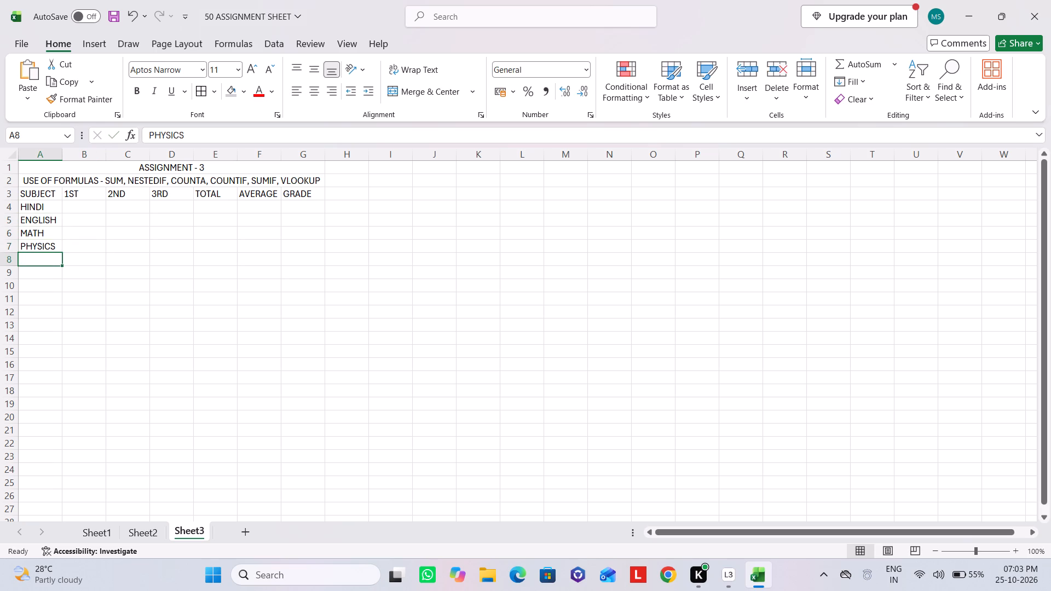
key(Down)
text(CHME)
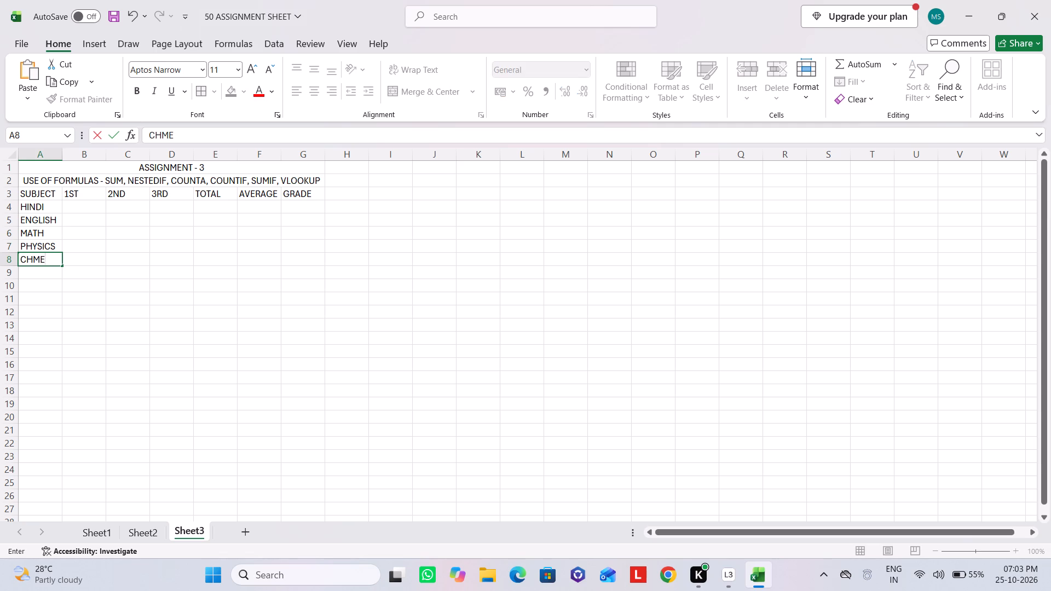
key(BackSpace)
key(e)
key(BackSpace)
key(BackSpace)
text(EMISTRY)
Continue the subject list with HISTORY, GEOGRAPHY, BIOLOGY and BOTANY in A9:A12.
key(Down)
text(HISTRO)
key(BackSpace)
key(BackSpace)
text(ORY)
key(Down)
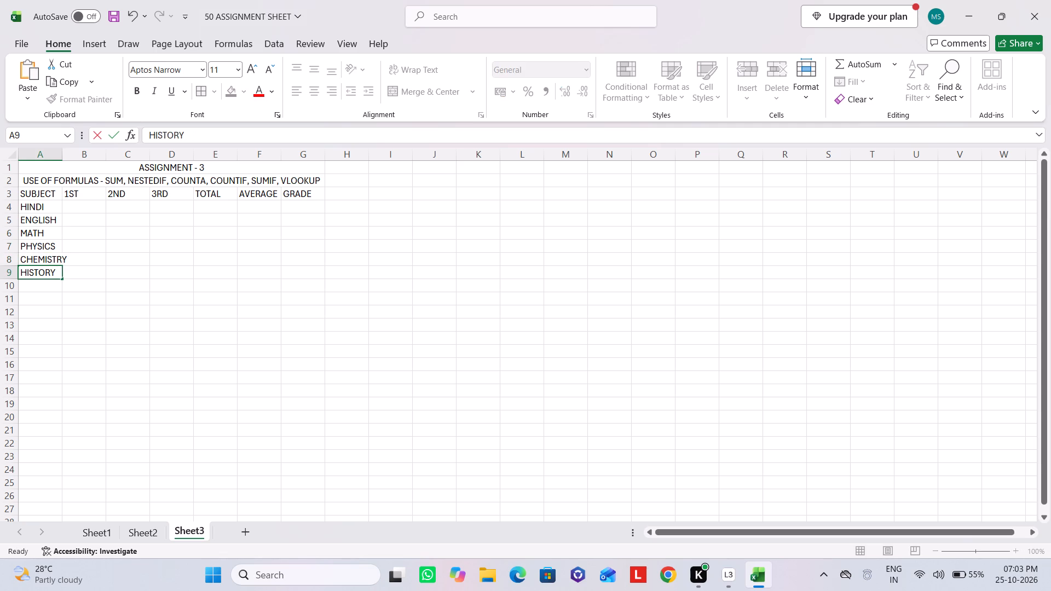
text(GEOGRAPHY)
key(Down)
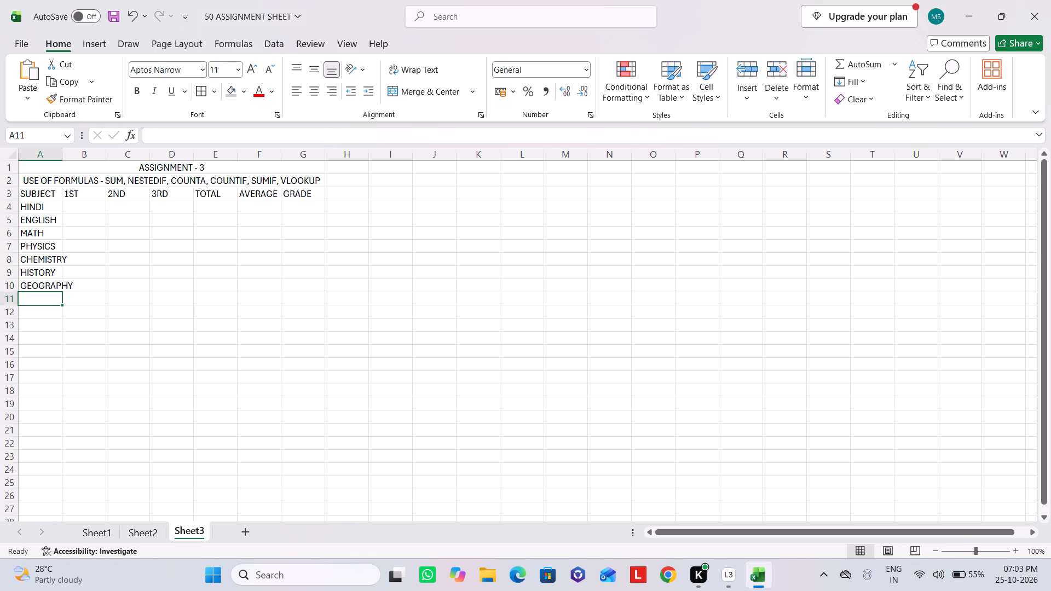
text(BIOLOGY)
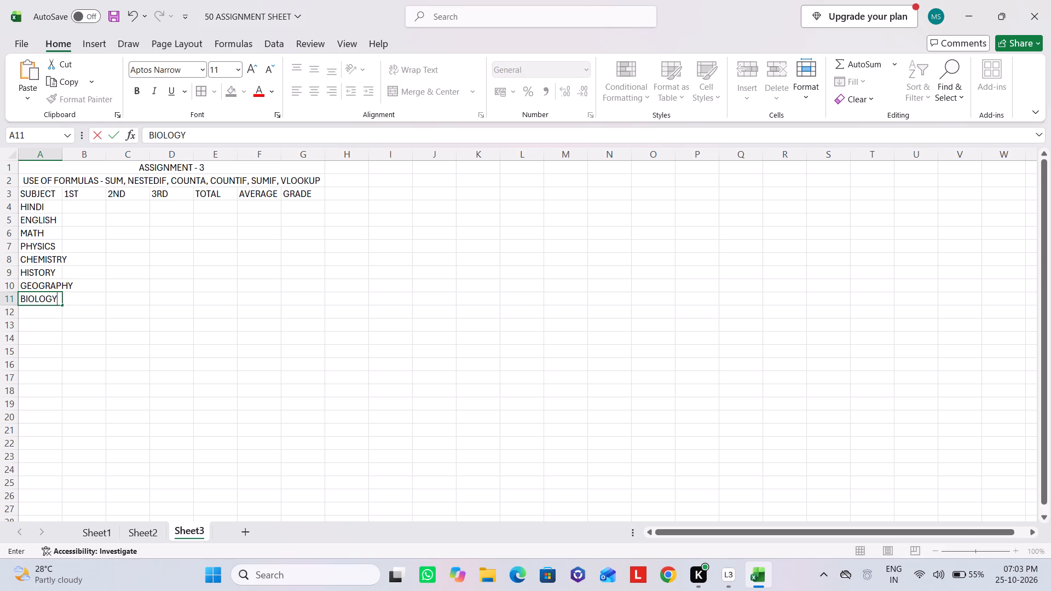
key(Down)
text(BOTANY)
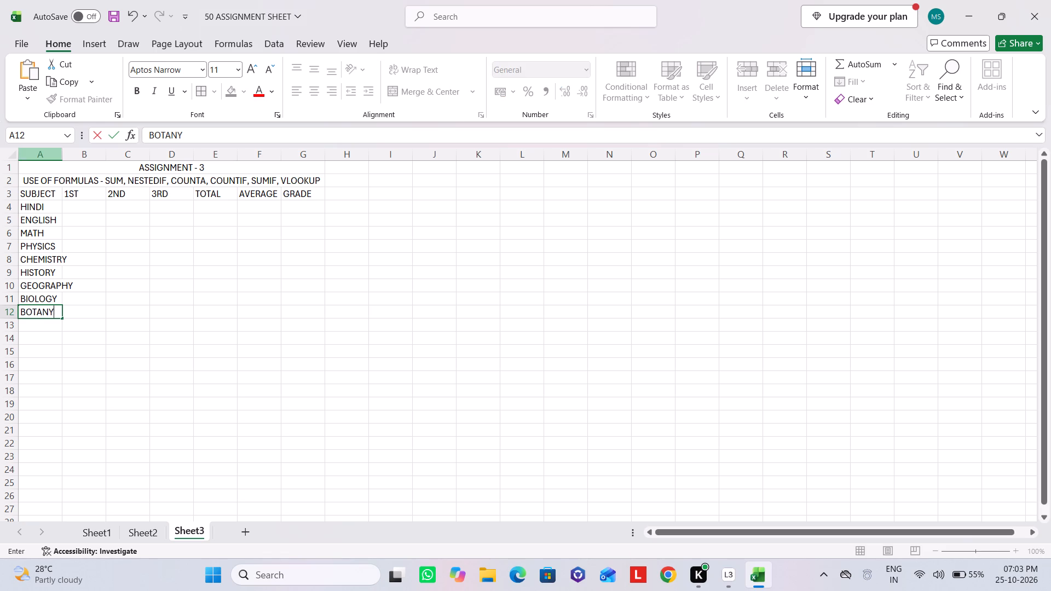
Auto-fit column A's width to the subject names.
double_click(61, 154)
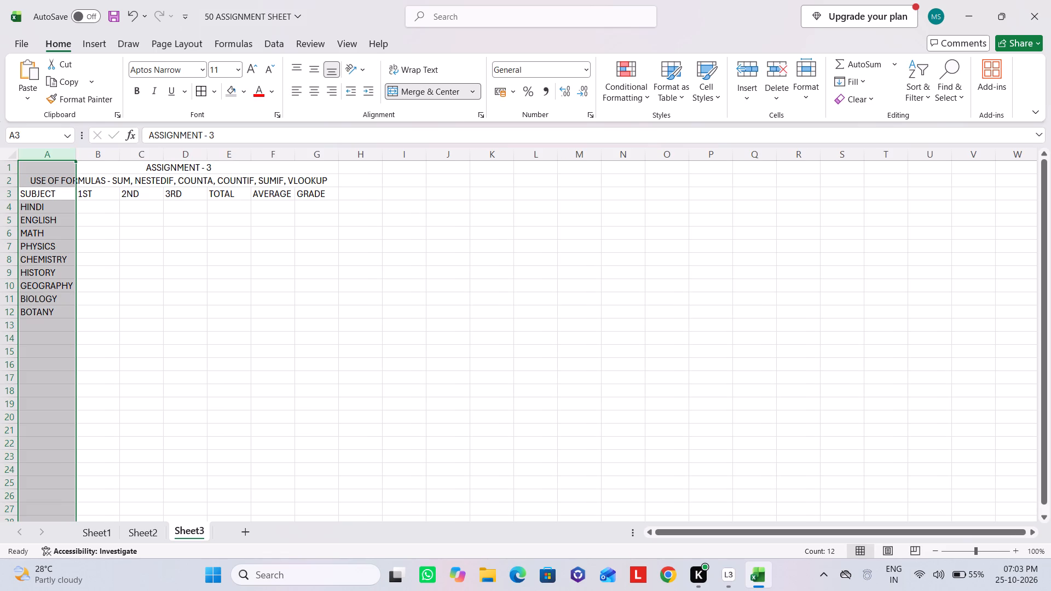
Apply all borders to the table range A1:G12.
click(177, 209)
drag(77, 164, 163, 307)
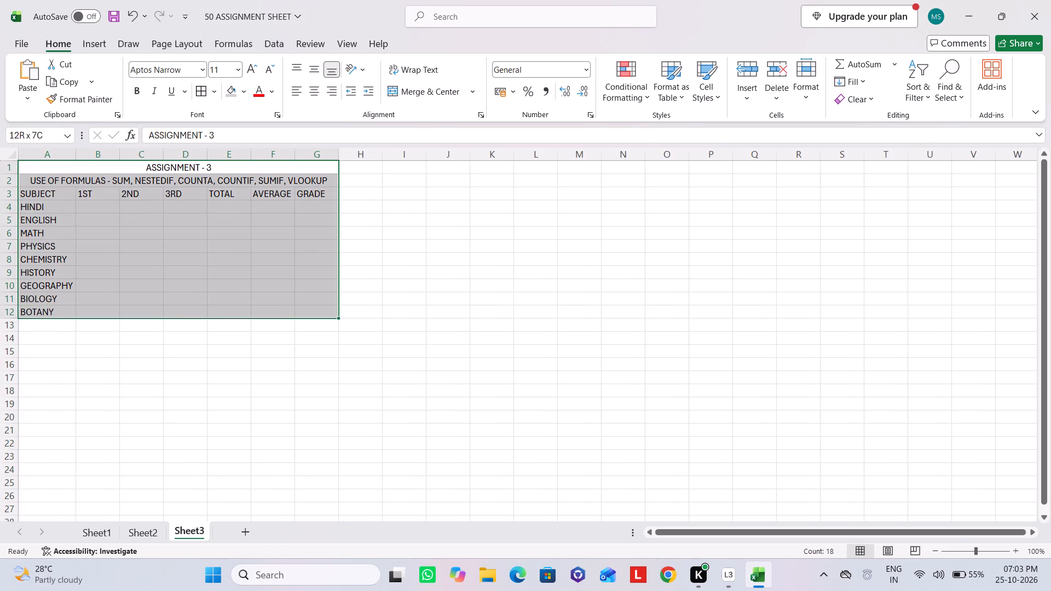
drag(163, 307, 163, 309)
click(201, 88)
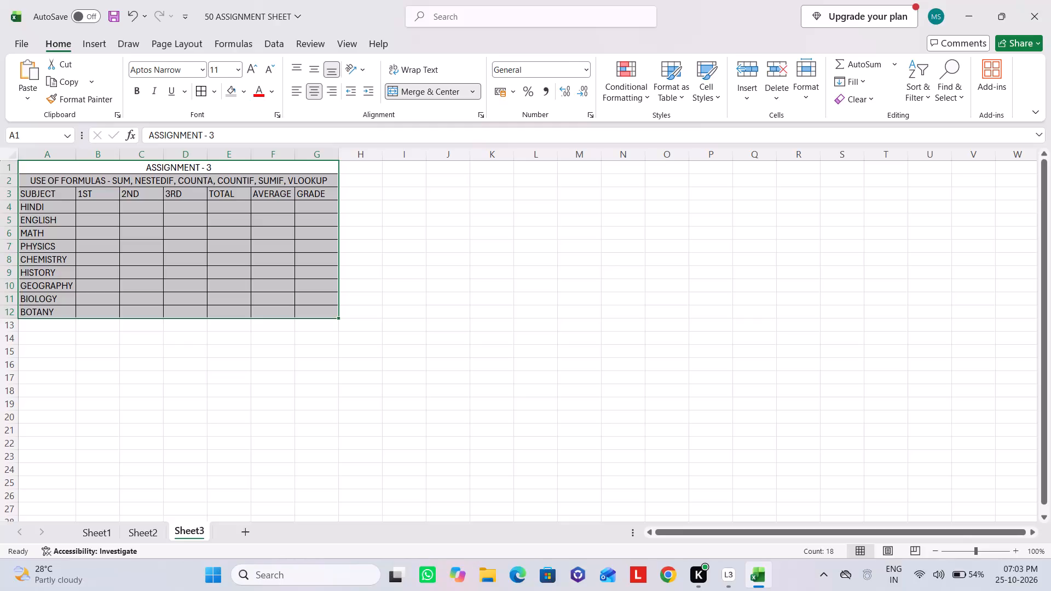
Enter the HINDI marks 20, 15 and 20 in B4:D4.
click(97, 201)
text(201)
key(BackSpace)
key(space)
text(15)
key(space)
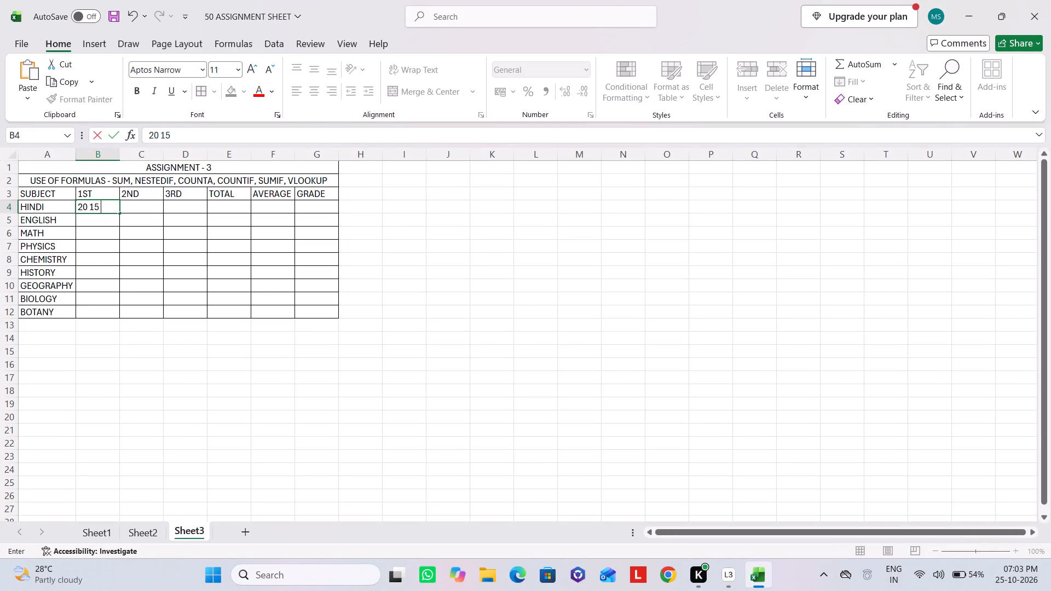
key(BackSpace)
key(BackSpace)
key(BackSpace)
key(BackSpace)
key(Tab)
text(15 20)
key(space)
key(BackSpace)
key(BackSpace)
key(BackSpace)
key(BackSpace)
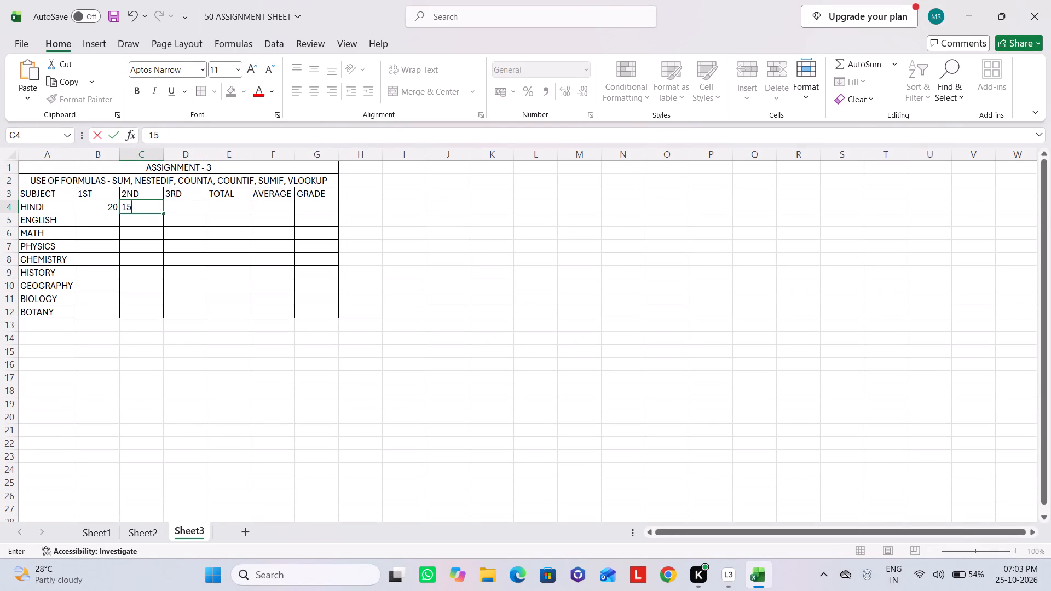
key(Tab)
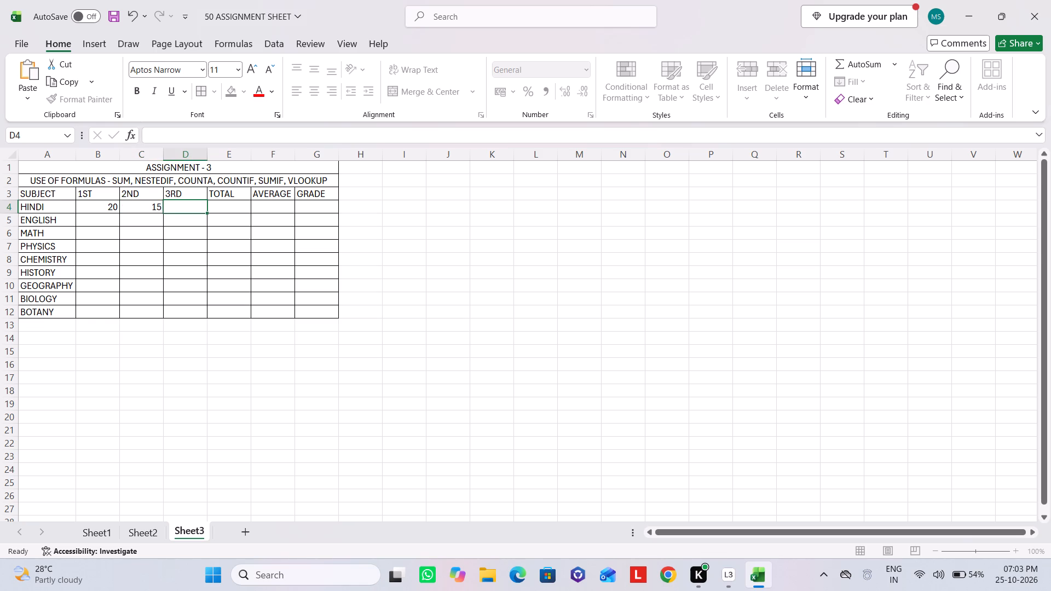
text(20)
Complete the HINDI row with total 55, average 18.333 and grade B in E4:G4.
key(Tab)
text(55)
key(Tab)
text(18.333)
key(Tab)
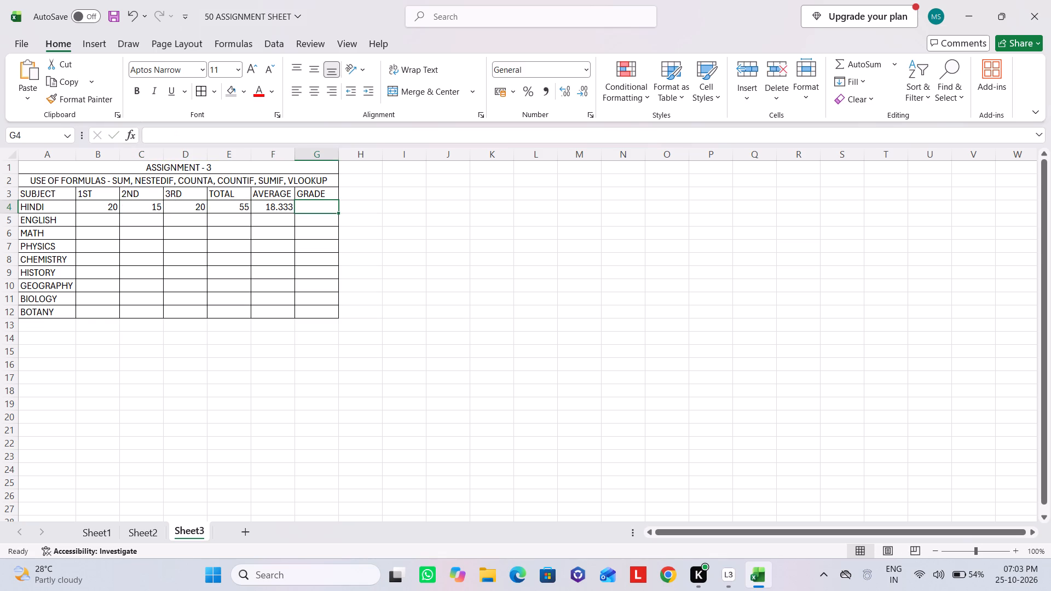
key(b)
Enter the 1ST marks for ENGLISH through BOTANY in B5:B12: 30, 15, 12, 14, 16, 18, 17, 20.
click(94, 224)
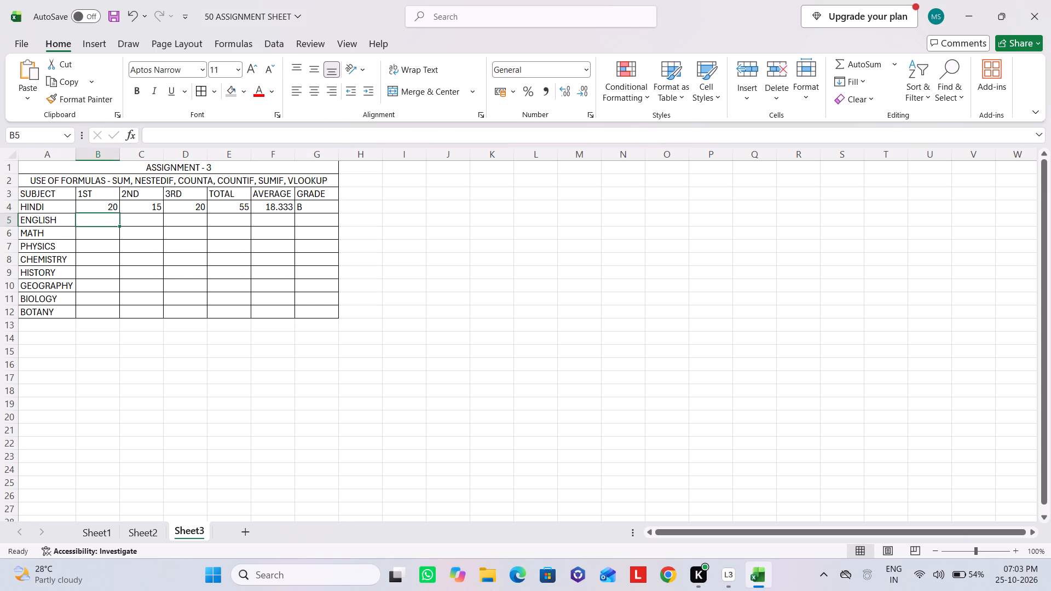
text(30)
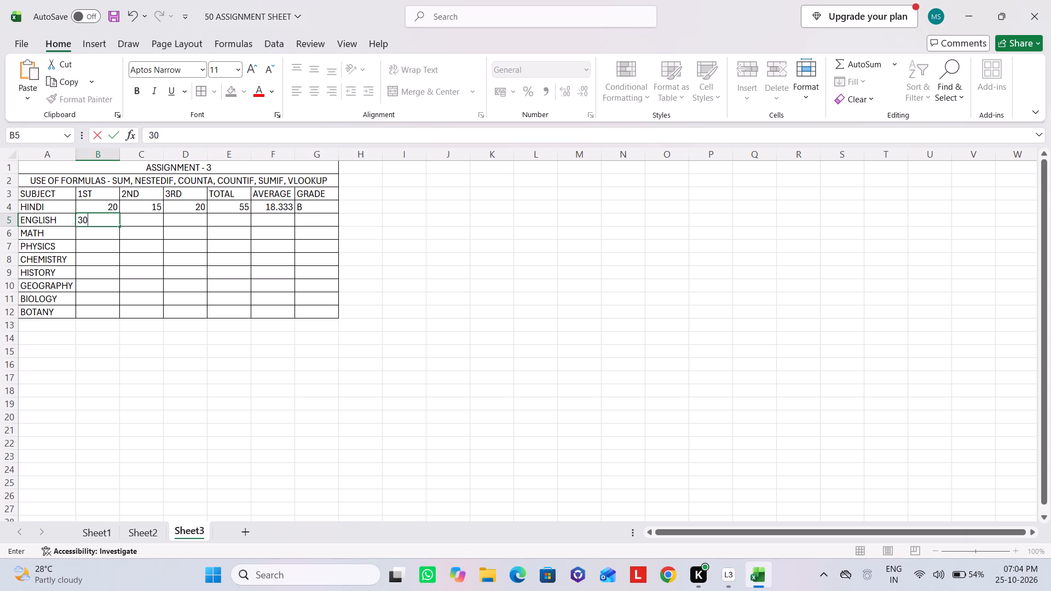
key(Down)
text(15)
key(Down)
text(12)
key(Down)
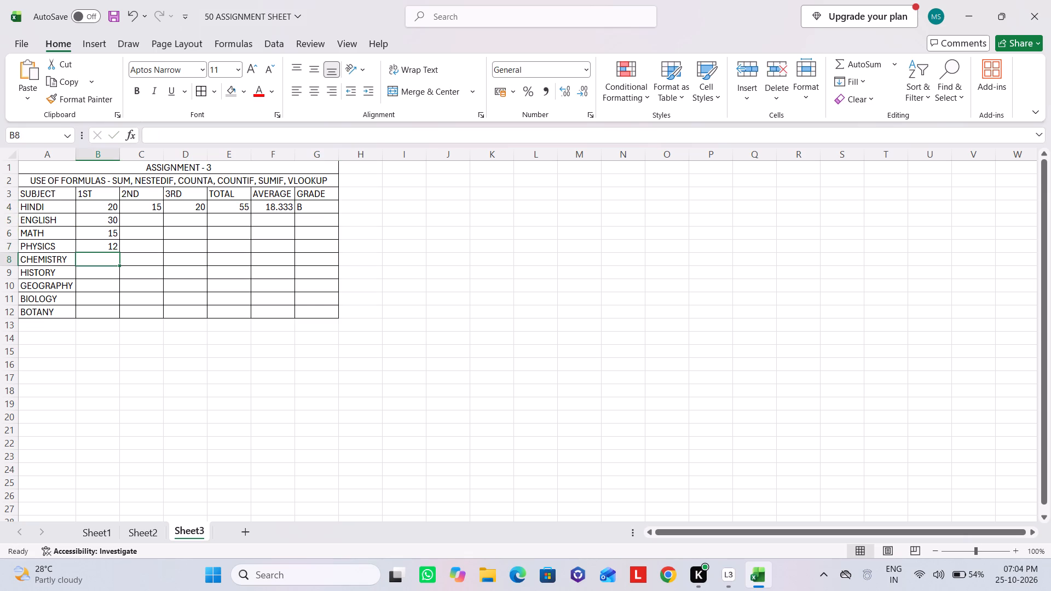
text(14)
key(Down)
text(16)
key(Down)
text(18)
key(Down)
text(17)
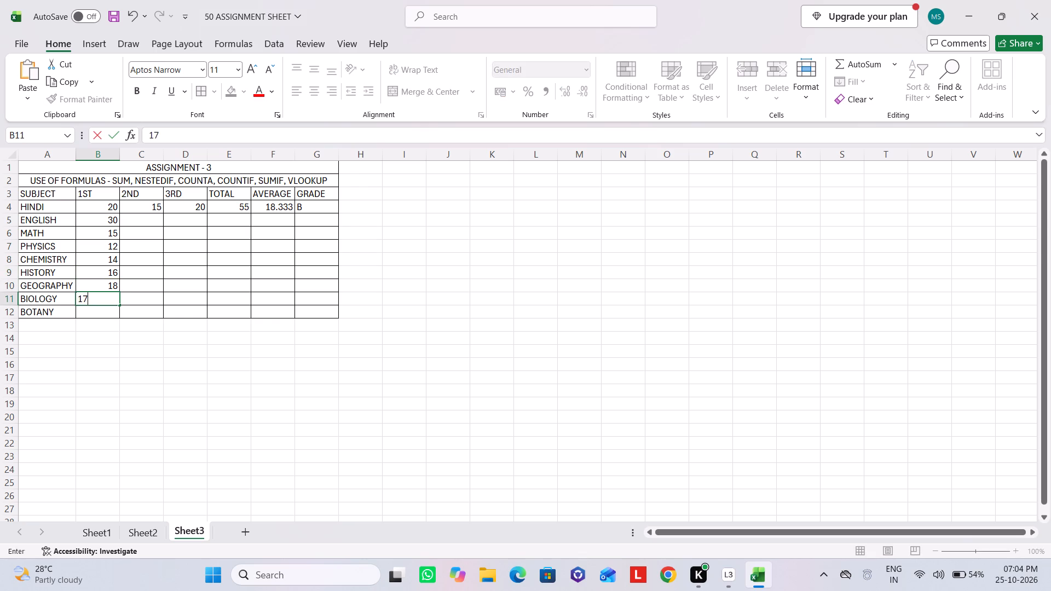
key(Down)
text(20)
Enter the 2ND marks for ENGLISH through BOTANY in C5:C12: 12, 14, 17, 18, 25, 21, 23, 25.
click(143, 222)
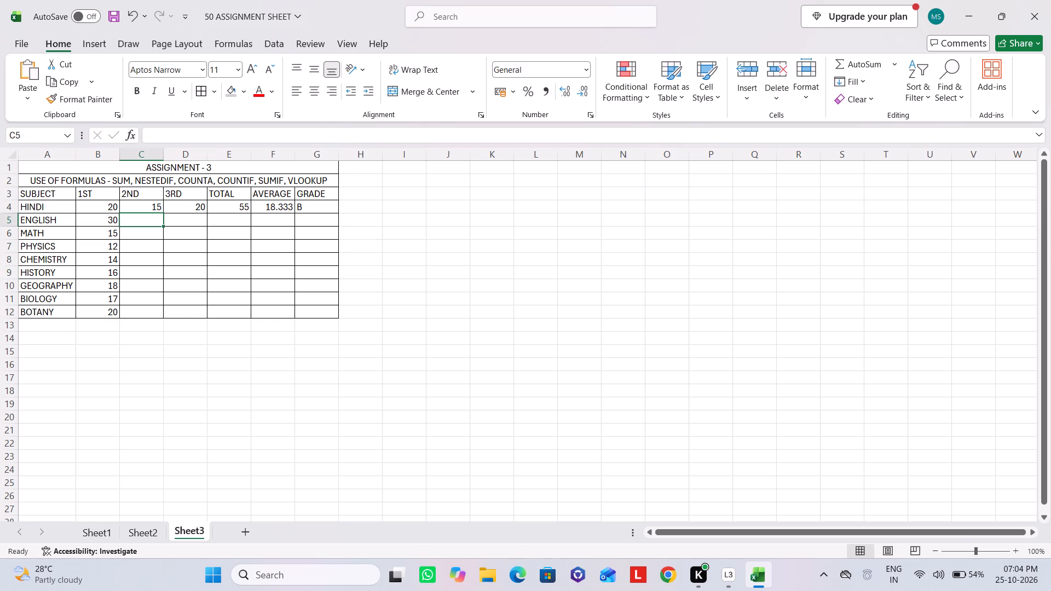
text(12)
key(Down)
text(14)
key(Down)
text(17)
key(Down)
text(18)
key(Down)
text(25)
key(Down)
text(21)
key(Down)
text(23)
key(Down)
text(25)
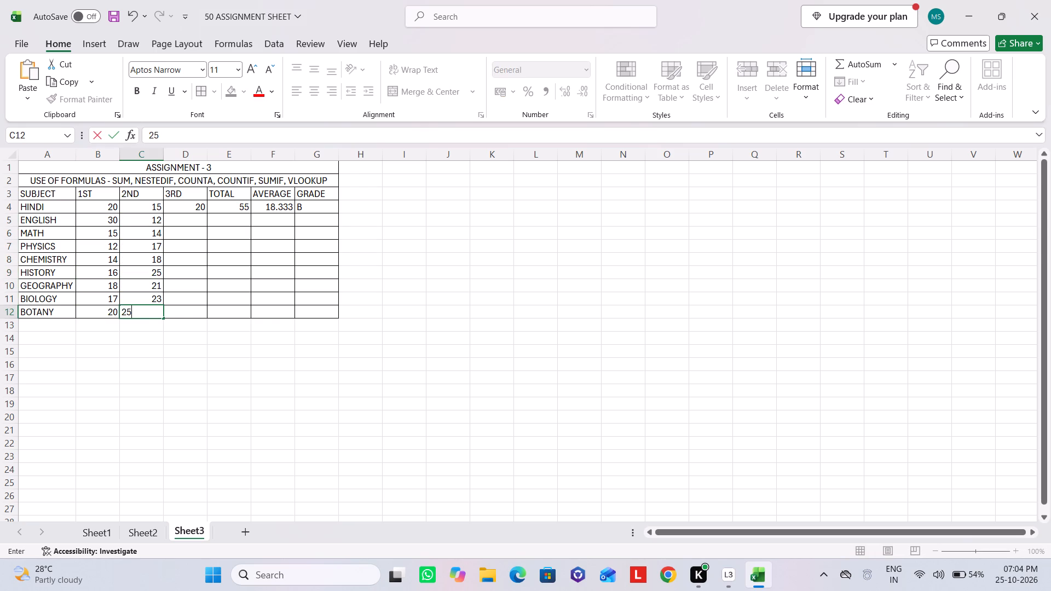
key(Return)
Enter the 3RD marks for ENGLISH through BOTANY in D5:D12: 15, 14, 17, 18, 20, 22, 13, 25.
click(198, 222)
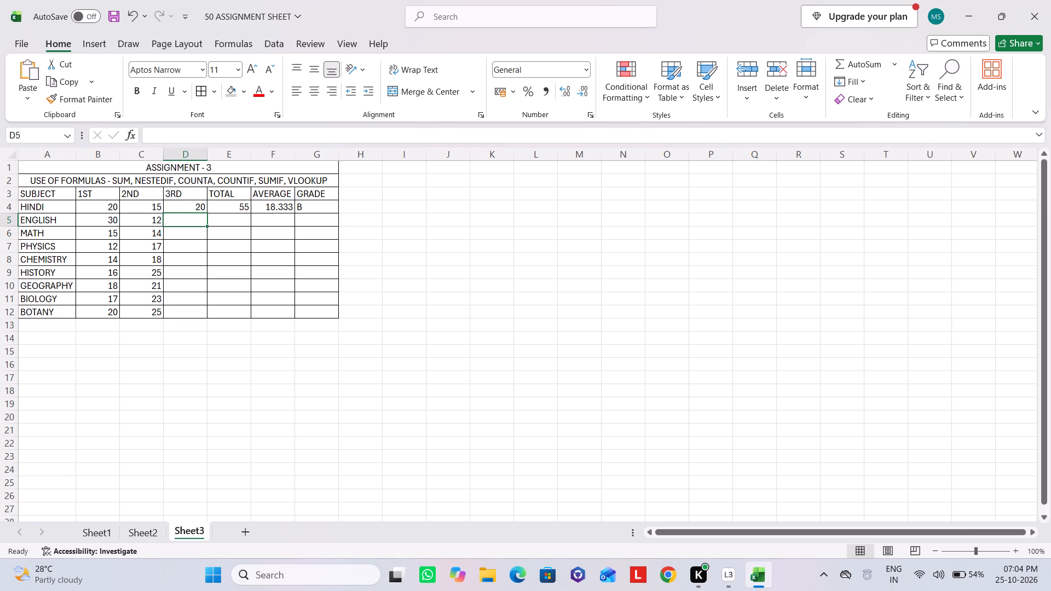
text(151)
key(Down)
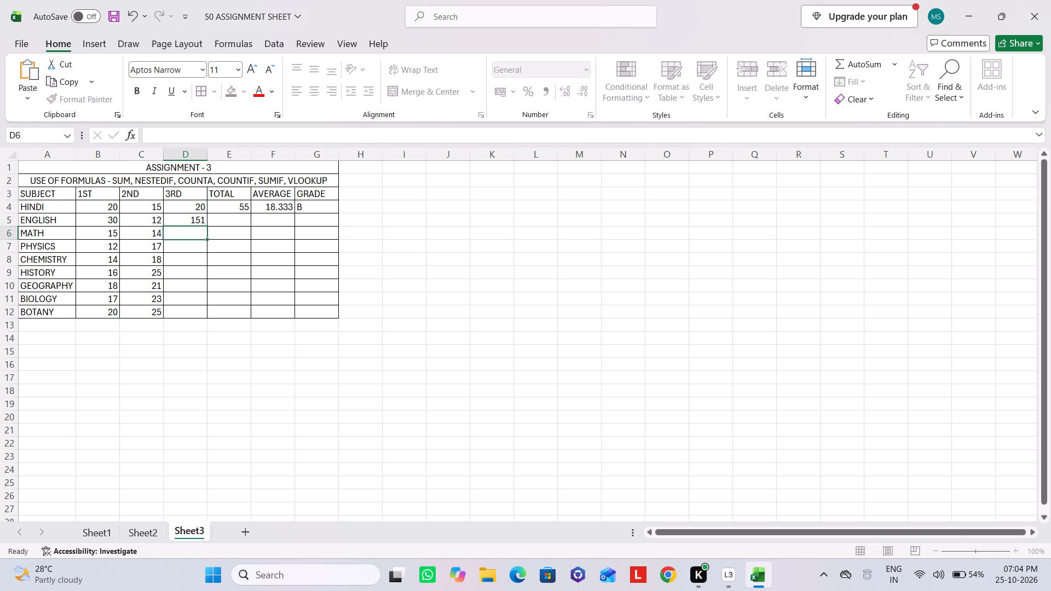
key(Up)
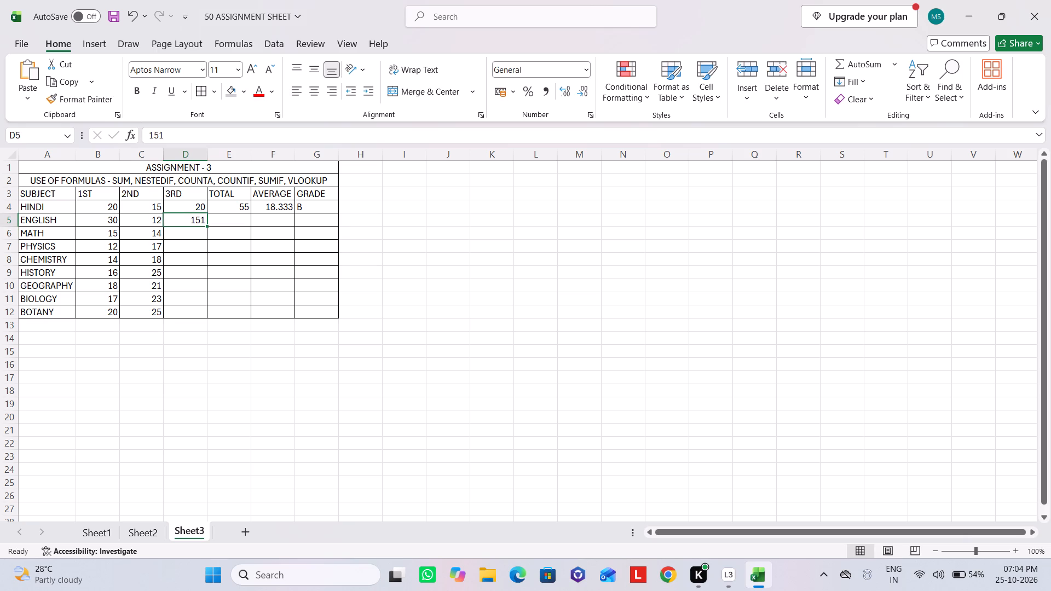
key(BackSpace)
text(15)
key(Down)
text(14)
key(Down)
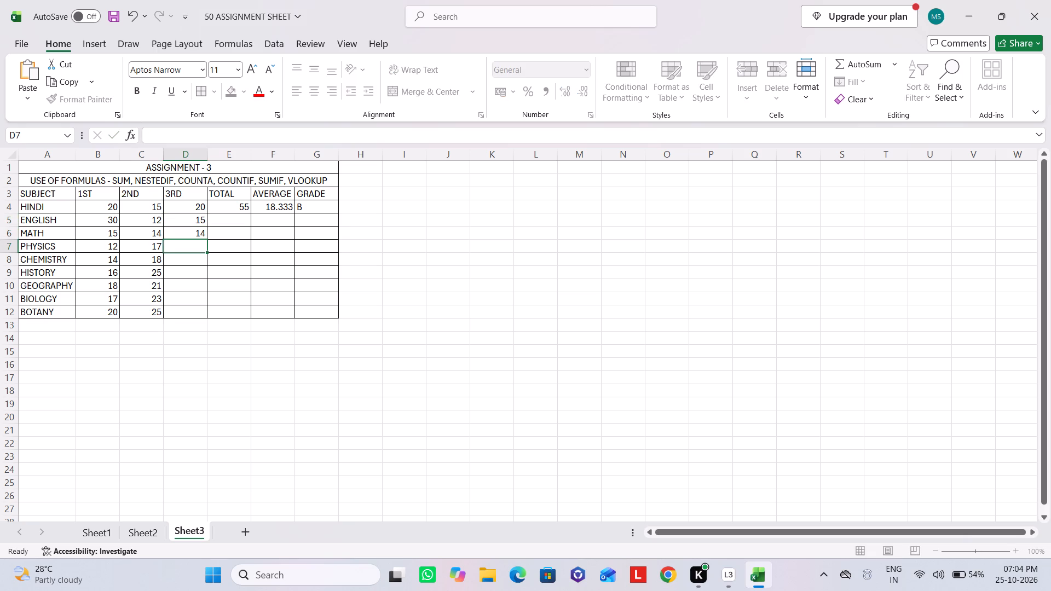
text(17)
key(Down)
text(18)
key(Down)
text(20)
key(Down)
text(22)
key(Down)
text(13)
key(Down)
text(25)
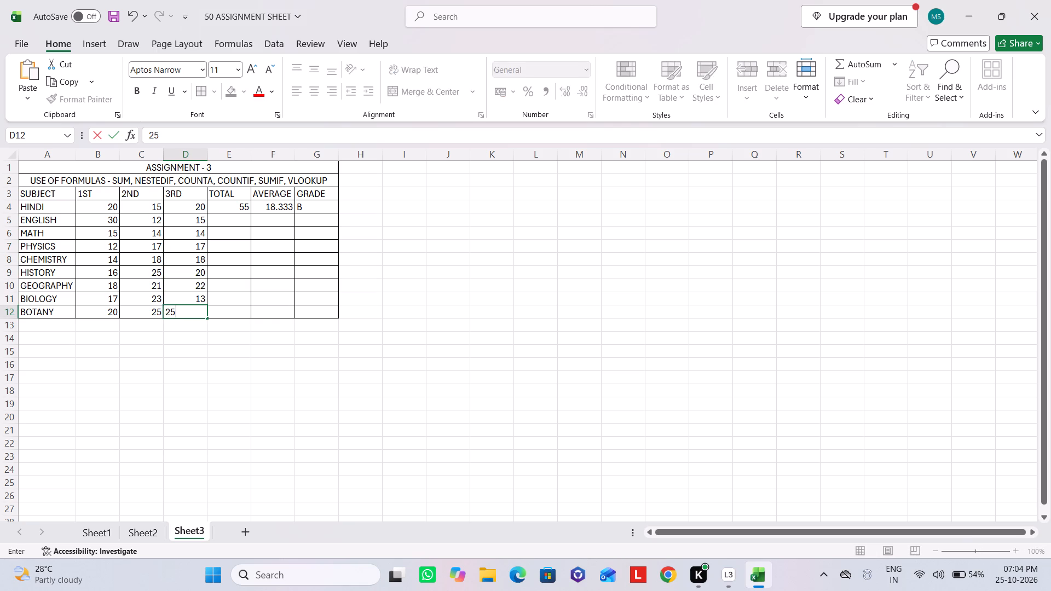
Fill the merged ASSIGNMENT - 3 title cell in row 1 with gray.
click(101, 173)
click(248, 90)
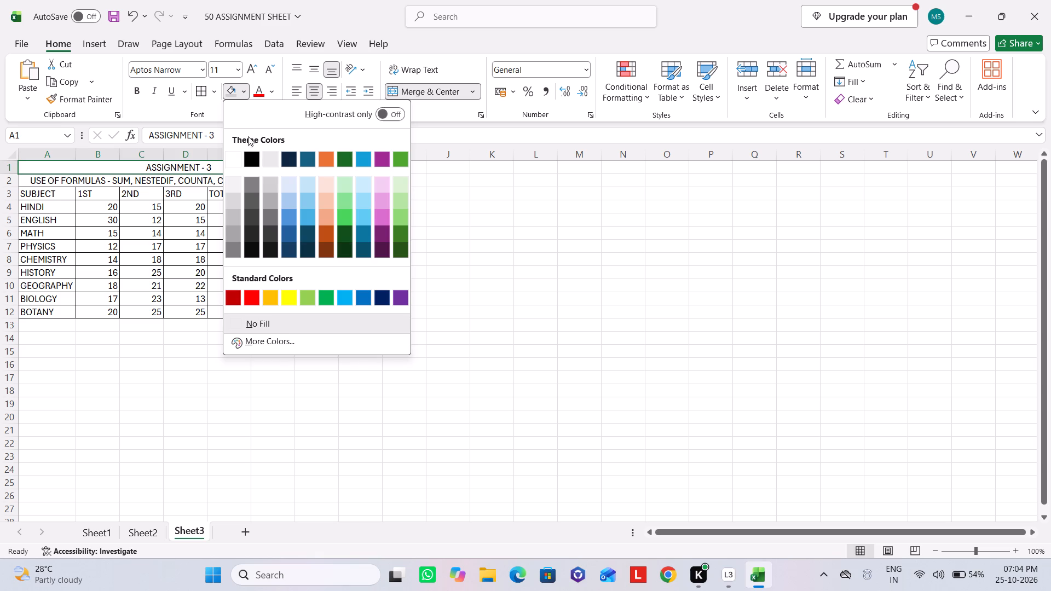
click(272, 200)
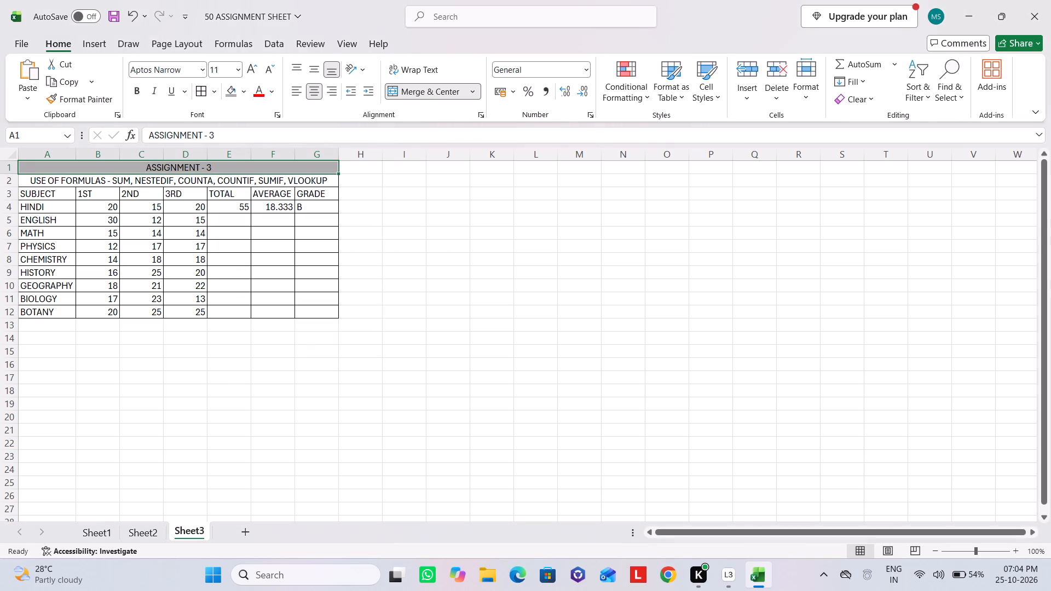
Fill the merged subtitle cell in row 2 with light blue.
click(210, 183)
click(246, 93)
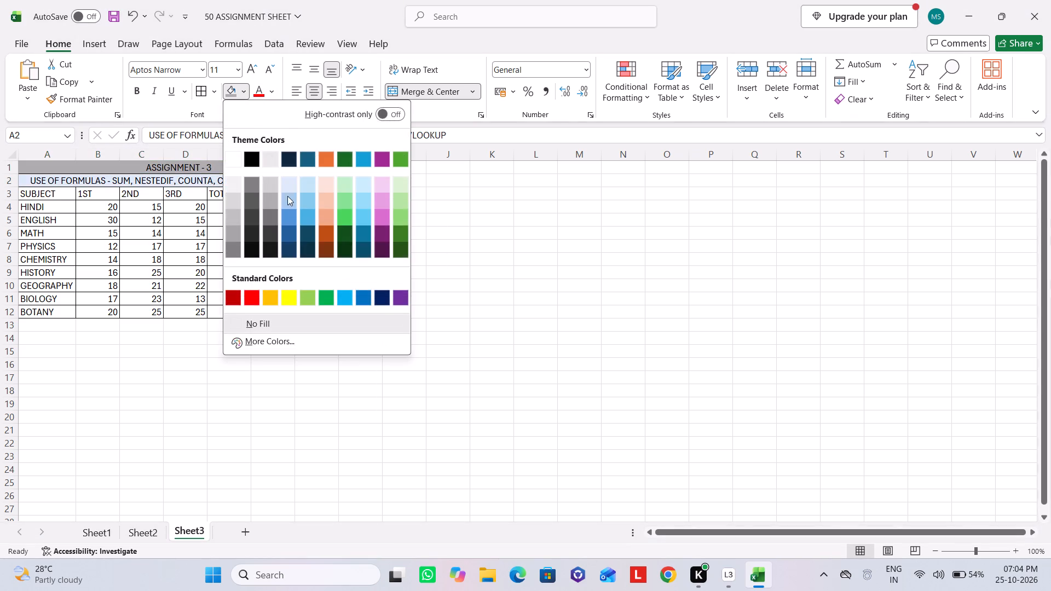
click(287, 201)
Fill the header row A3:G3 with the standard light green color.
drag(38, 193, 312, 199)
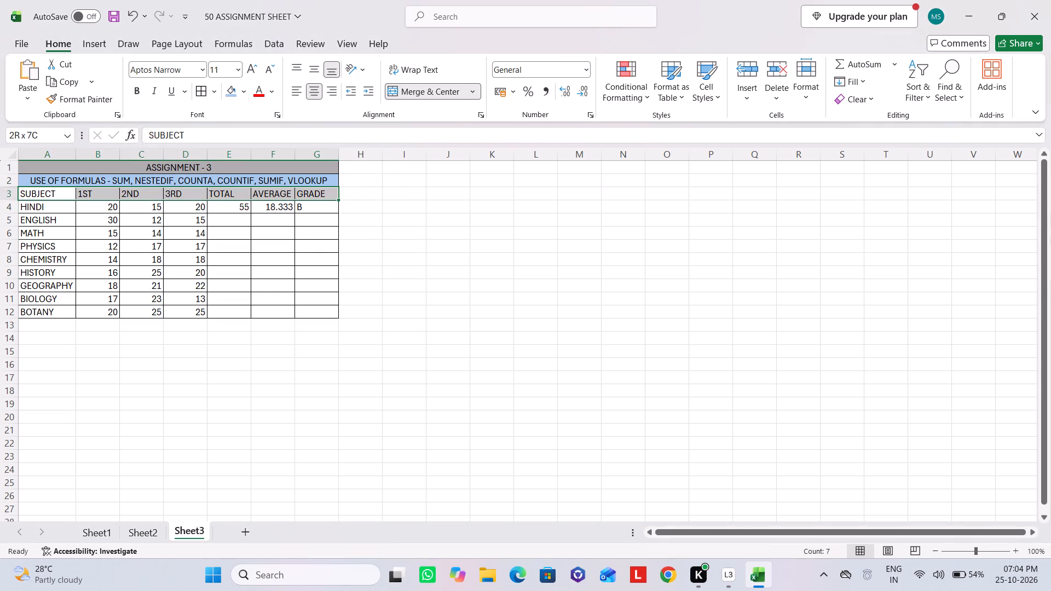
drag(312, 199, 325, 198)
click(245, 95)
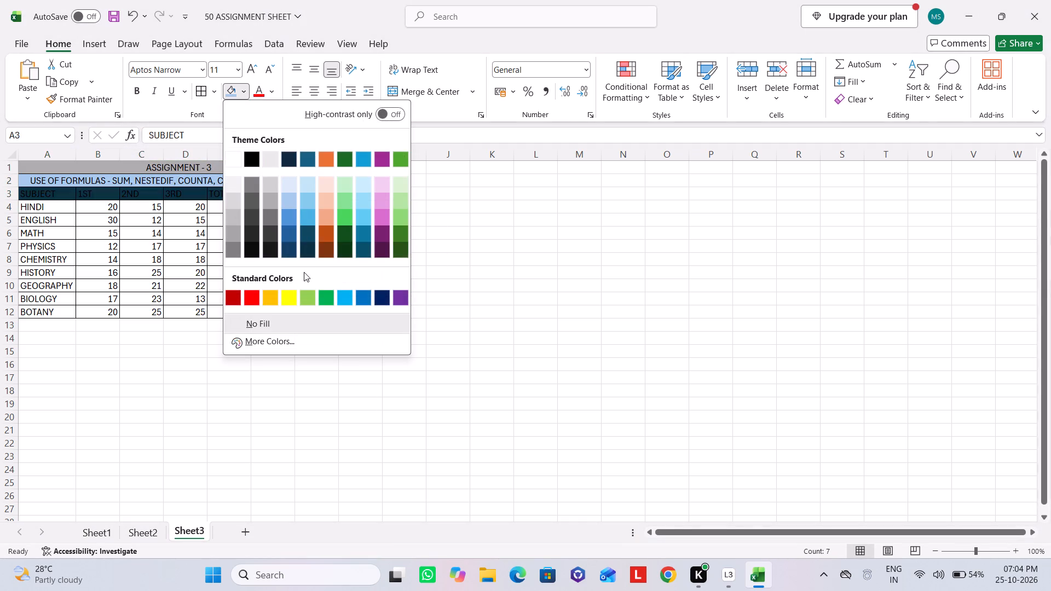
click(305, 300)
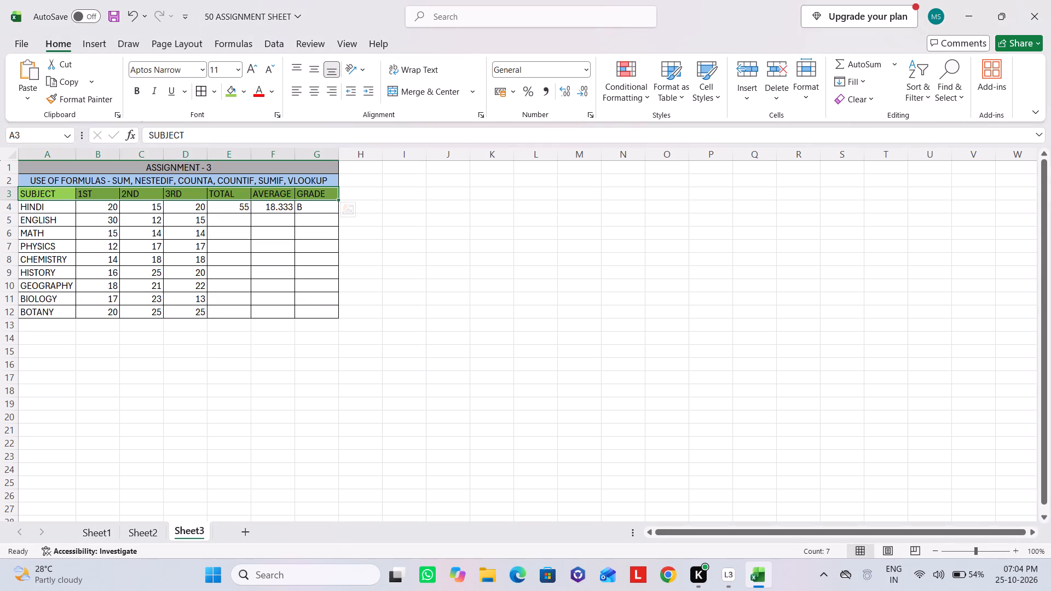
Change the fill of the merged ASSIGNMENT - 1 title cell on Sheet1 to the standard orange.
click(130, 376)
click(147, 541)
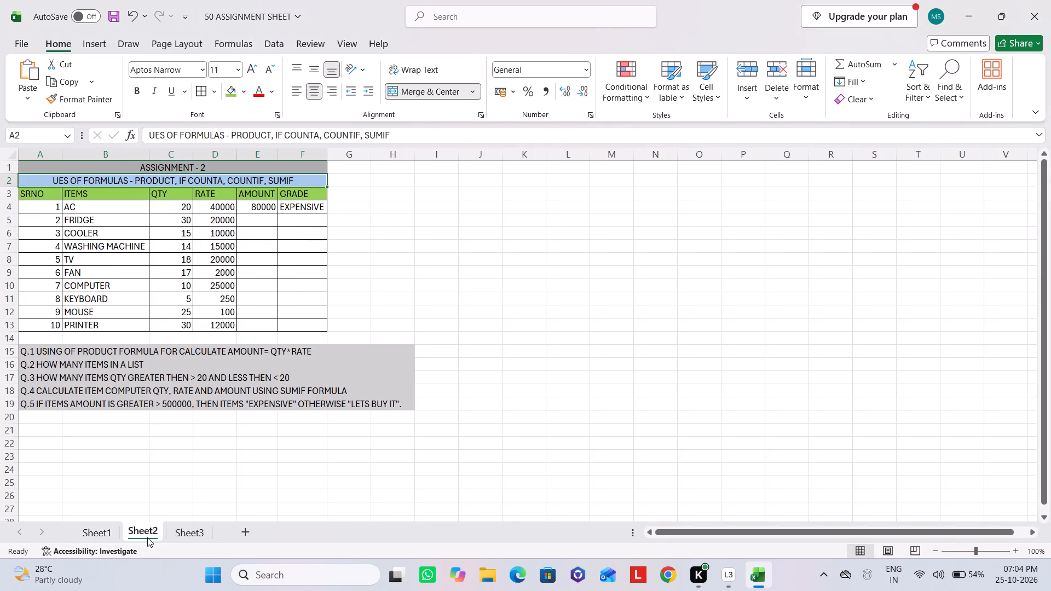
click(181, 535)
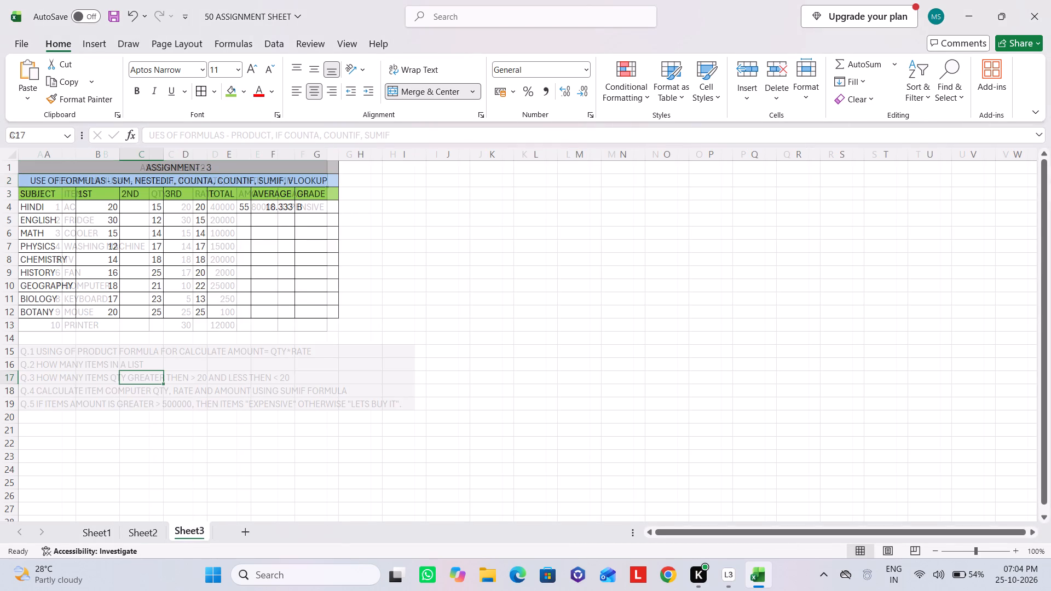
click(90, 532)
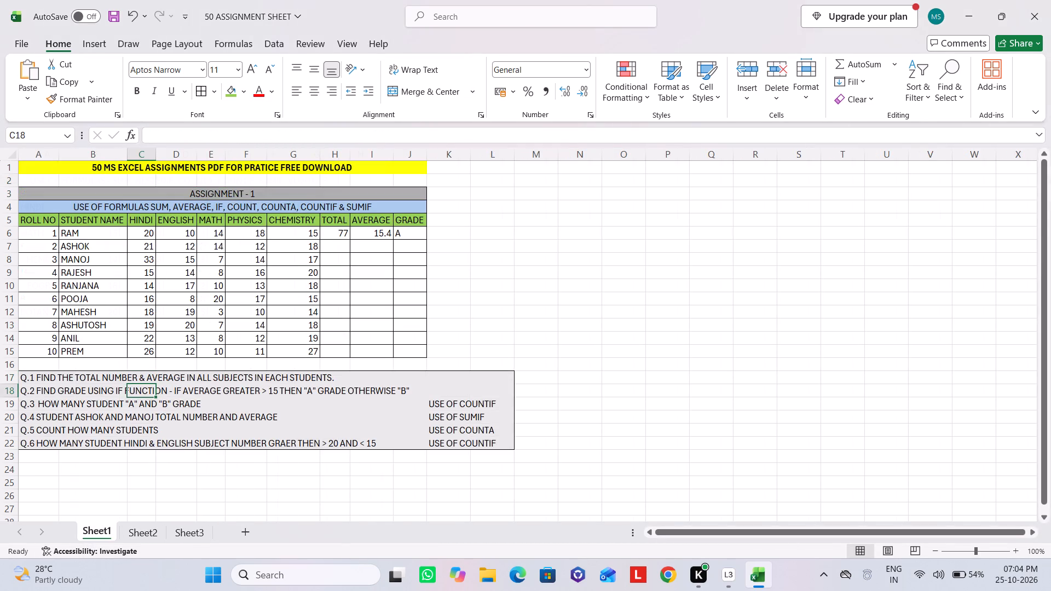
click(163, 192)
click(242, 90)
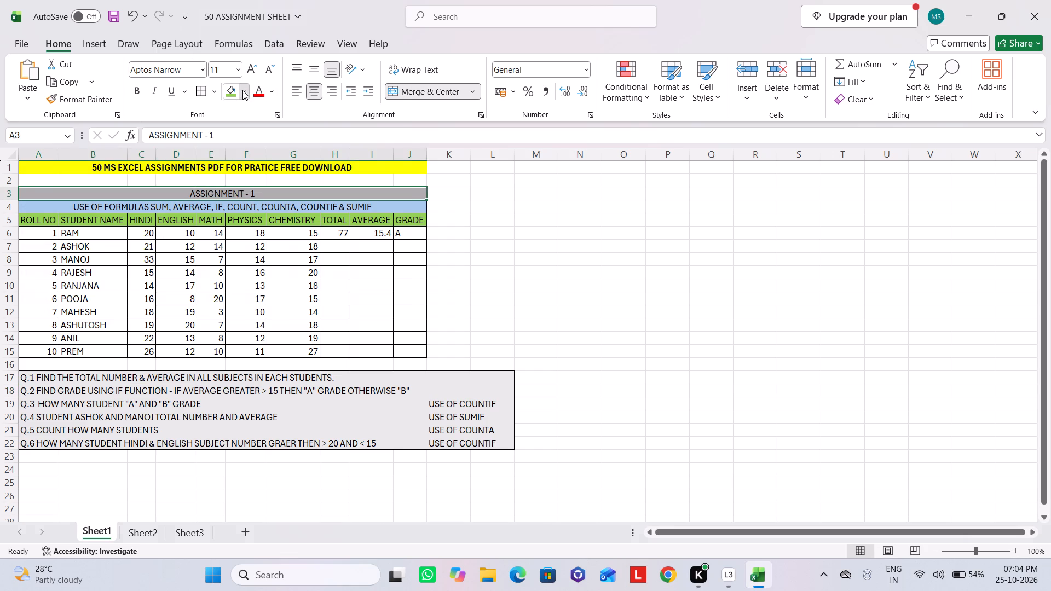
click(272, 293)
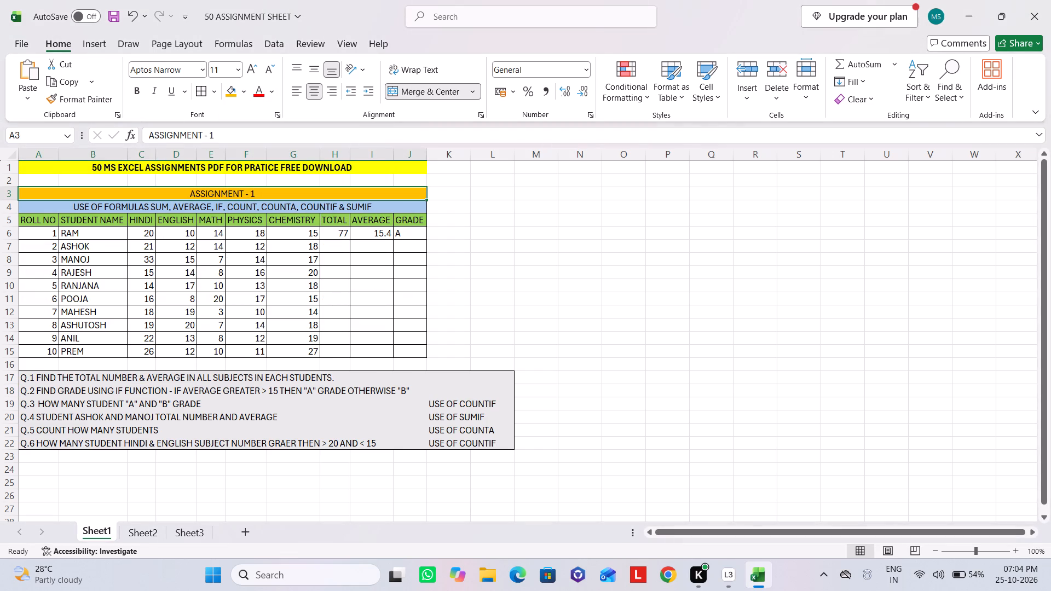
Apply the same orange fill to the ASSIGNMENT - 2 title on Sheet2 and the ASSIGNMENT - 3 title on Sheet3.
click(138, 539)
click(223, 170)
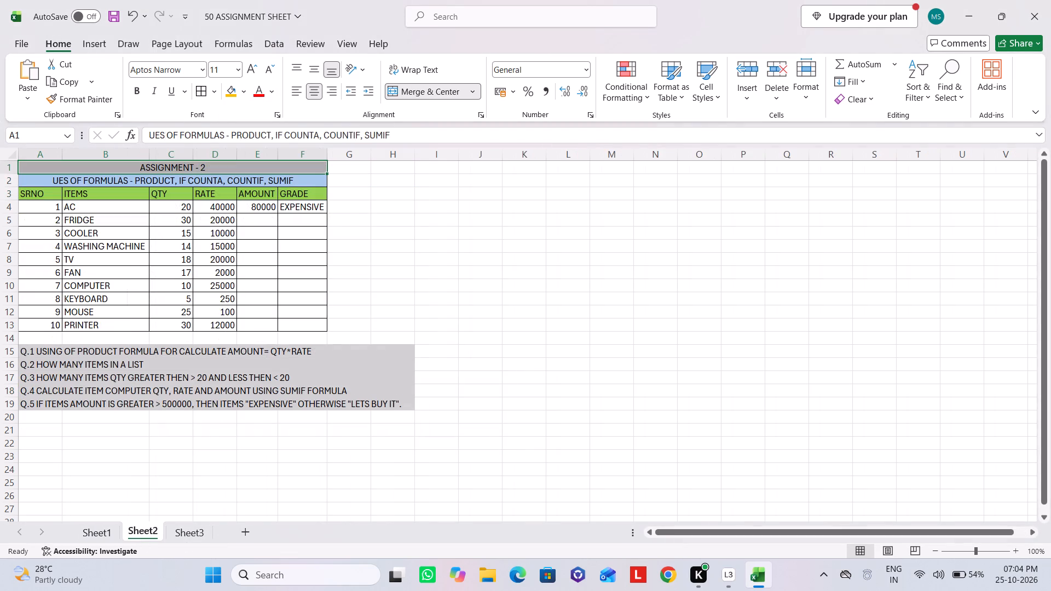
click(231, 91)
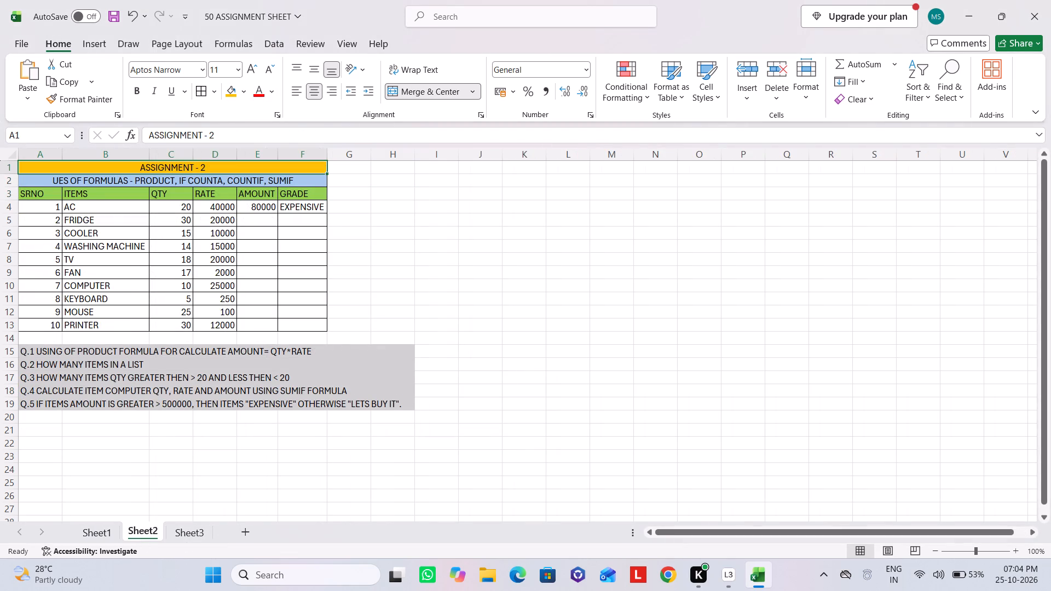
click(188, 535)
click(209, 163)
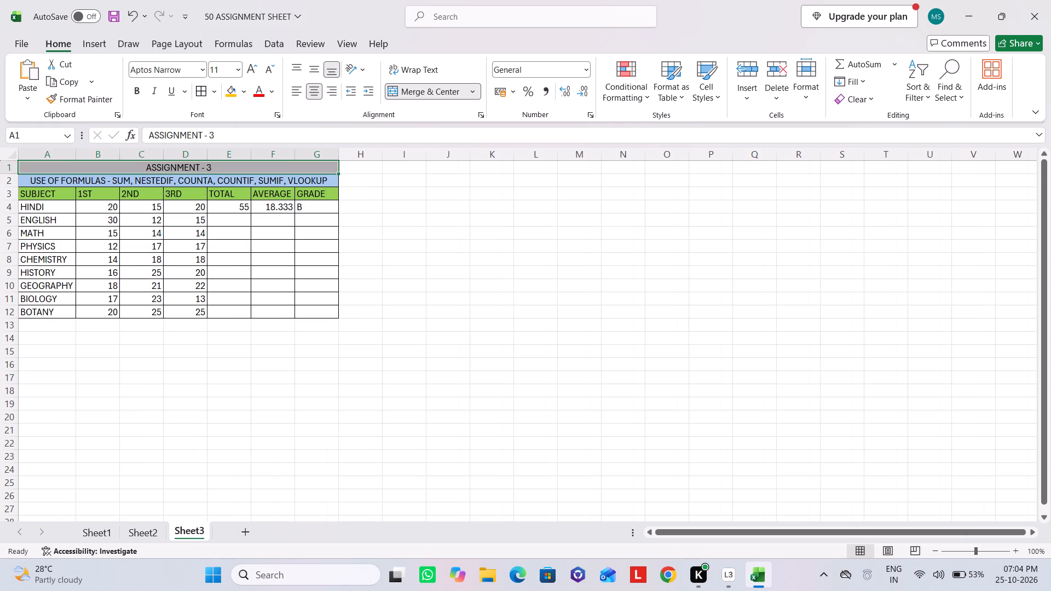
click(232, 91)
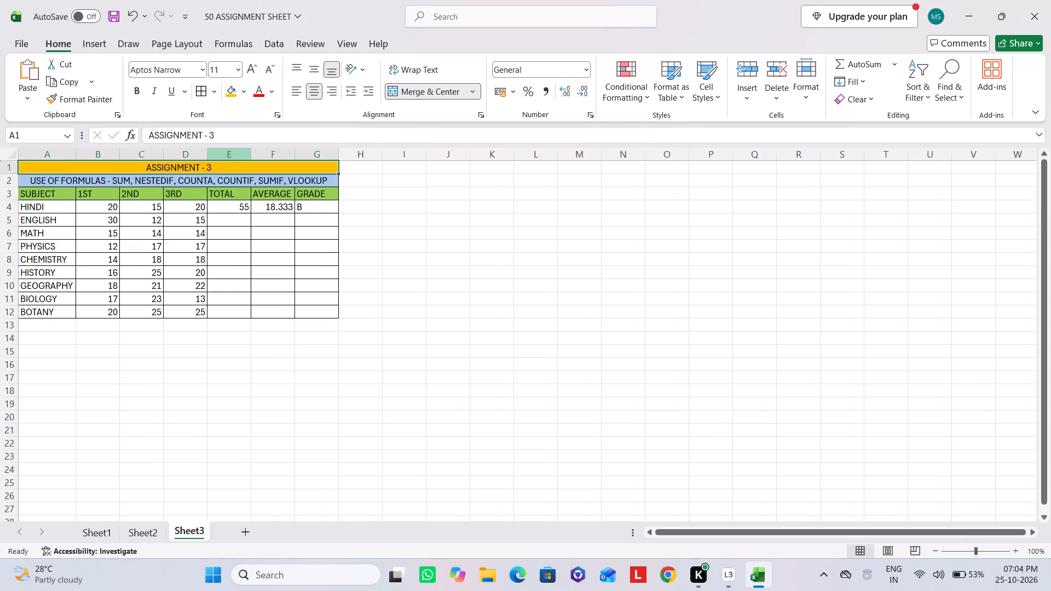
Enter the first question below the marks table in A14: "Q.1 HOW MANY SUBJECTS?".
click(35, 340)
text(Q.1)
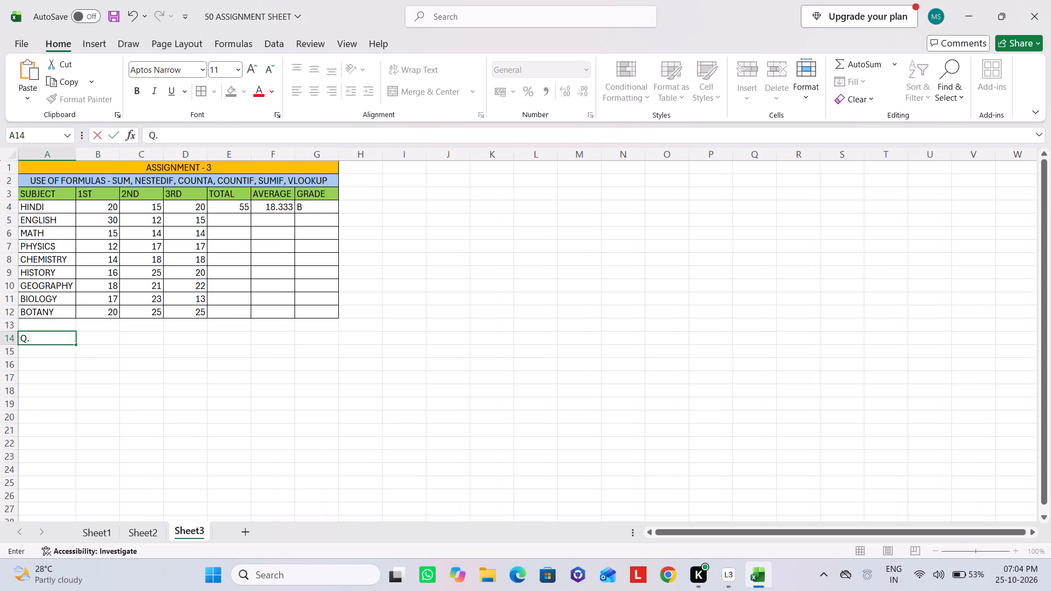
key(space)
text(HOW MANY SUBJECTS?)
key(Return)
Enter the second question in A15: "Q.2 HOW MANY SUBJECT 1 PAPER GREATER THAN 20?".
text(Q.2)
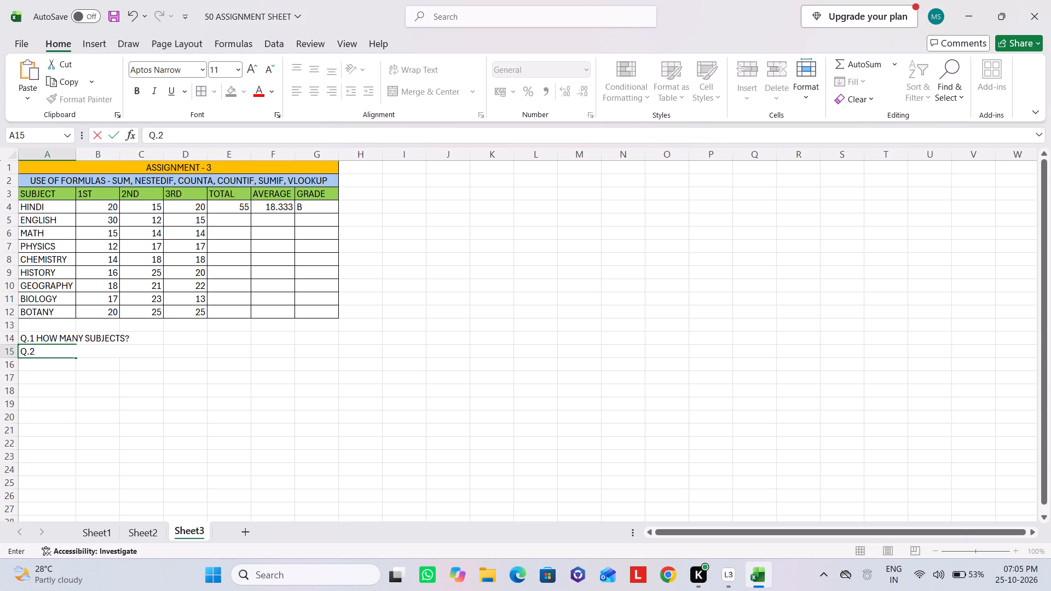
key(space)
text(HOW MAHY7)
key(BackSpace)
key(BackSpace)
key(BackSpace)
text(NY SUBJECT)
key(space)
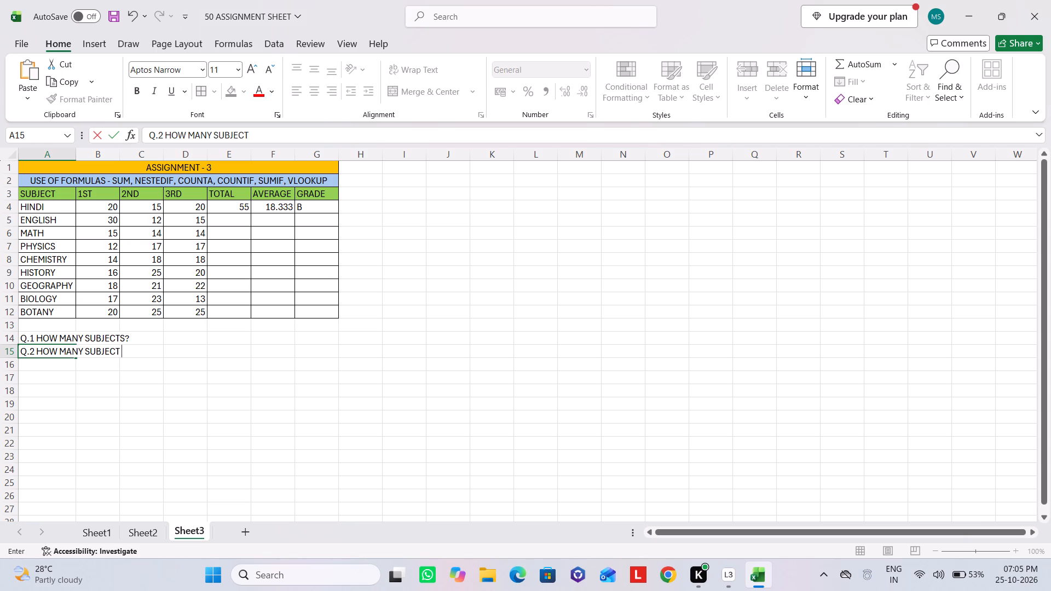
text(1 PAPEWR)
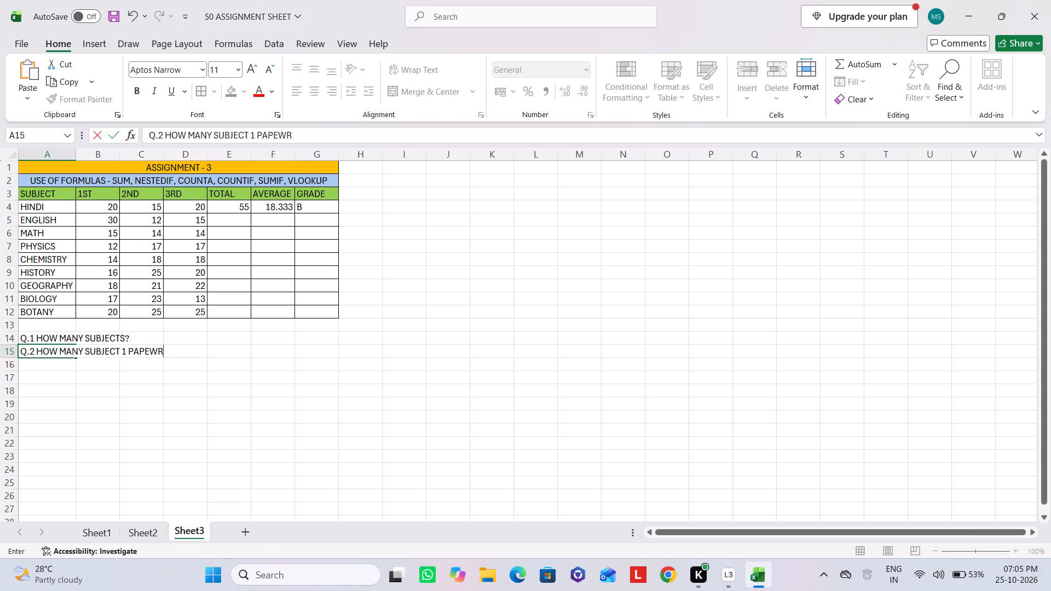
key(BackSpace)
key(BackSpace)
text(R)
key(space)
text(GREATER THAN 20)
key(shift+question)
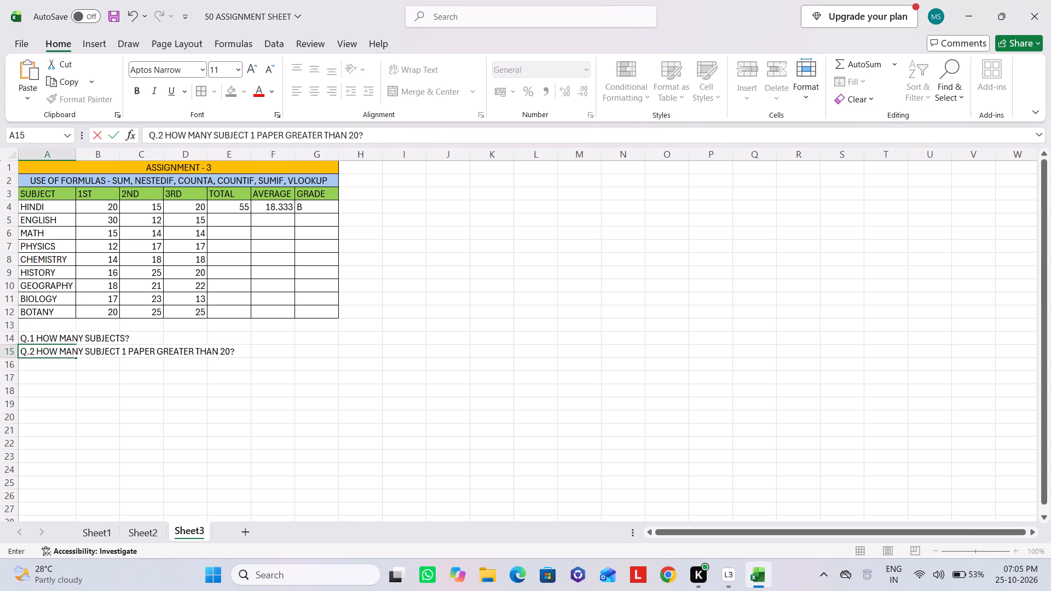
key(Return)
Enter the third question in A16: "Q.3 SUBJECT HINDI, MATH & ENGLISH TOTAL NO. & GRADE?".
text(Q.3)
key(space)
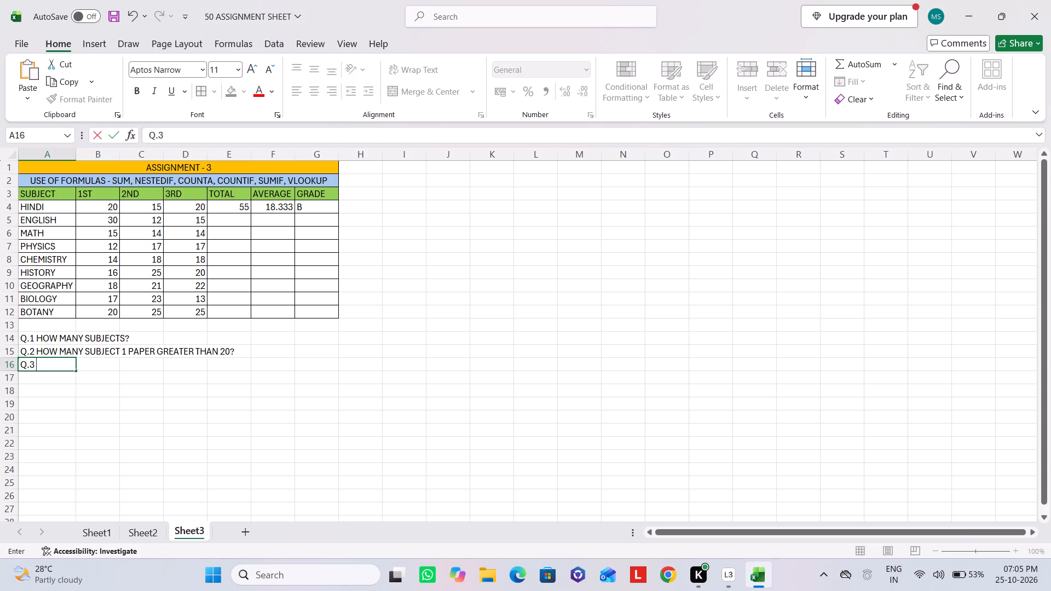
key(space)
key(BackSpace)
key(BackSpace)
key(space)
text(SUBJECT HINDI,)
key(space)
text(MATH)
key(space)
text(& ENGLISH TOTAL)
key(space)
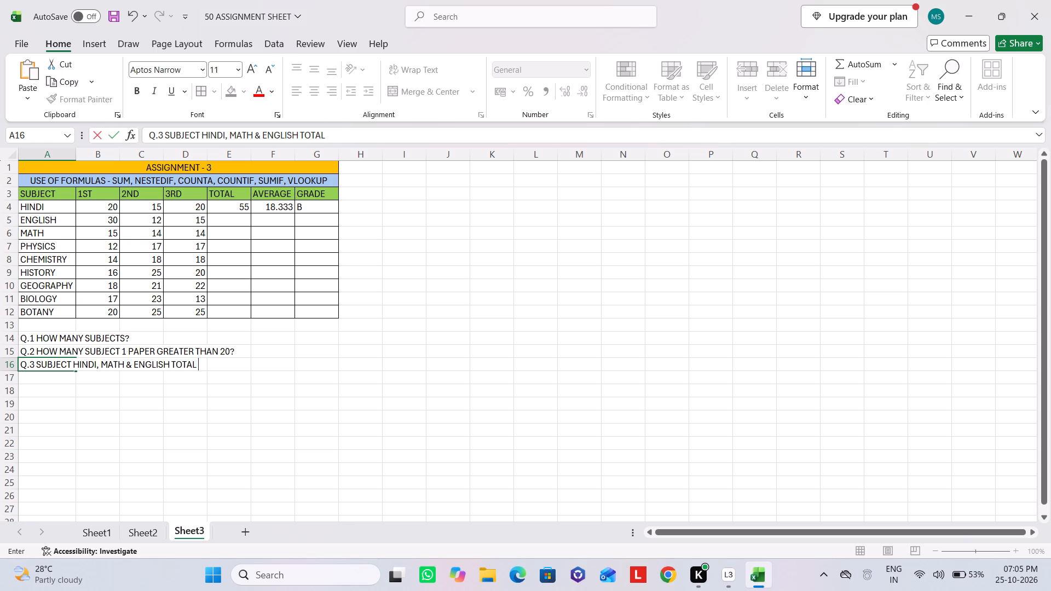
text(NO.)
key(space)
text(& GREA)
key(BackSpace)
key(BackSpace)
text(ADE)
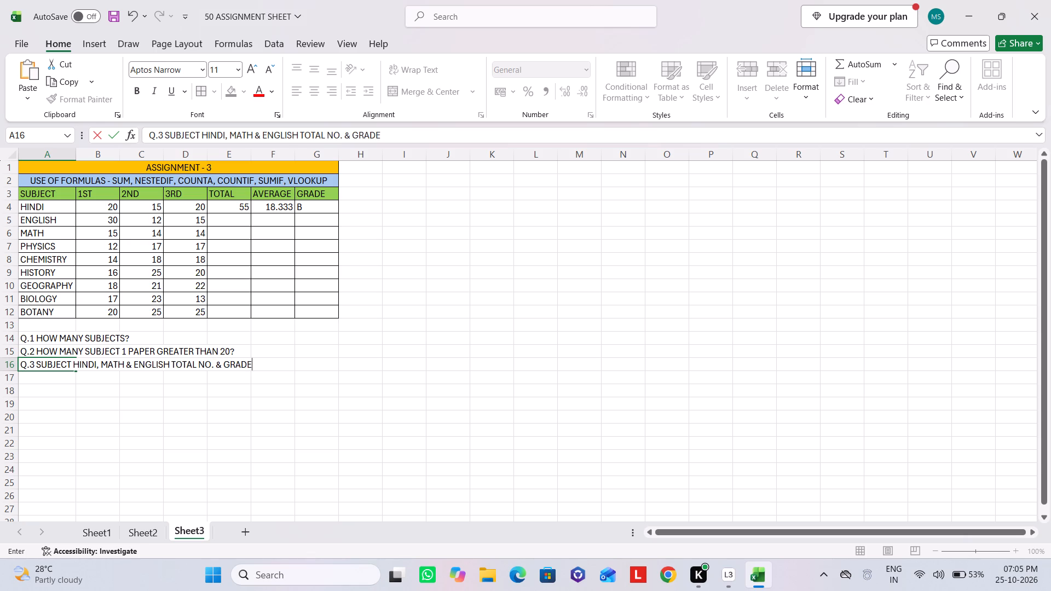
key(shift+question)
key(Return)
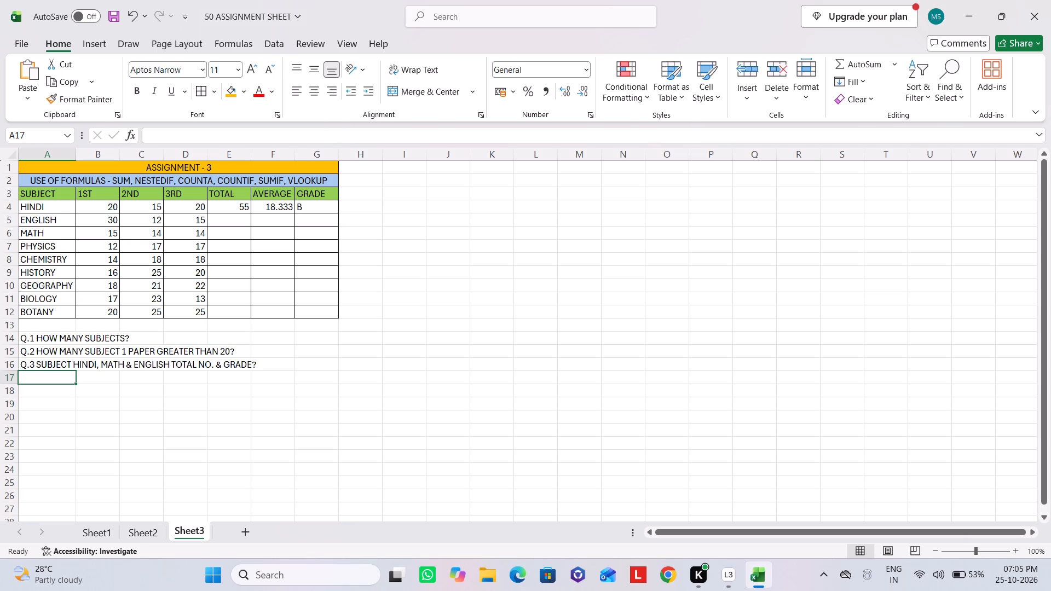
Enter in A17: Q.4 IF AVERAGE GREATER THAN 20 THEN "A", IF AVERAGE GREATER THEN 15 AVERAGE "B" OTHERWISE "C"?
text(Q.4)
key(space)
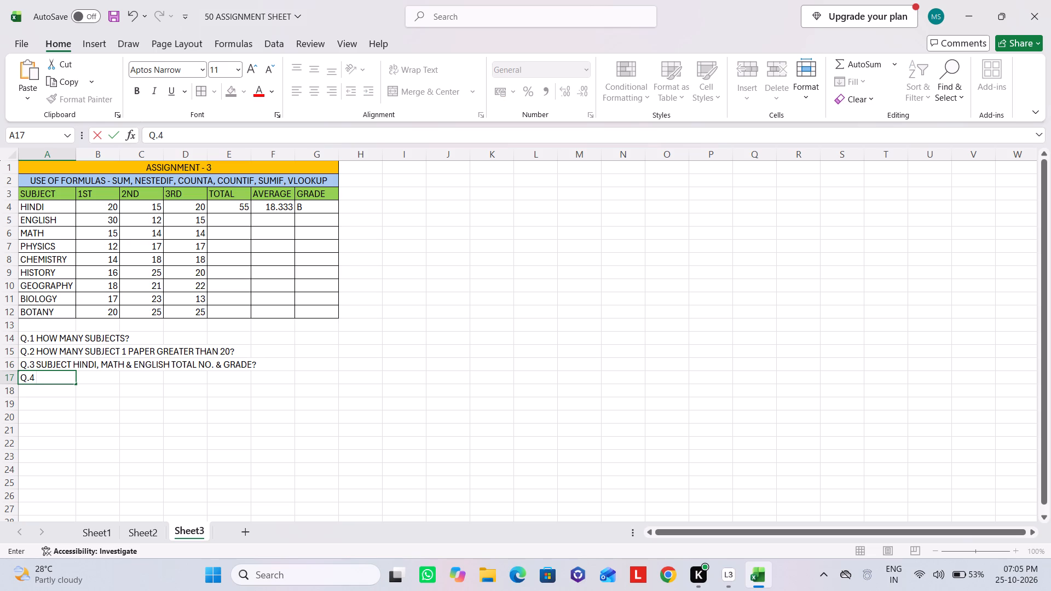
text(IF AVERAE)
key(BackSpace)
text(GE RAG)
key(BackSpace)
key(BackSpace)
key(BackSpace)
text(GREATER)
key(space)
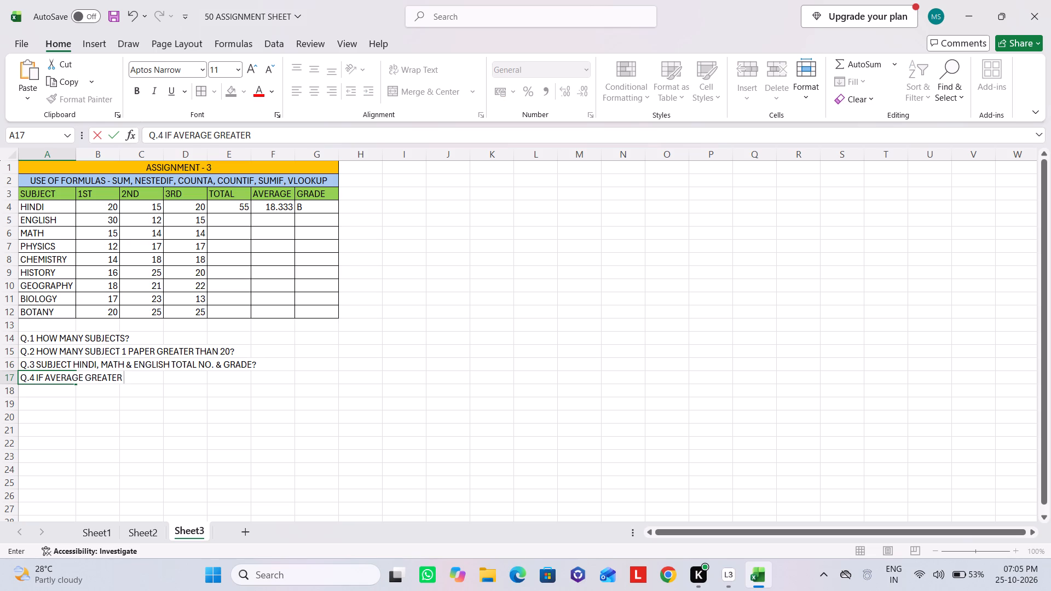
text(THAN 20 THEN)
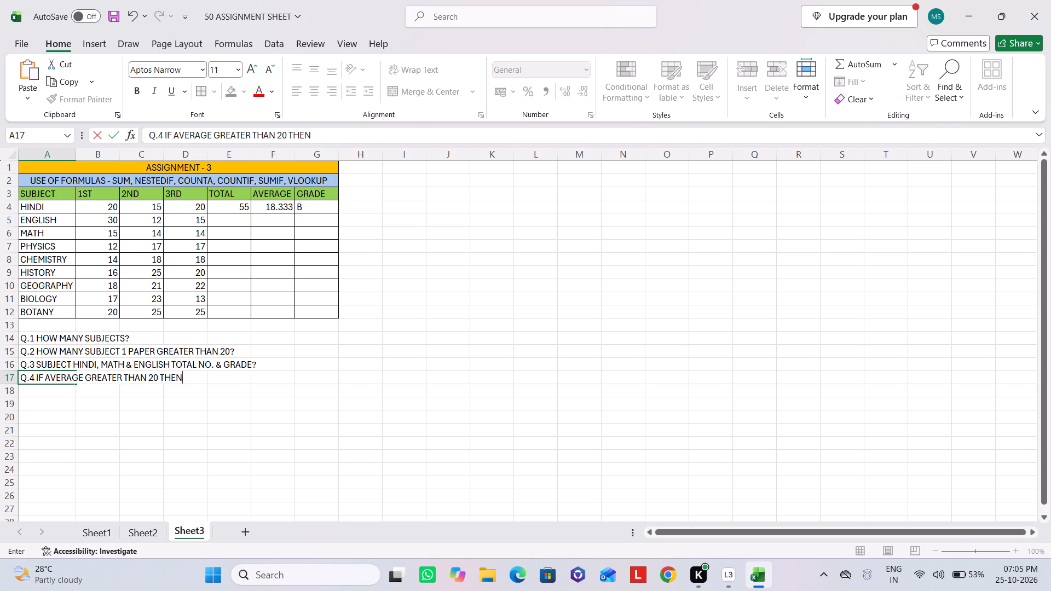
key(space)
text("a)
key(BackSpace)
text(A')
key(BackSpace)
text(")
key(space)
key(BackSpace)
text(, IUF)
key(space)
key(BackSpace)
key(BackSpace)
key(BackSpace)
text(F)
key(space)
text(AVERAGE GREATER)
key(space)
text(THEN 15 AVERAGE)
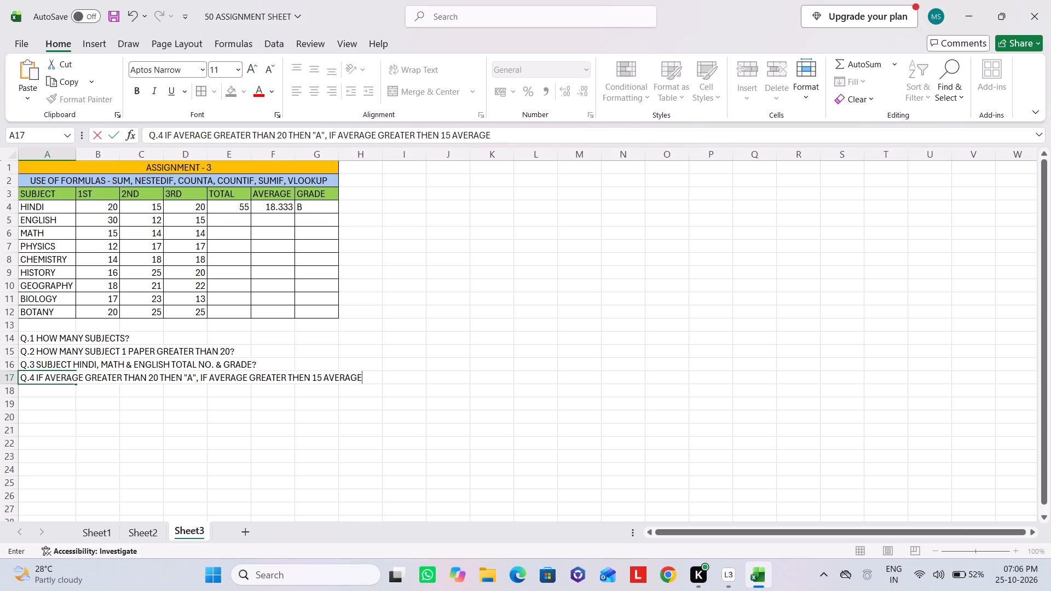
key(shift+quotedbl)
key(BackSpace)
key(space)
text("B")
key(space)
text(OTHERWISE "C")
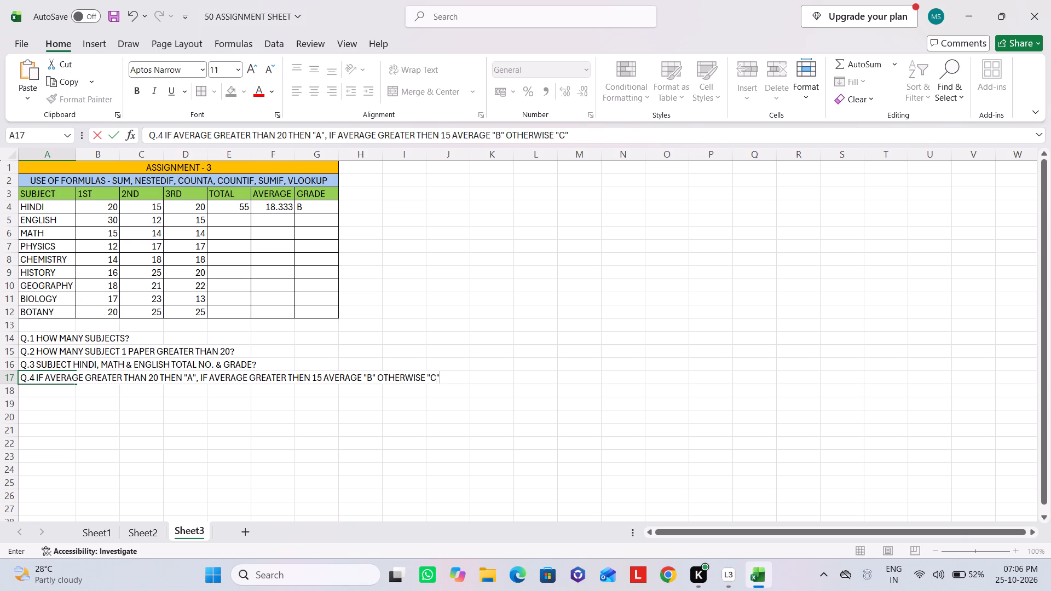
key(period)
key(BackSpace)
key(shift+question)
key(Return)
Enter the fifth question in A18: "Q.5 SUBJECT PHYSICS, MATHS & ENGLISH TOTAL/AVERAGE".
text(Q.5)
key(space)
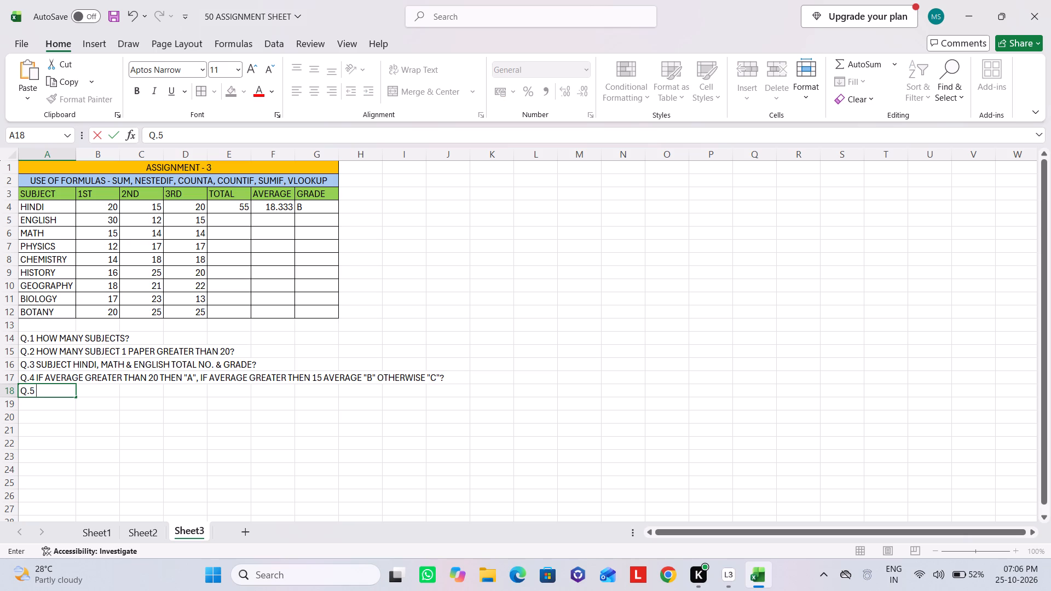
text(SUBJECT PHYSICS,)
key(space)
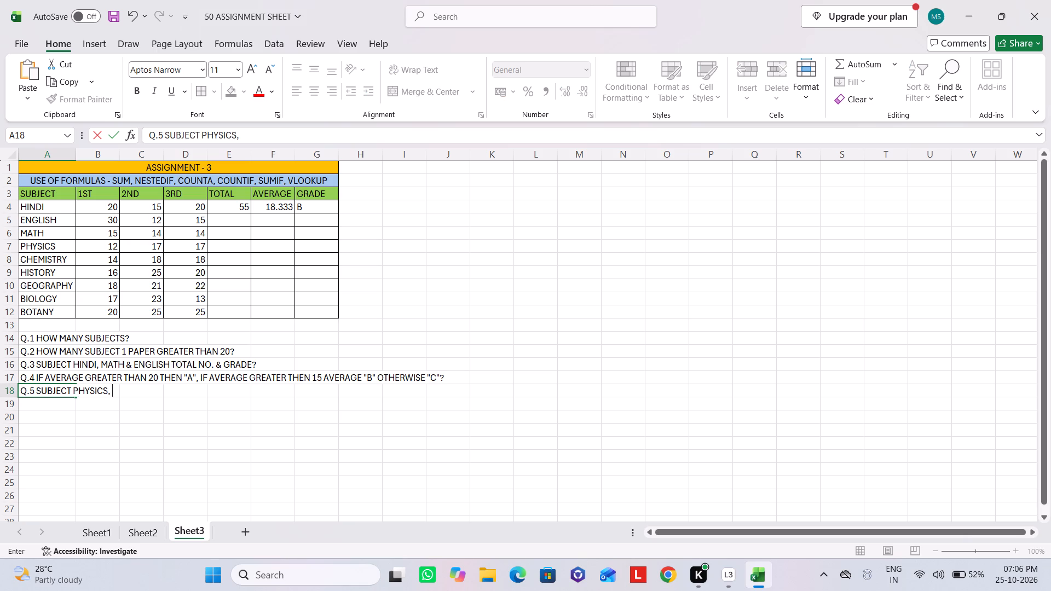
text(MAT)
text(HS &)
key(space)
text(ENGLISH)
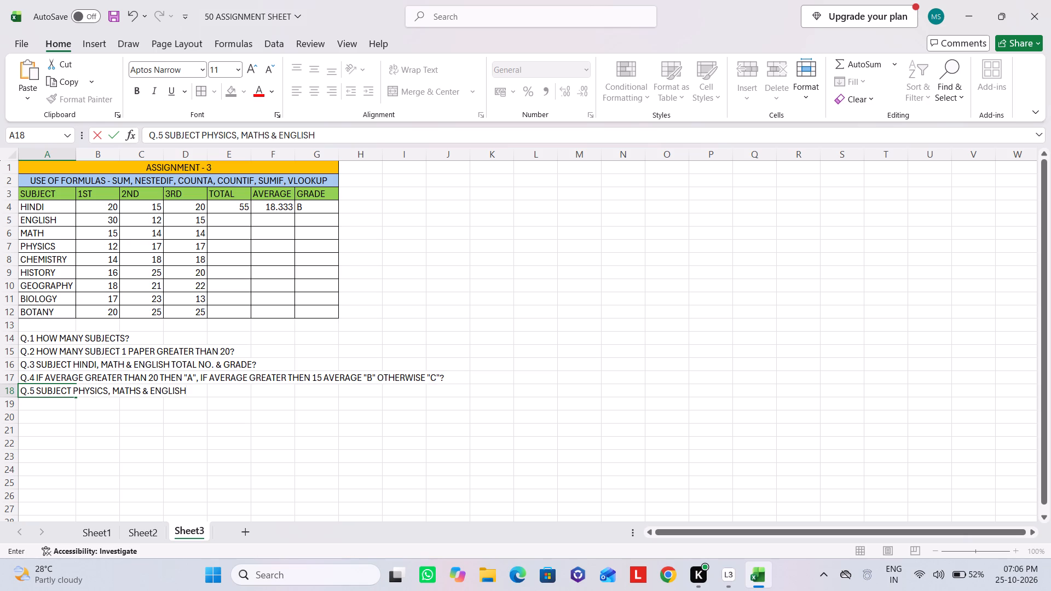
key(space)
text(OT)
key(BackSpace)
key(BackSpace)
text(TOTAL)
key(slash)
text(AVRA)
key(BackSpace)
key(BackSpace)
text(ERG)
key(BackSpace)
text(AGE)
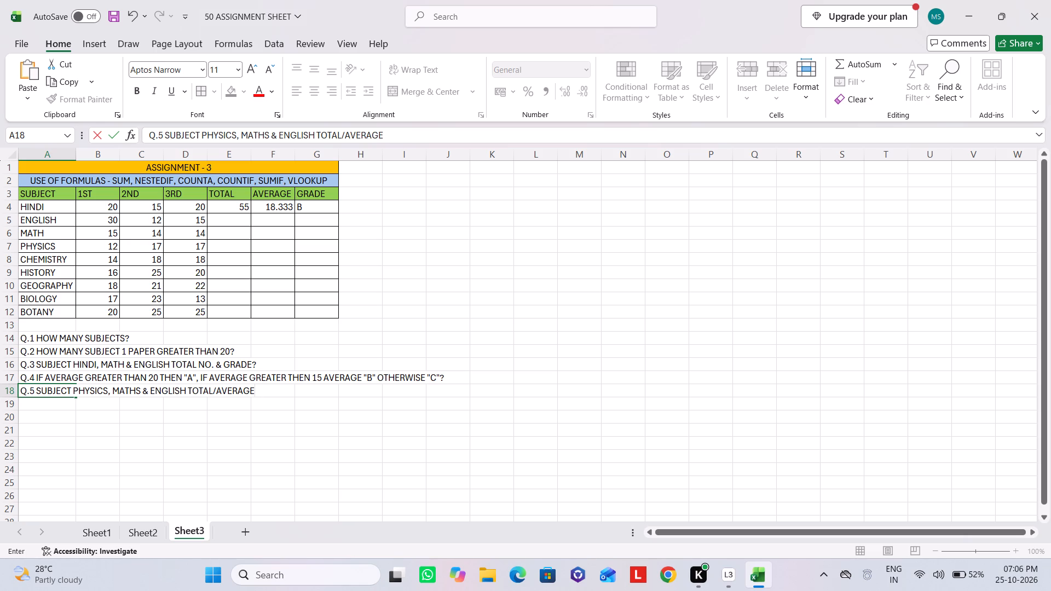
Enter formula hints beside the first two Assignment 3 questions: "USE OF COUNTA" in K14 and "USE OF COUNTIF" in K15.
click(134, 526)
click(100, 536)
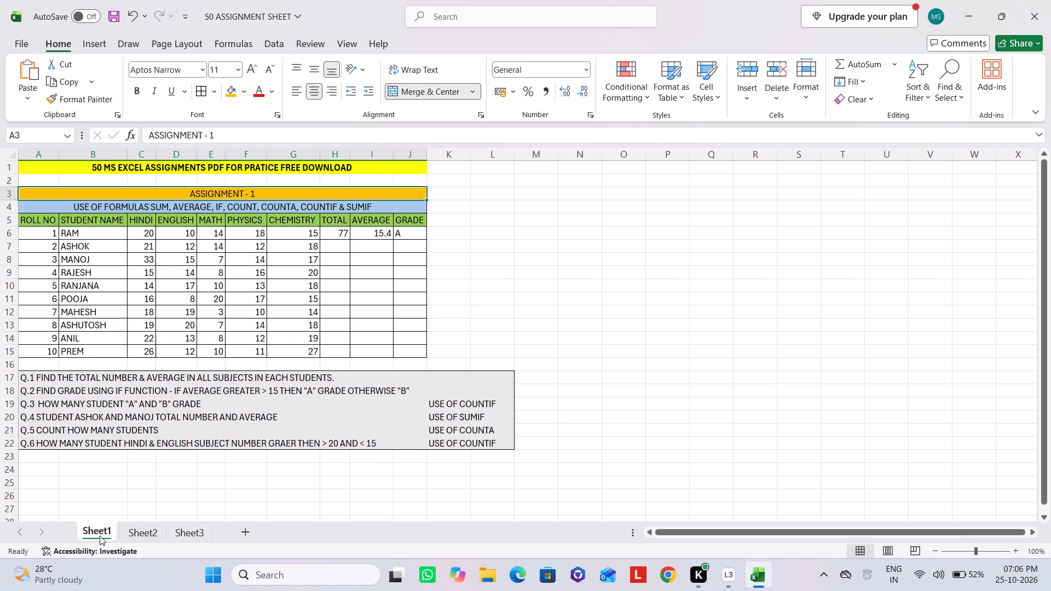
click(202, 529)
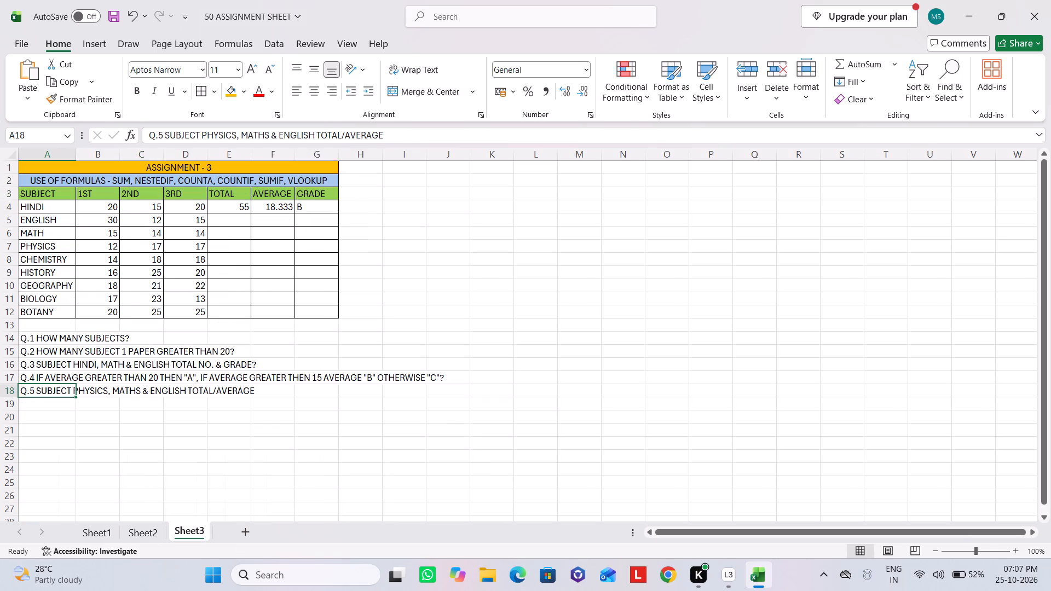
click(484, 362)
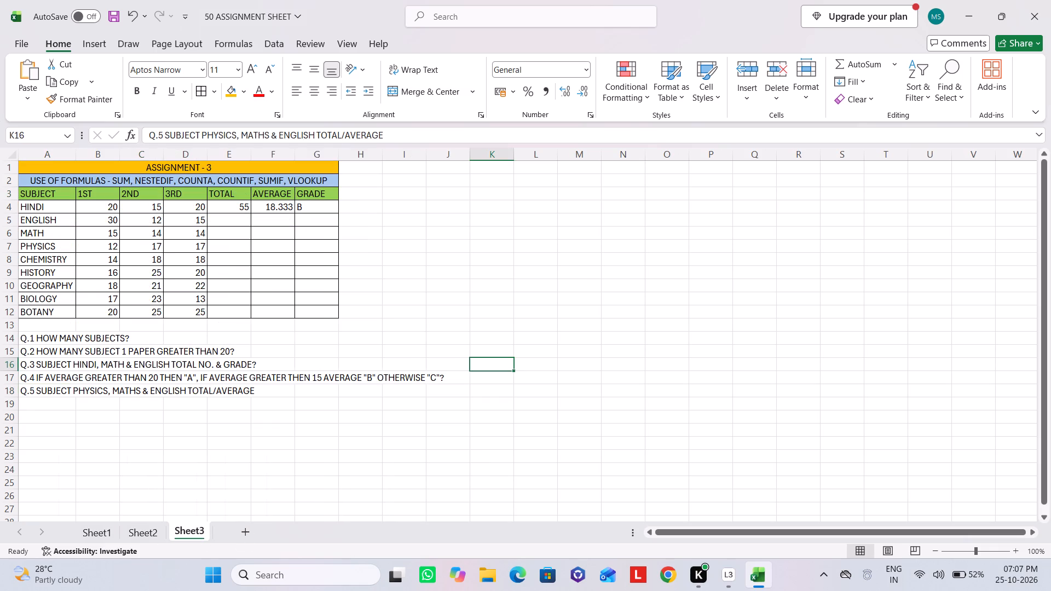
key(Up)
key(Up)
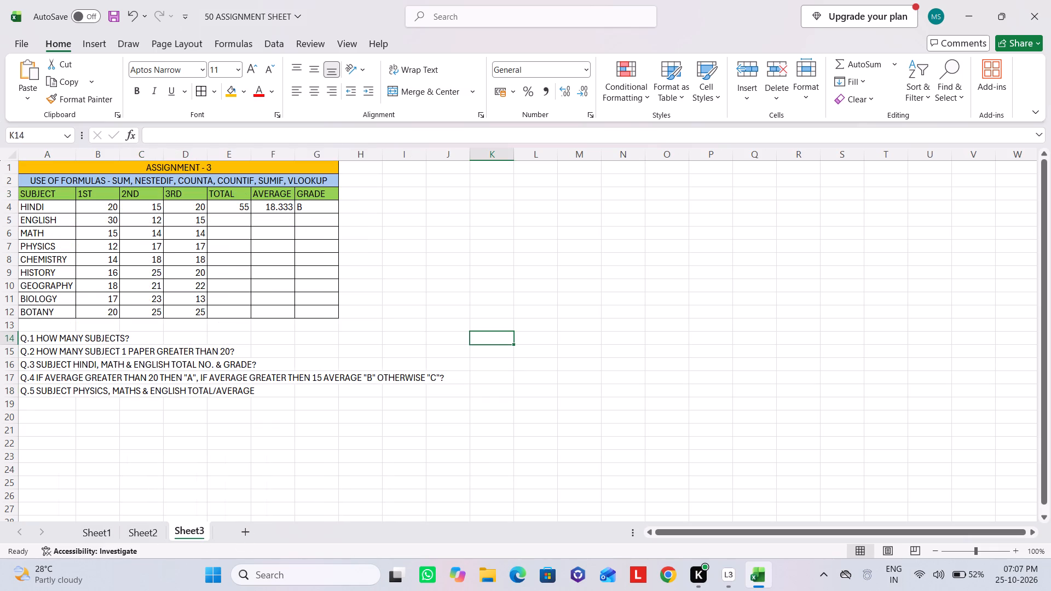
text(USE OF COUNTAA)
key(BackSpace)
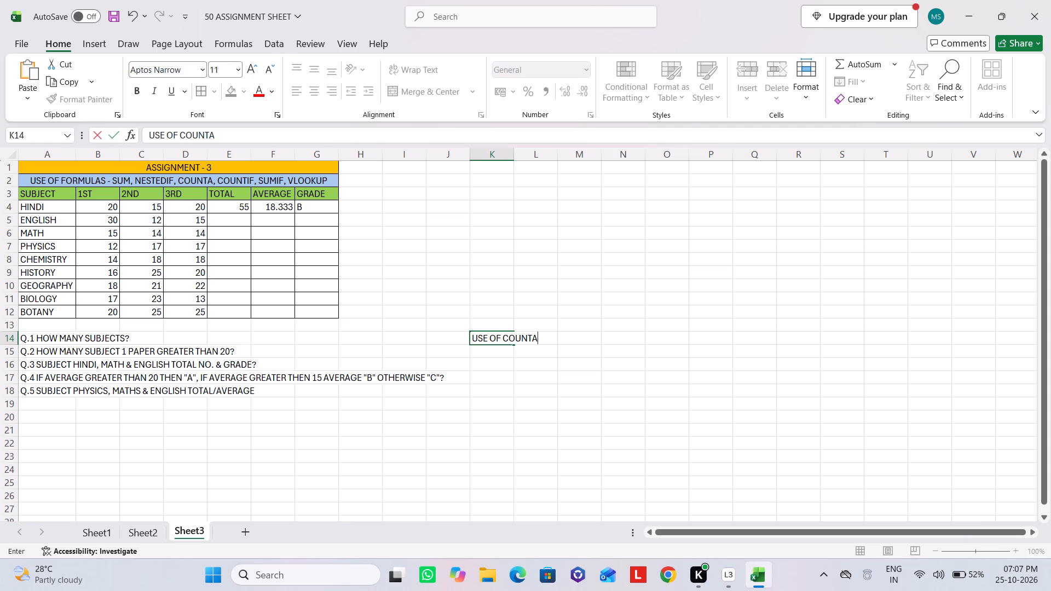
key(Down)
text(USE OF COUNTIF)
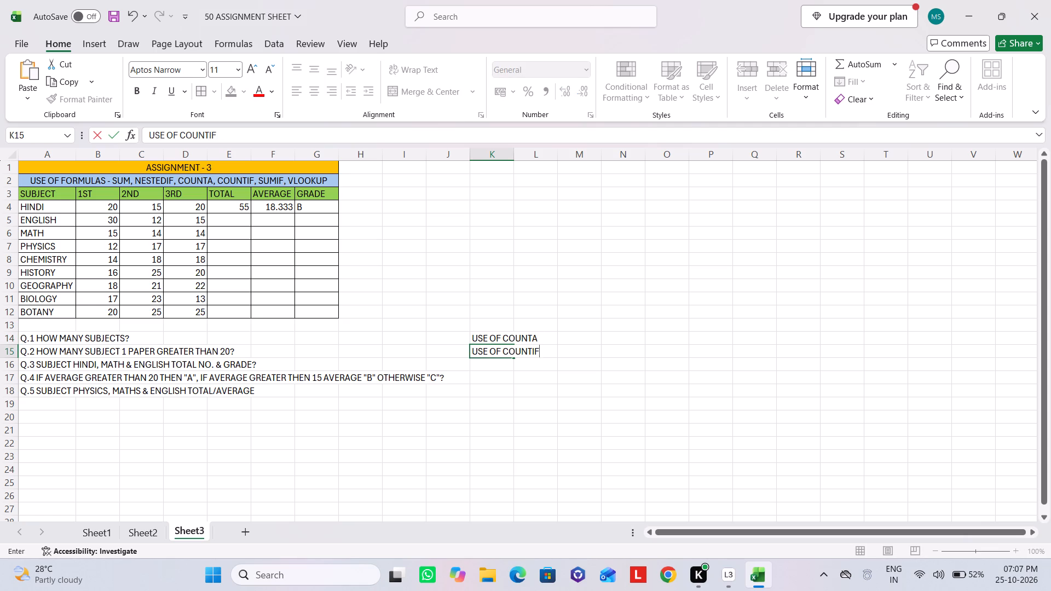
key(Left)
key(Right)
key(Down)
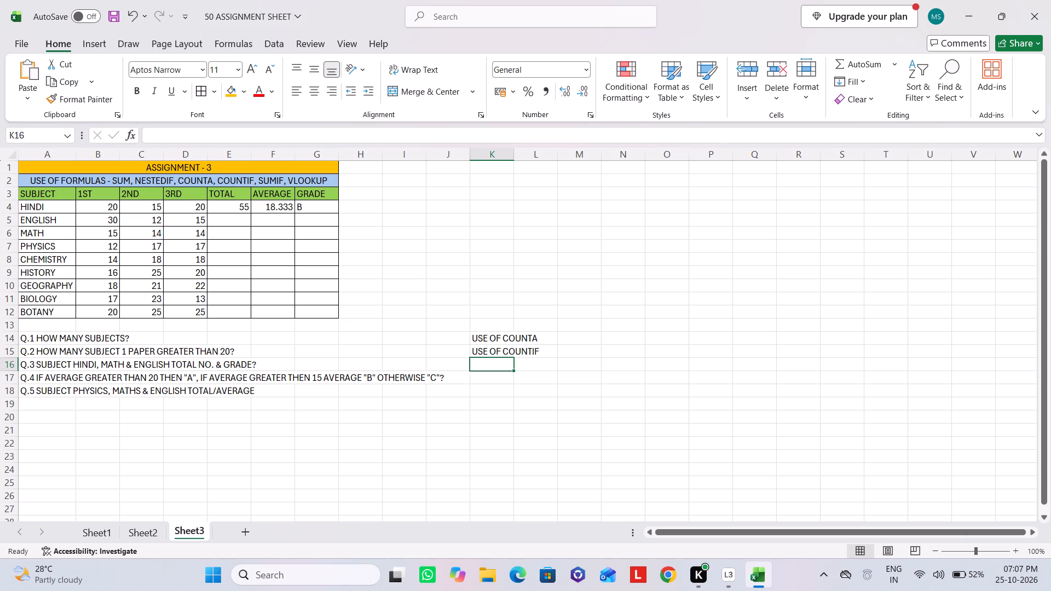
Enter the hint "USE OF VLOOKUP" beside questions 3, 4 and 5, in K16, K17 and K18.
text(USE OF VLOOKUP)
key(Down)
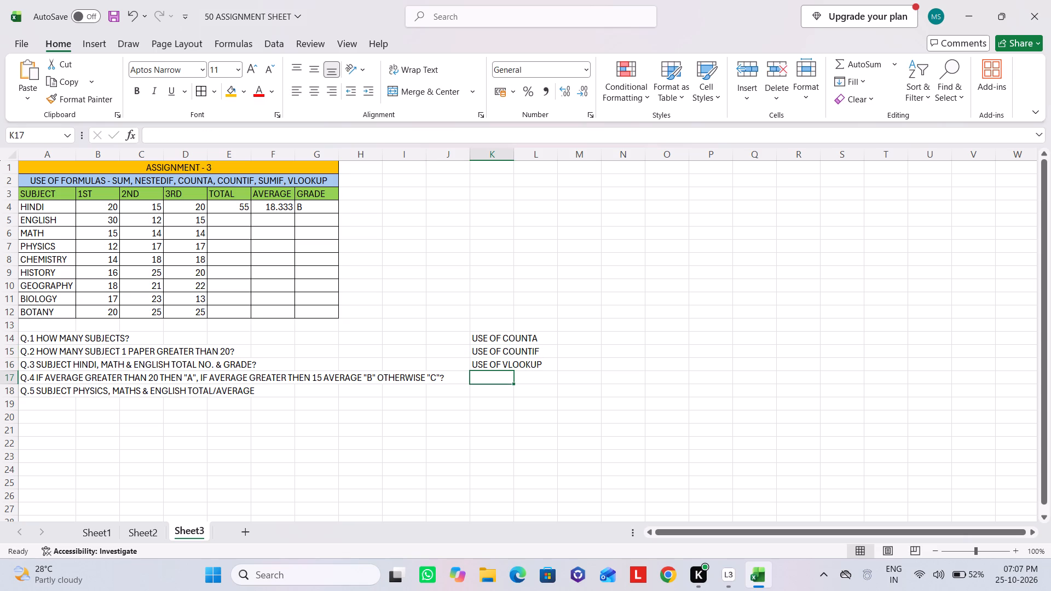
text(USE OF VLO)
key(Down)
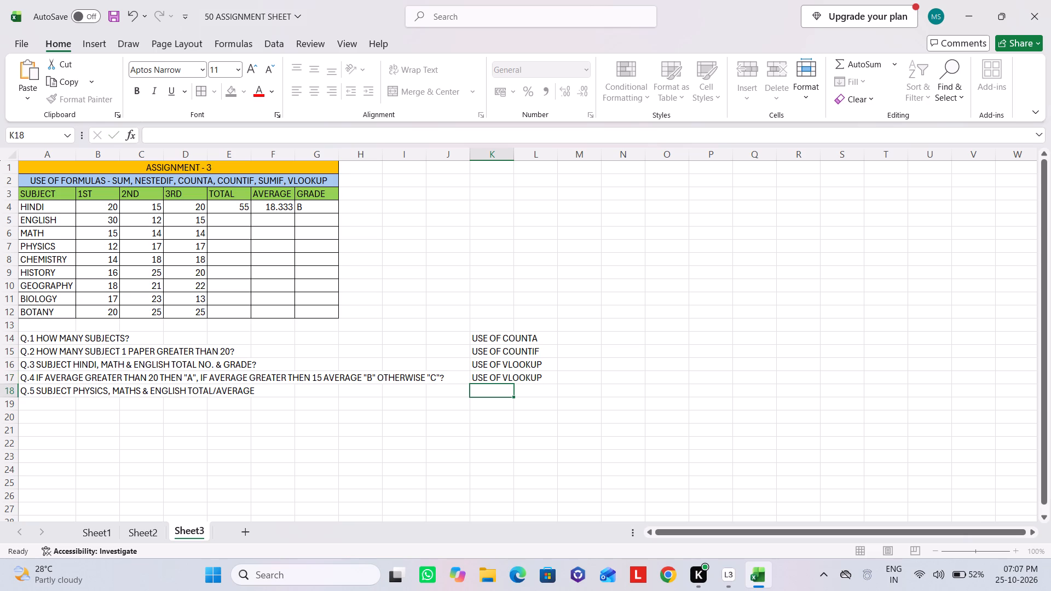
text(USE OF VL)
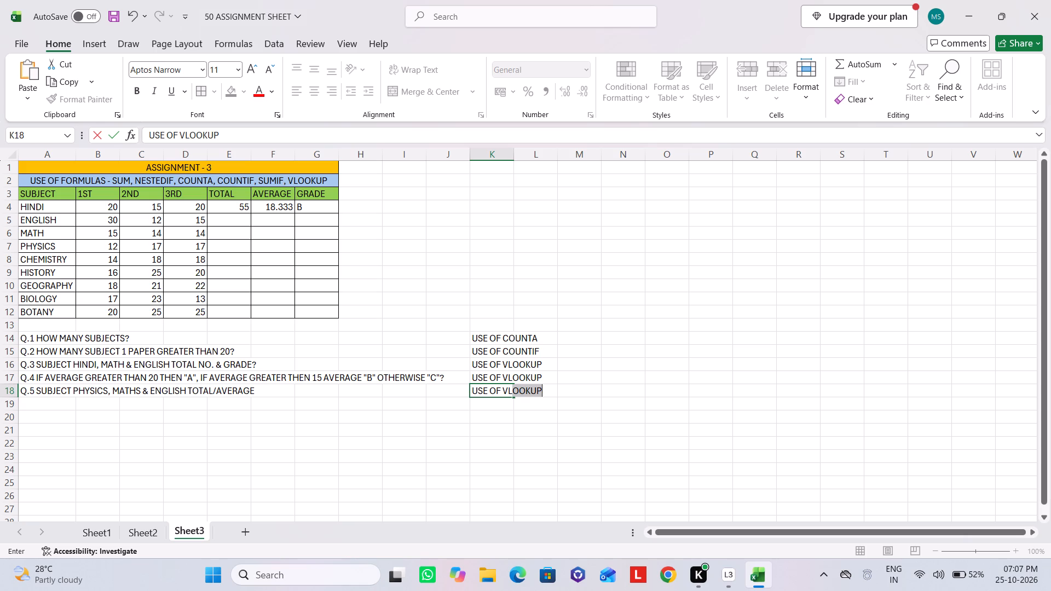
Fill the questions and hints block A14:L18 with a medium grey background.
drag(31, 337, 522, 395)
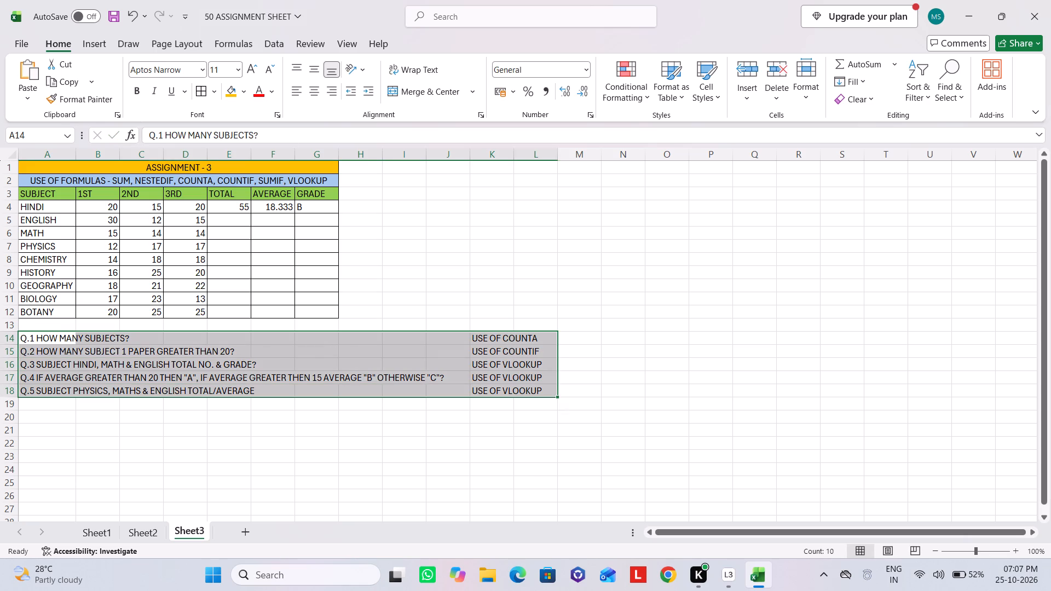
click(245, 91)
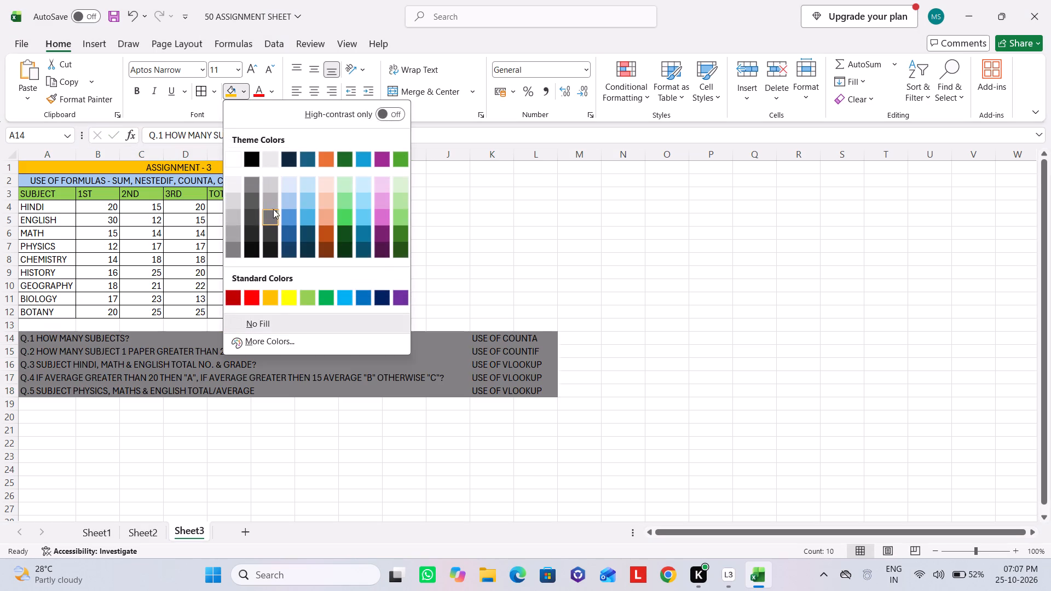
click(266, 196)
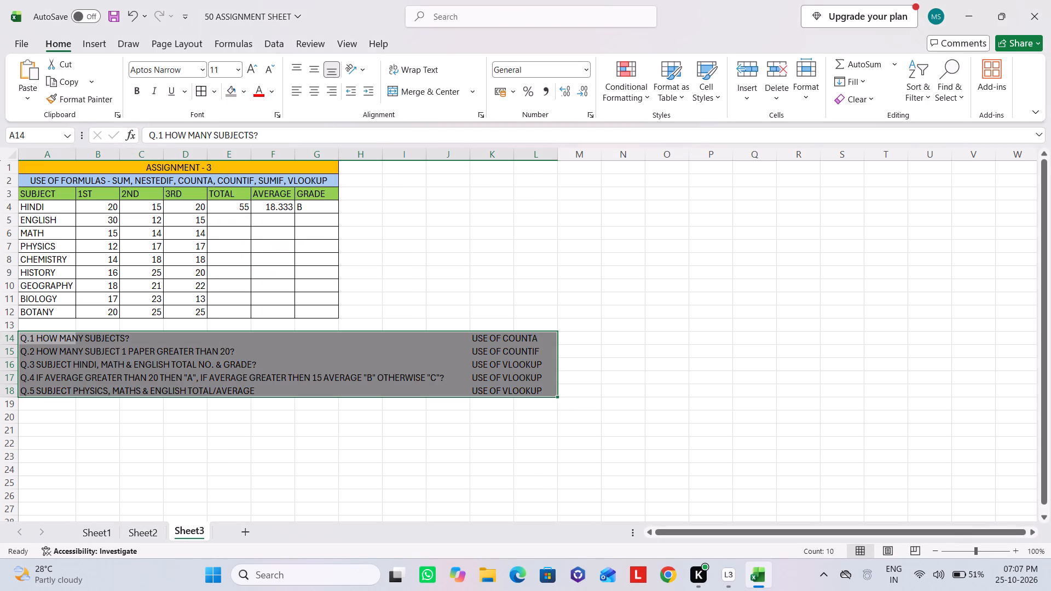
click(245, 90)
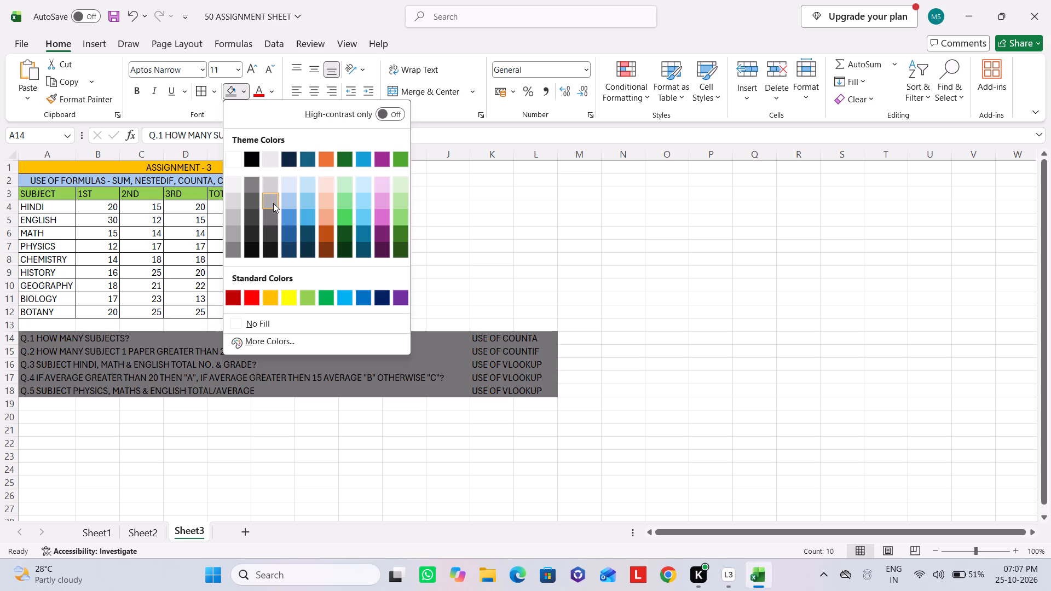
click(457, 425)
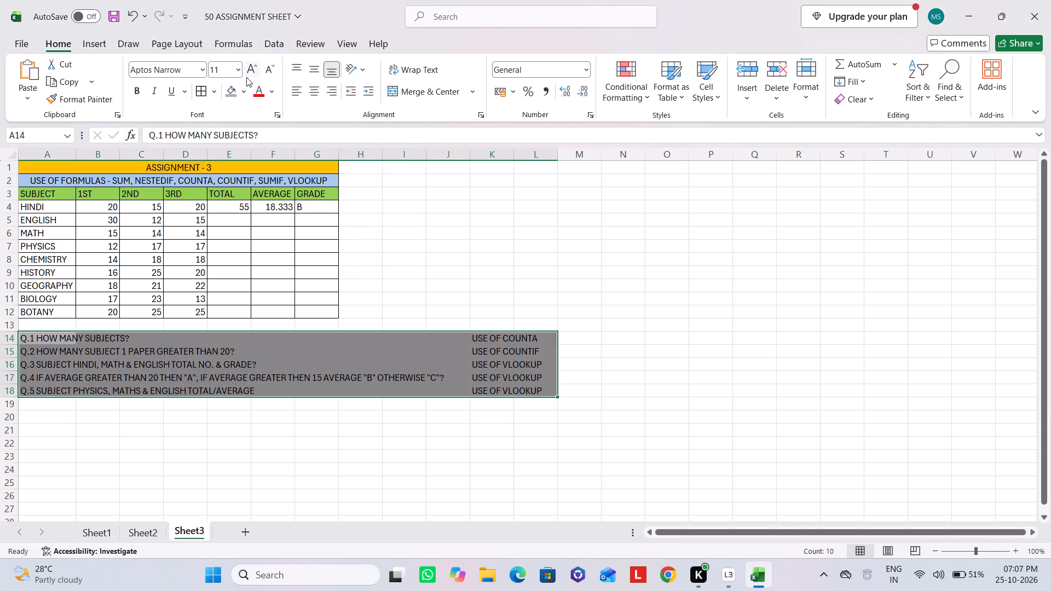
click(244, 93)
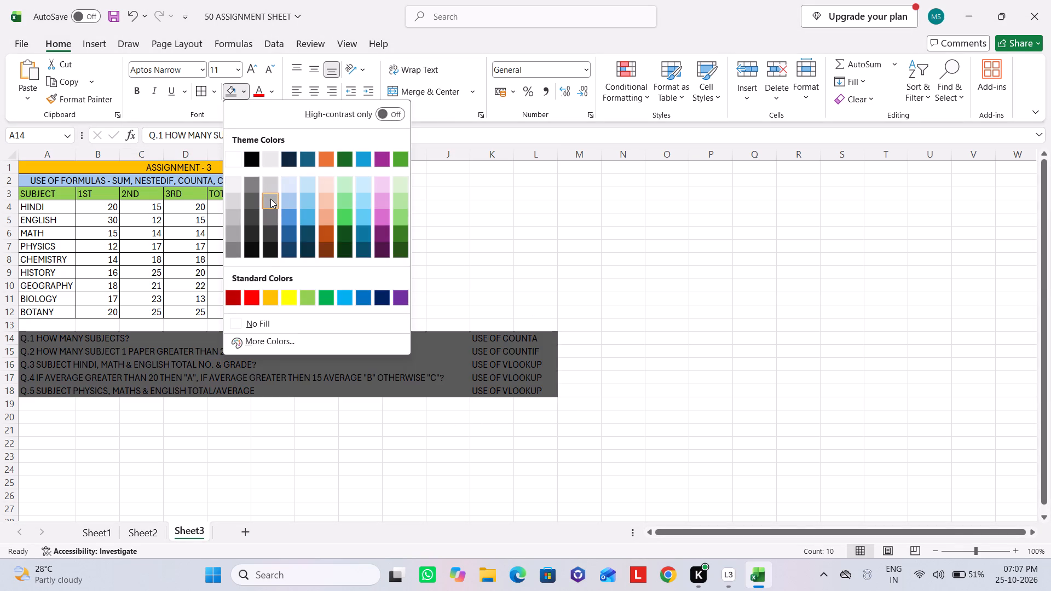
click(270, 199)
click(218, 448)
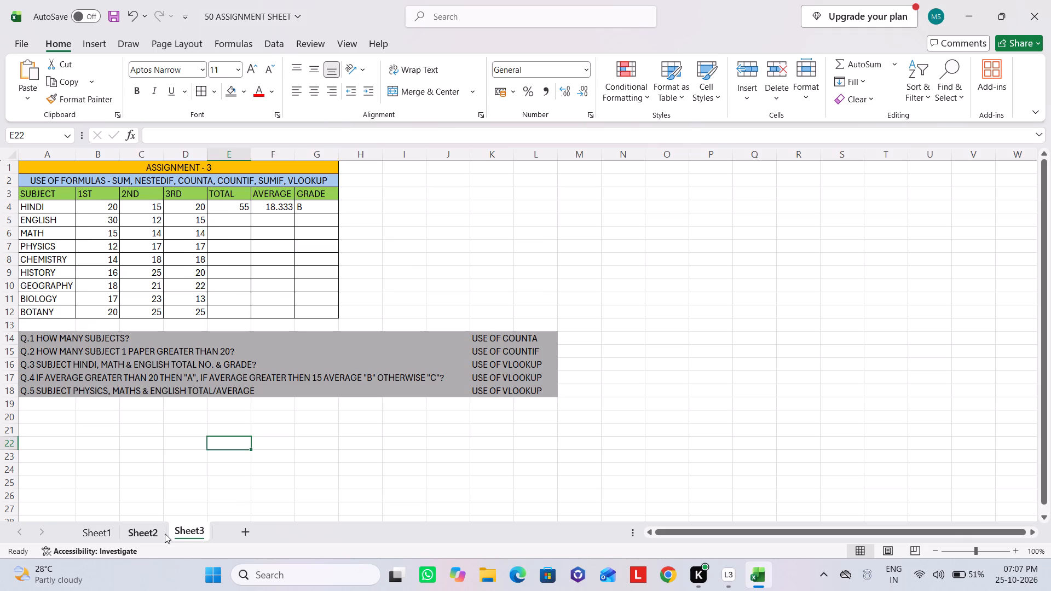
Compare with Sheet2 and fill the Sheet3 questions block A14:L18 with a light grey background.
click(145, 534)
click(187, 534)
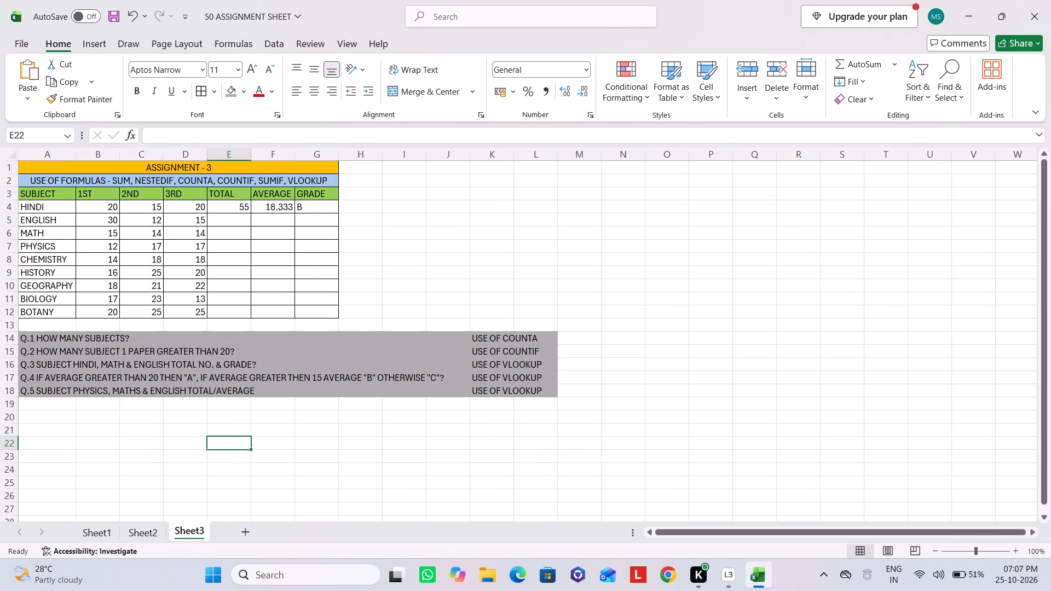
drag(25, 340, 531, 391)
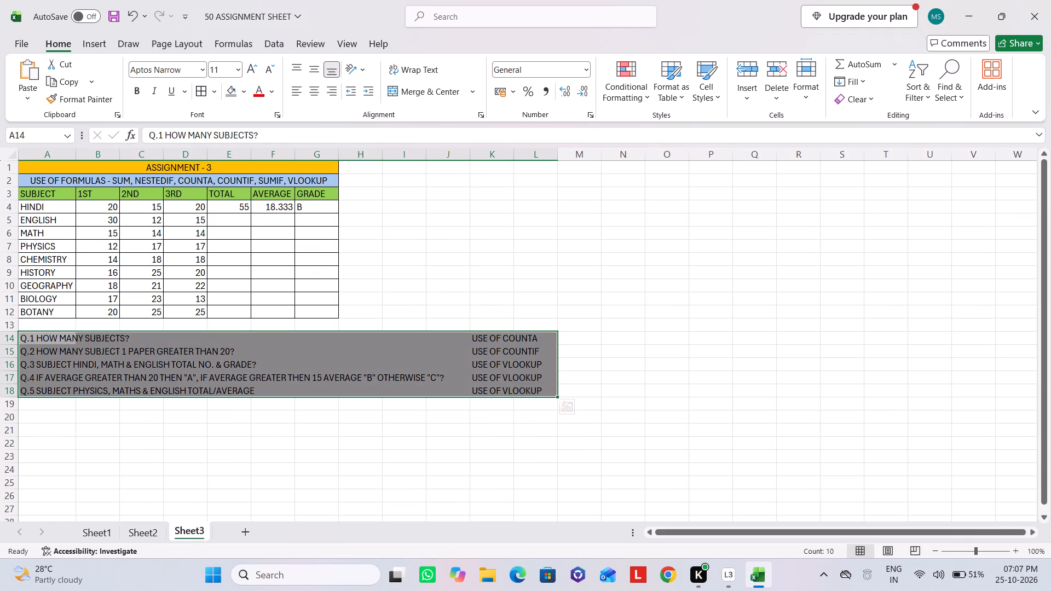
click(242, 91)
click(270, 186)
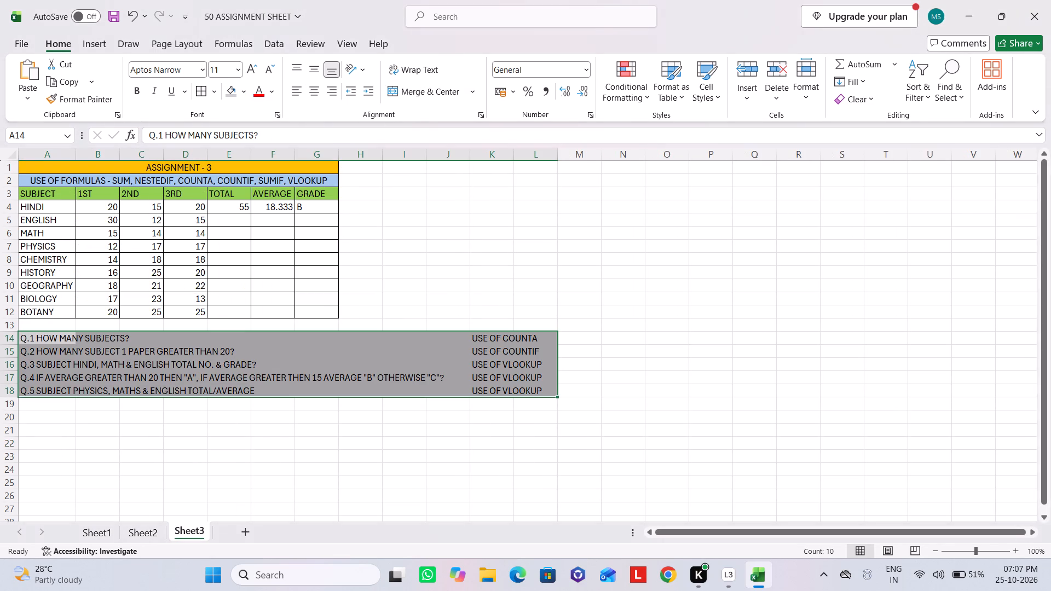
click(489, 308)
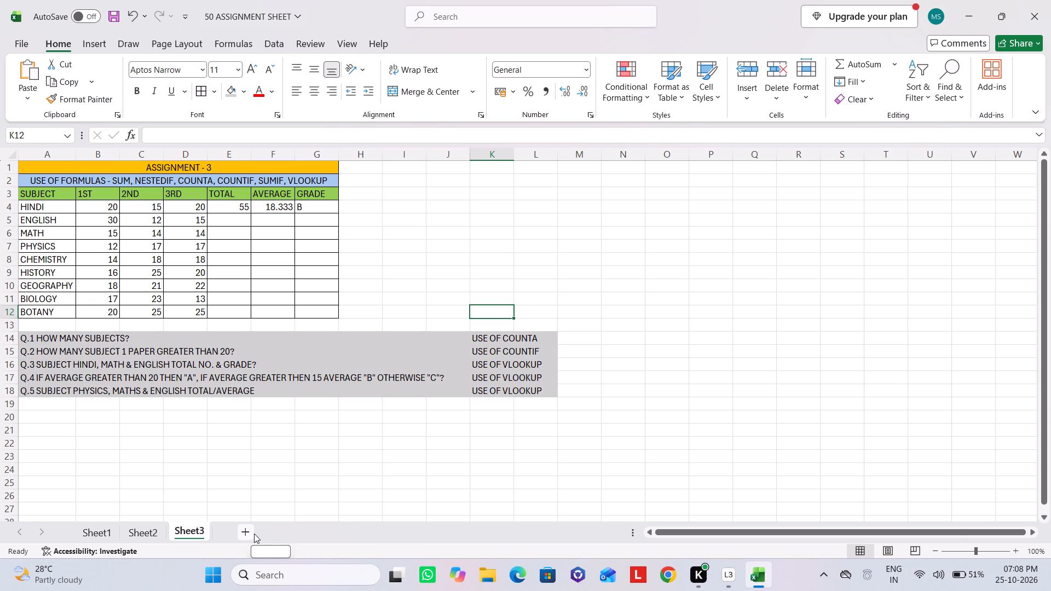
Add a new worksheet after Sheet3 and merge and center cells A1:I1 on it.
click(245, 536)
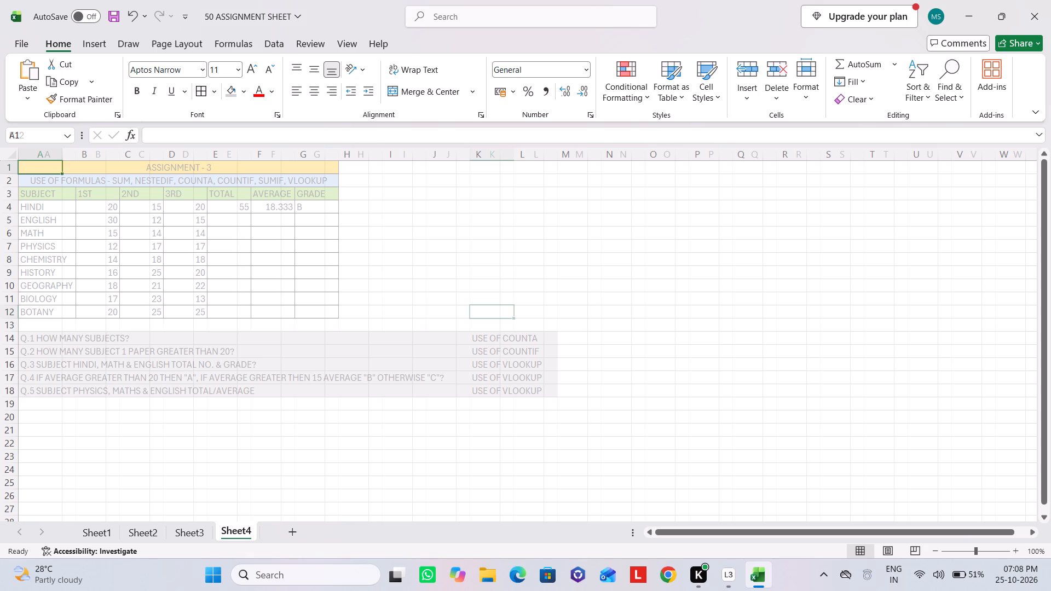
key(shift+Right)
key(shift+Right)
key(shift+Right)
key(shift+Right)
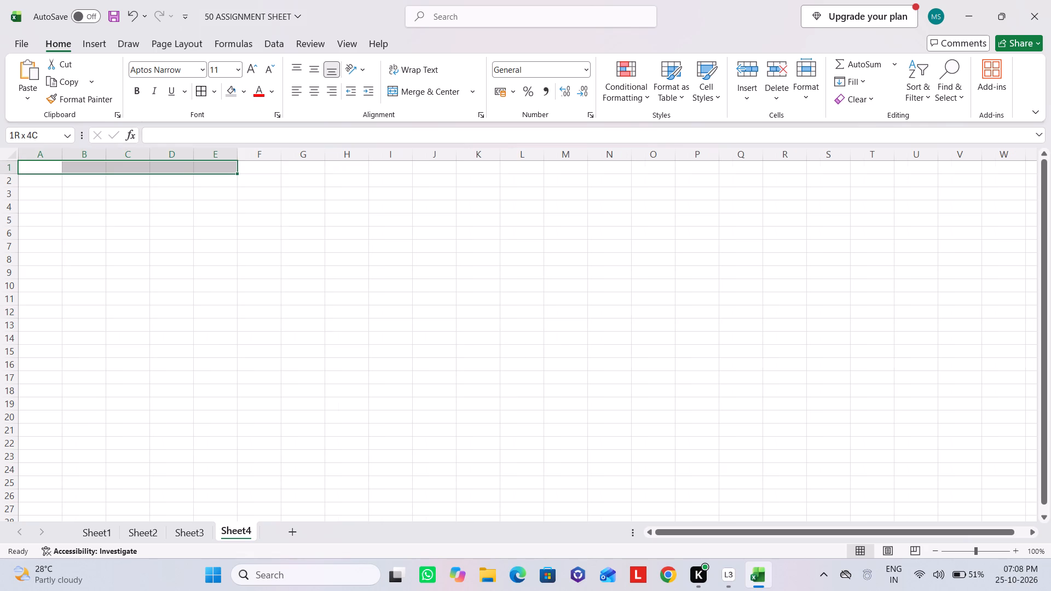
key(shift+Right)
key(shift+Right)
key(shift+Right)
key(shift+Right)
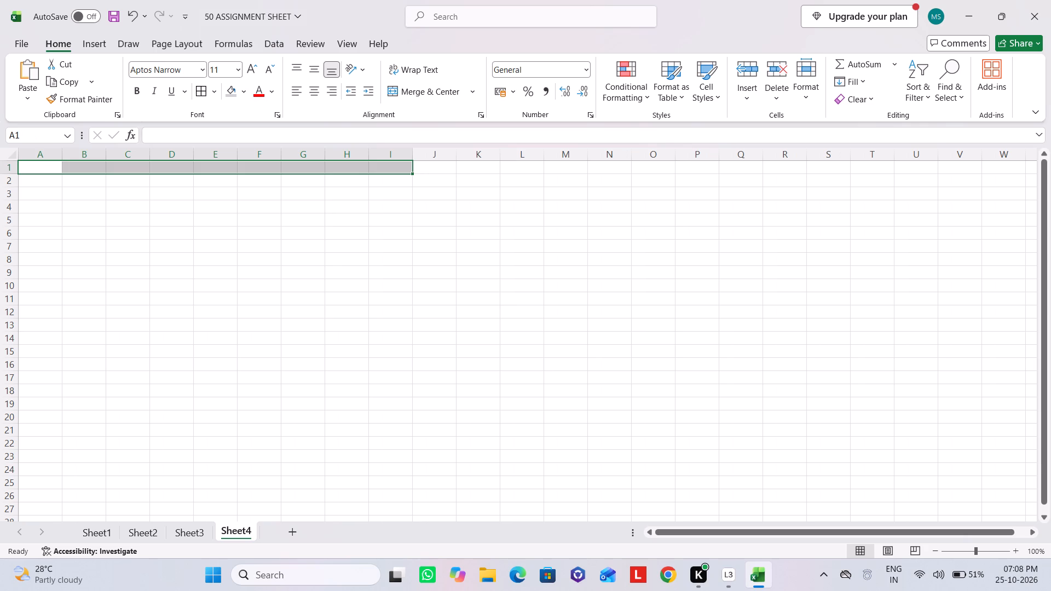
click(417, 96)
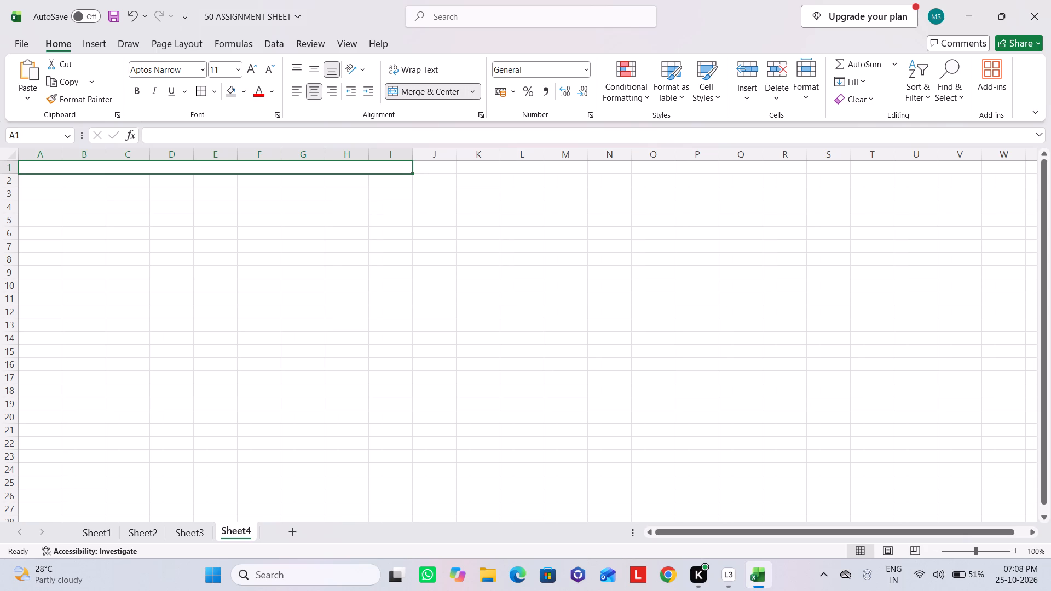
Enter the title "ASSIGNMENT - 4 (SALARY SHEET)" in the merged cell A1:I1.
text(ASSIGNMENT -)
key(space)
text(4 ())
key(Left)
text(SA)
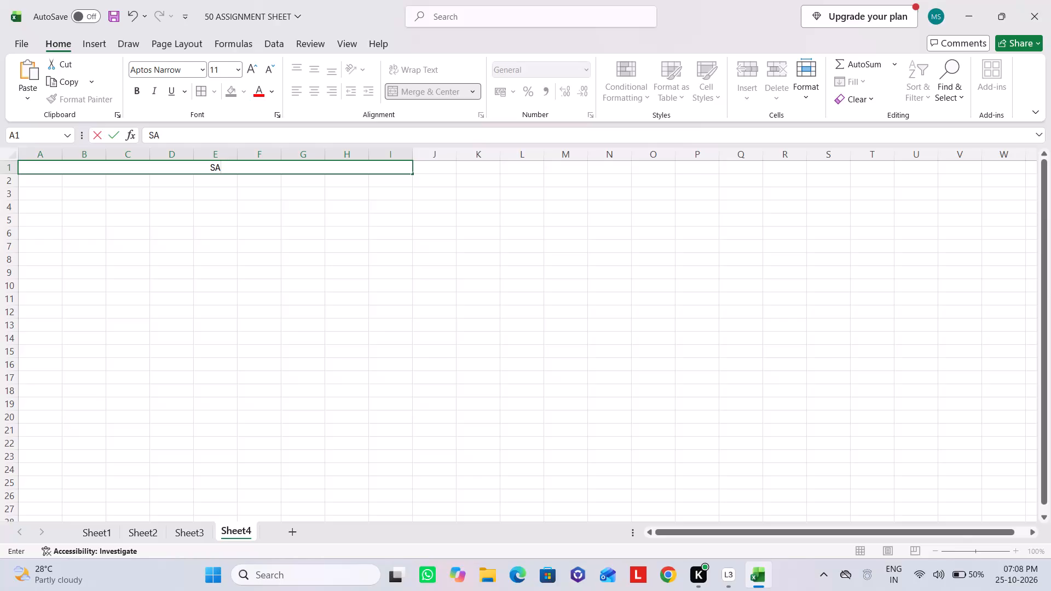
key(ctrl+z)
key(Right)
key(Left)
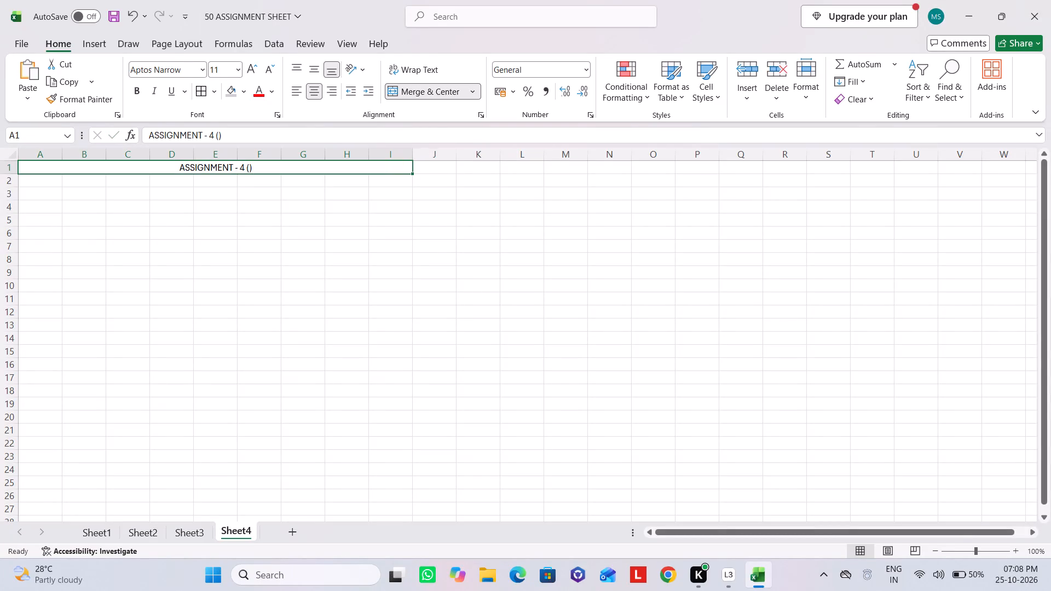
double_click(248, 170)
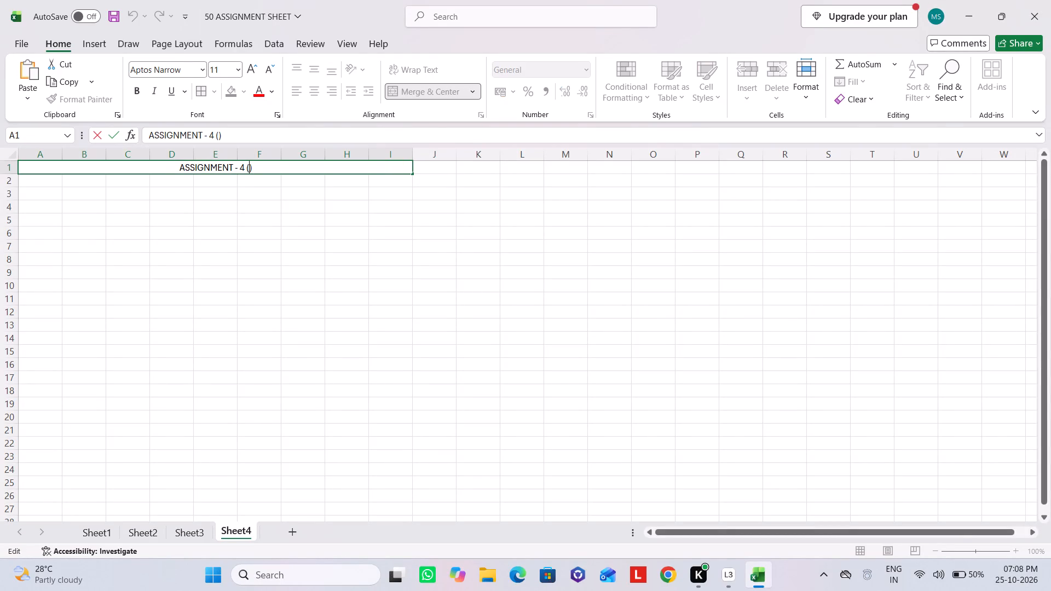
text(SALARY SHT)
key(BackSpace)
text(EET)
key(Down)
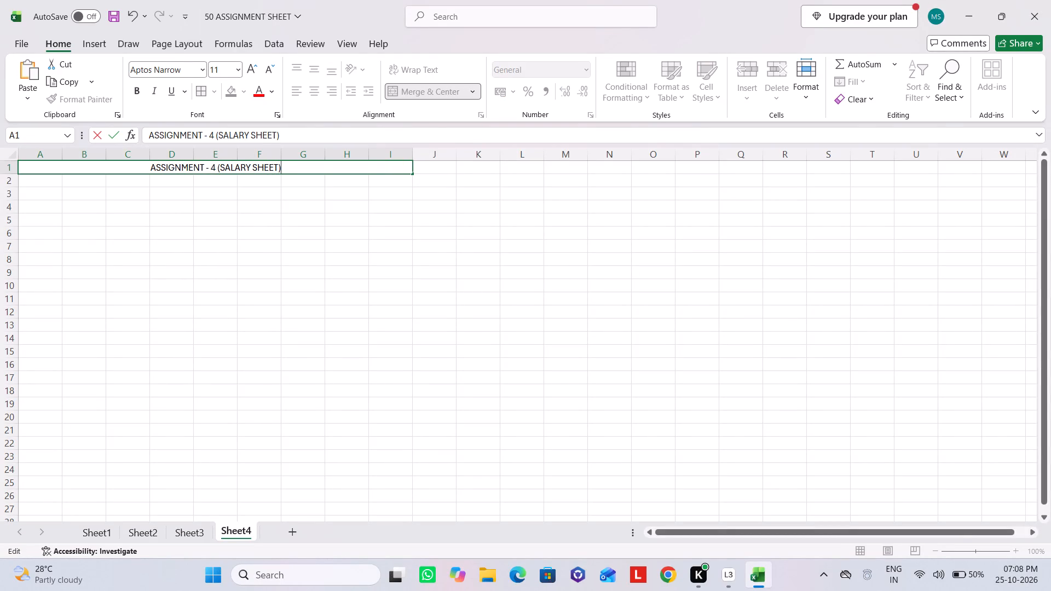
Commit the title entry and merge and center cells A2:I2 below it.
key(Right)
key(Down)
key(Down)
key(Return)
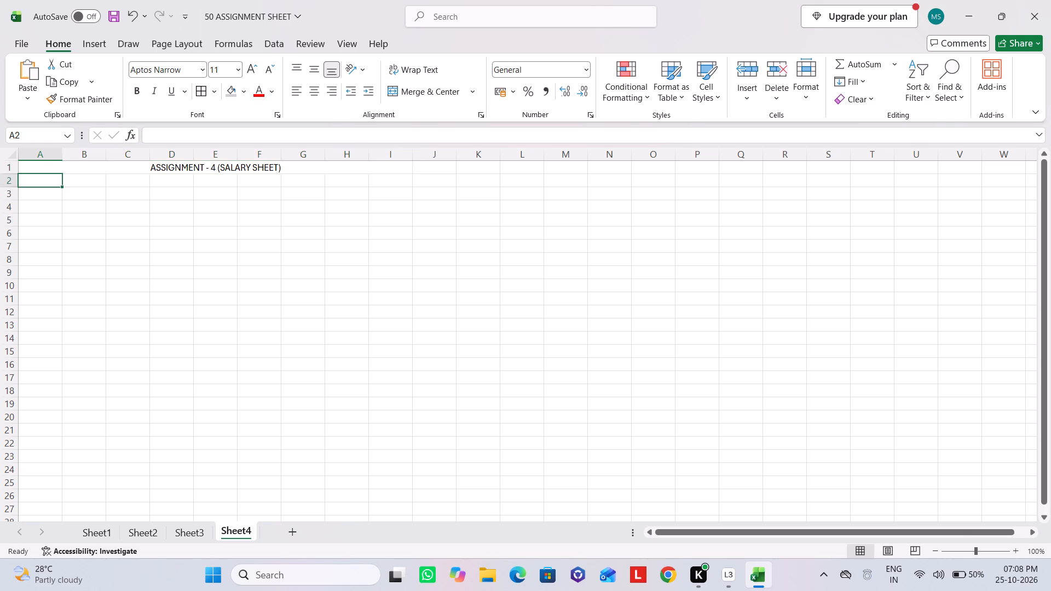
key(shift+Right)
key(shift+Right)
key(shift+Right)
key(shift+Right)
key(shift+Right)
key(shift+Right)
key(shift+Right)
key(shift+Right)
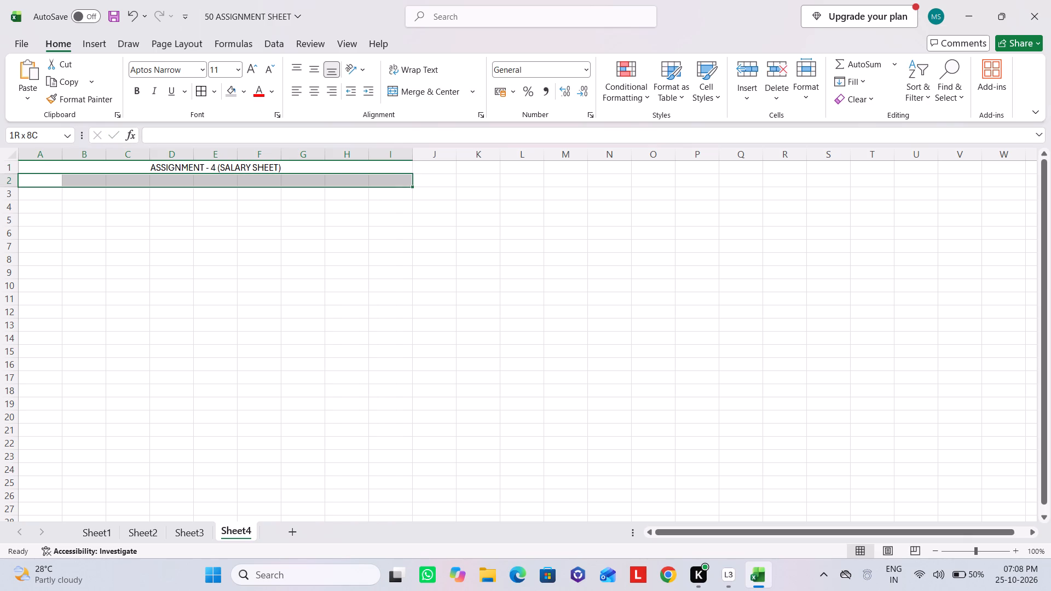
click(424, 95)
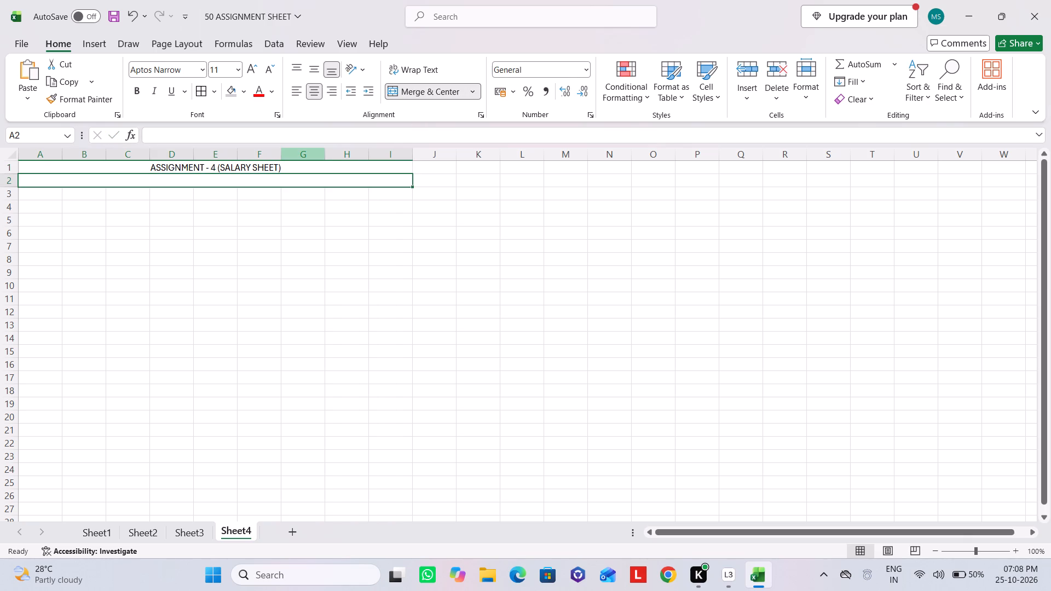
Enter the subtitle "USE OF FORMULAS - SUM, NESTEDIF, COUNTA, COUNTIF, SUMIF, VLOOKUP" in the merged cell A2:I2.
double_click(206, 184)
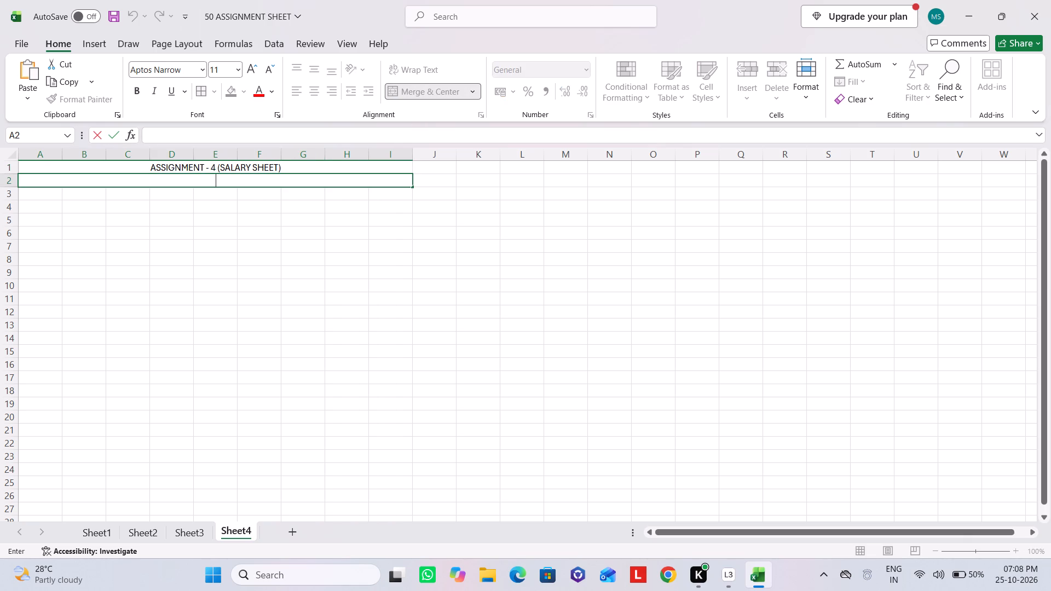
text(USE OF)
key(space)
text(FORMULAS)
key(space)
text(- SUM)
key(space)
key(BackSpace)
text(, NESTEDIF, COUTN)
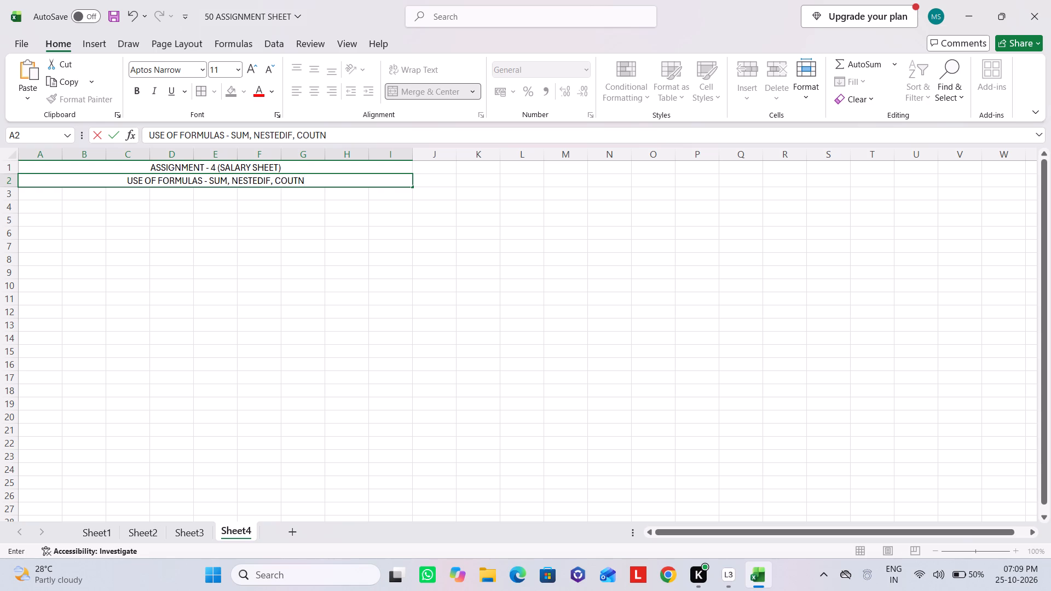
key(BackSpace)
key(BackSpace)
text(NTA,)
key(space)
text(COUNTIF,)
key(space)
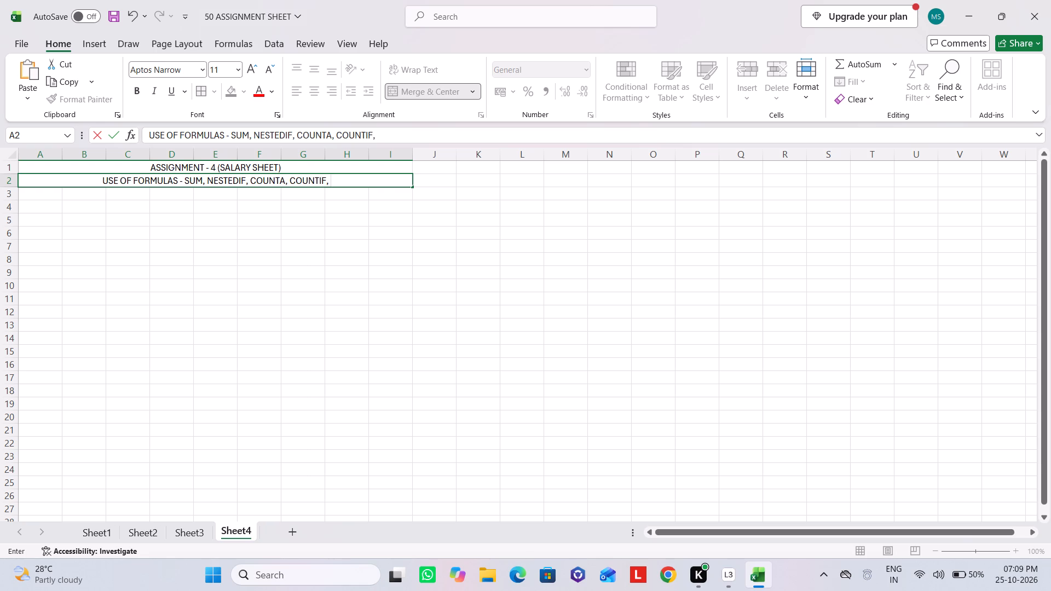
text(SUMIF, V)
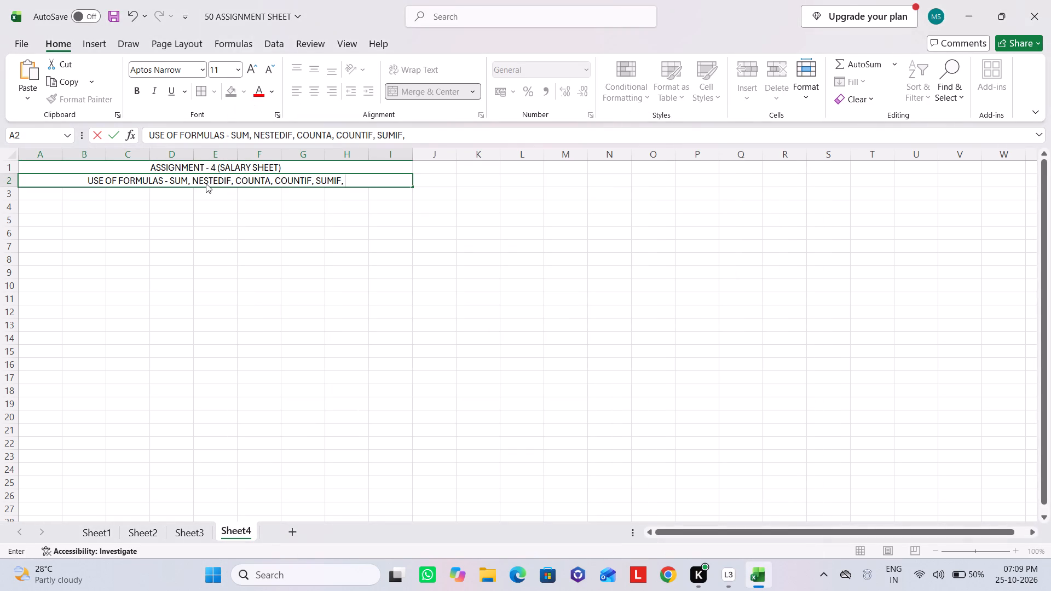
text(VLOK)
key(BackSpace)
text(OKUP)
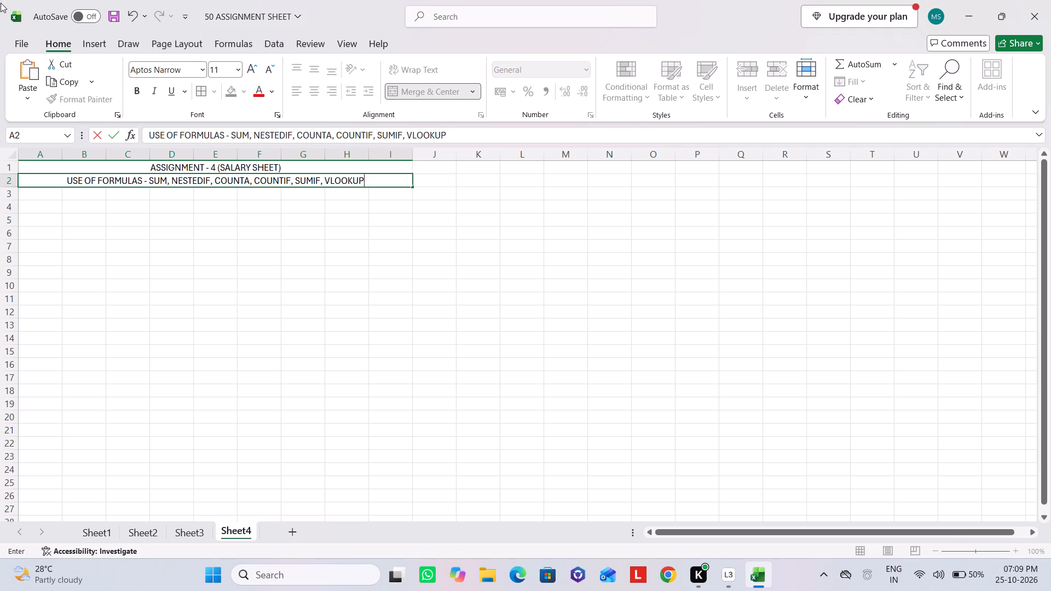
Enter the column headings NAME, DEPARTMENT, POST and BASIC in cells A3:D3.
click(41, 196)
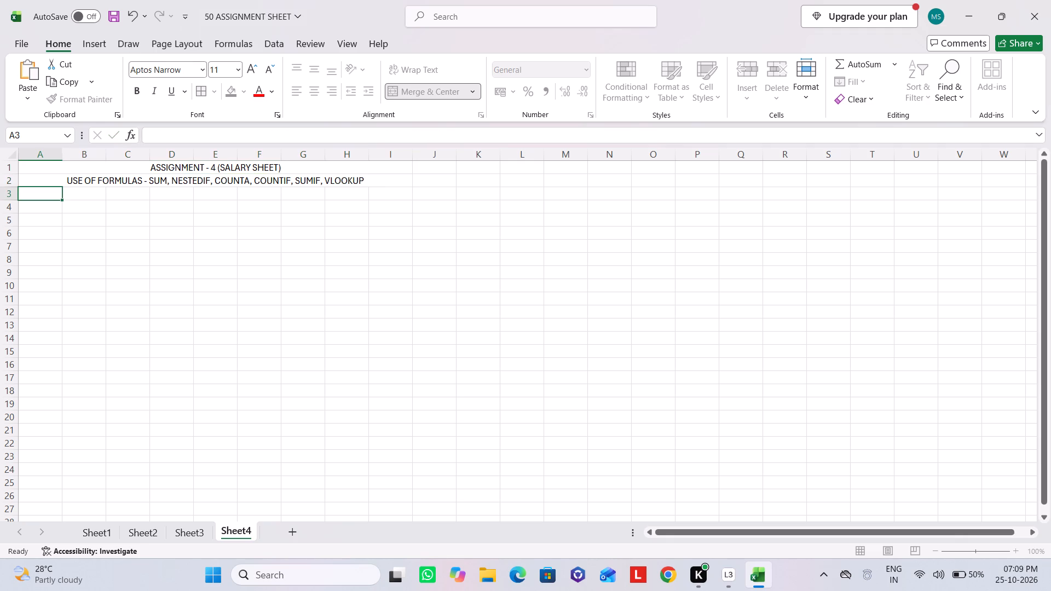
text(NAME)
key(Tab)
text(DEPARTMENT)
key(Tab)
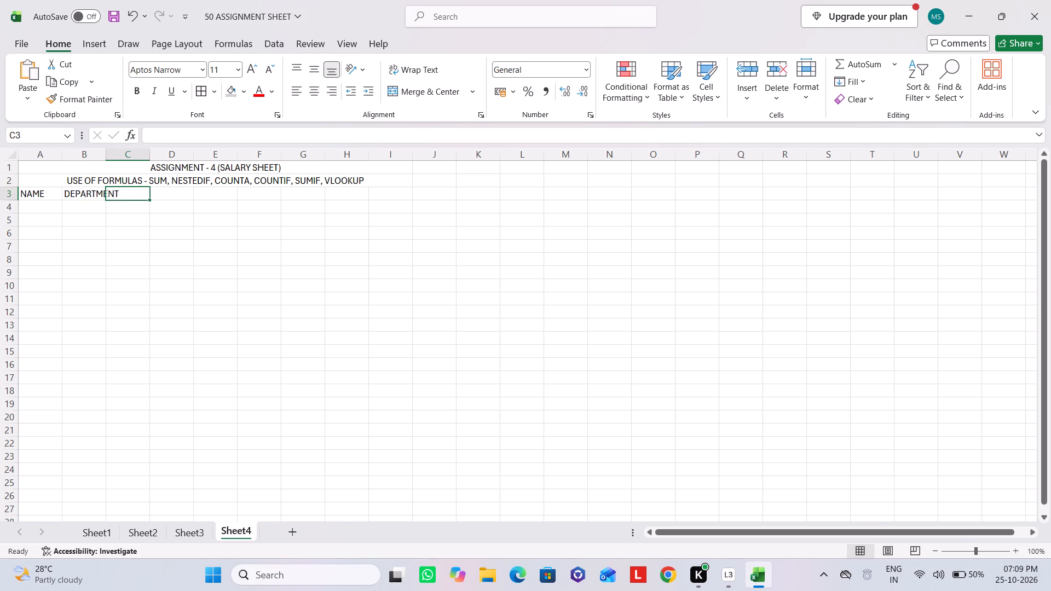
text(POST)
key(Tab)
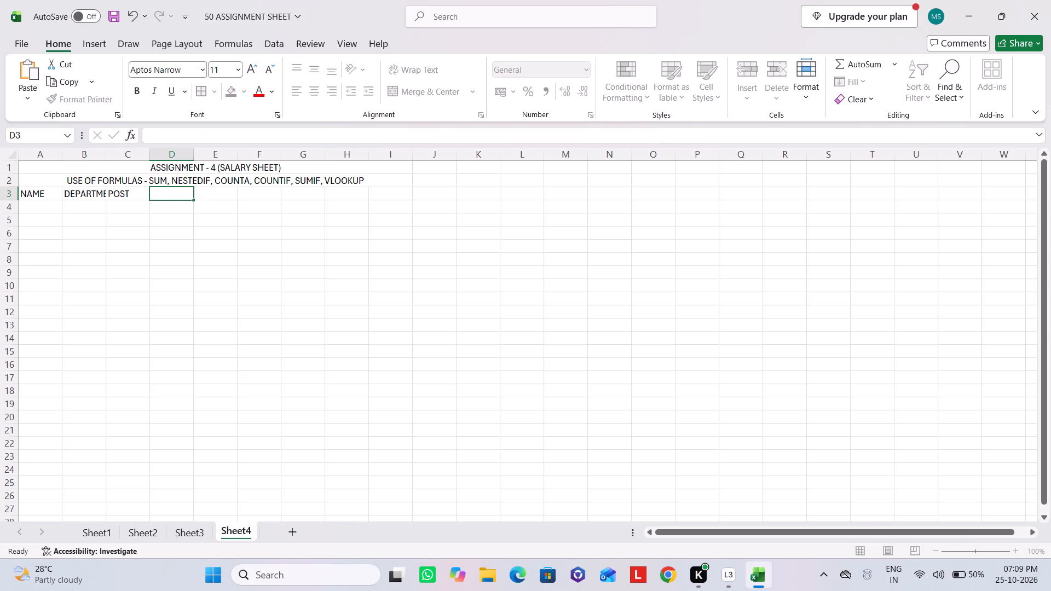
text(BASIC)
key(Tab)
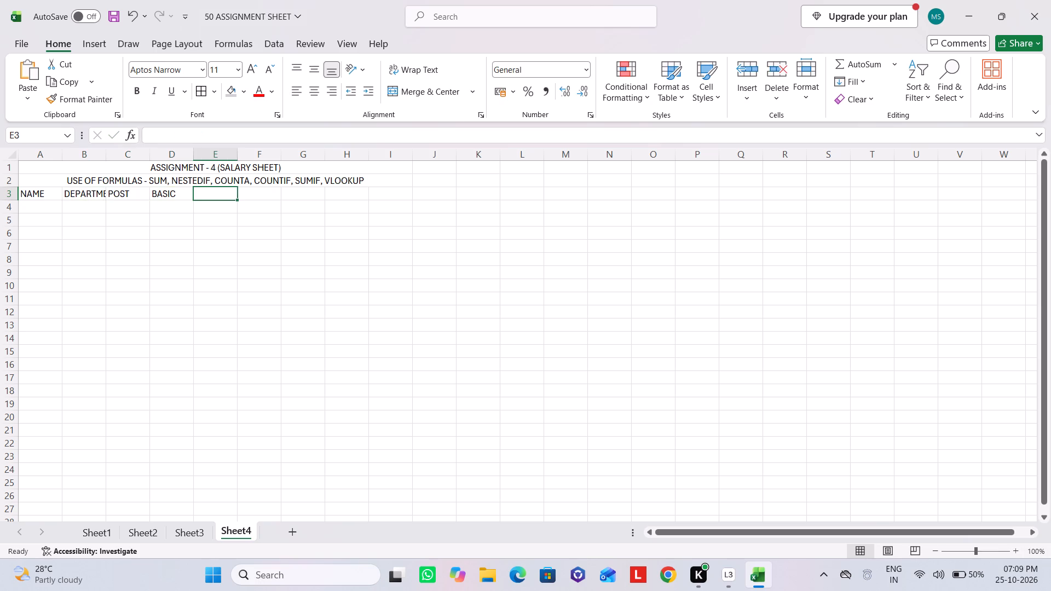
Enter the column headings DA 2.5%, HRA 3.5%, PF 1.5%, TOTAL and GRADE in cells E3:I3.
text(DA 2)
text(.5)
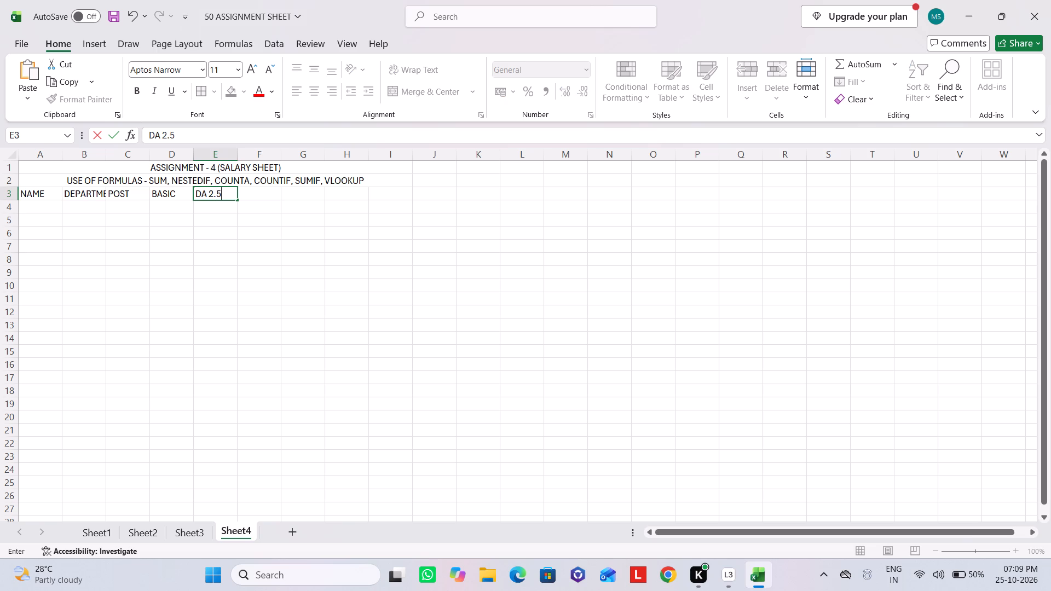
key(shift+percent)
key(Tab)
text(HRA 3.5)
key(shift+percent)
key(Tab)
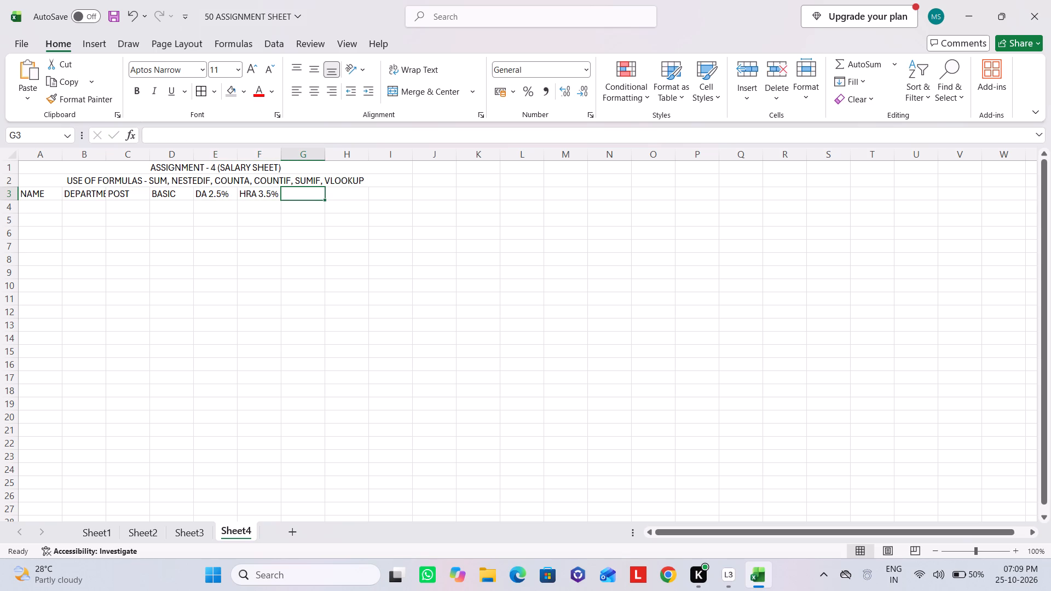
text(PF 1.5)
key(shift+percent)
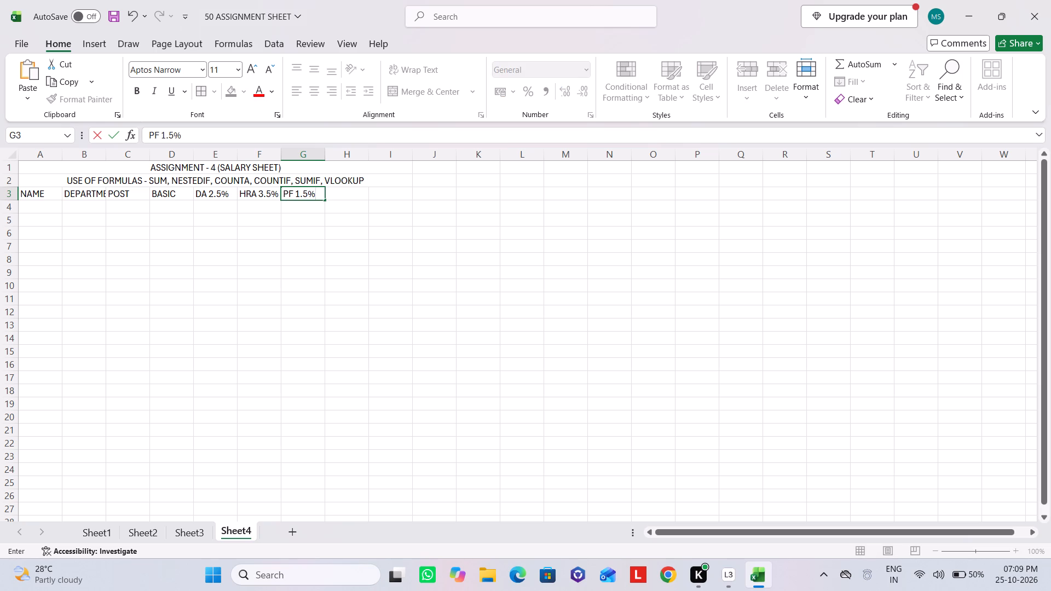
key(Tab)
text(TOTAL)
key(space)
key(Tab)
text(GRADE)
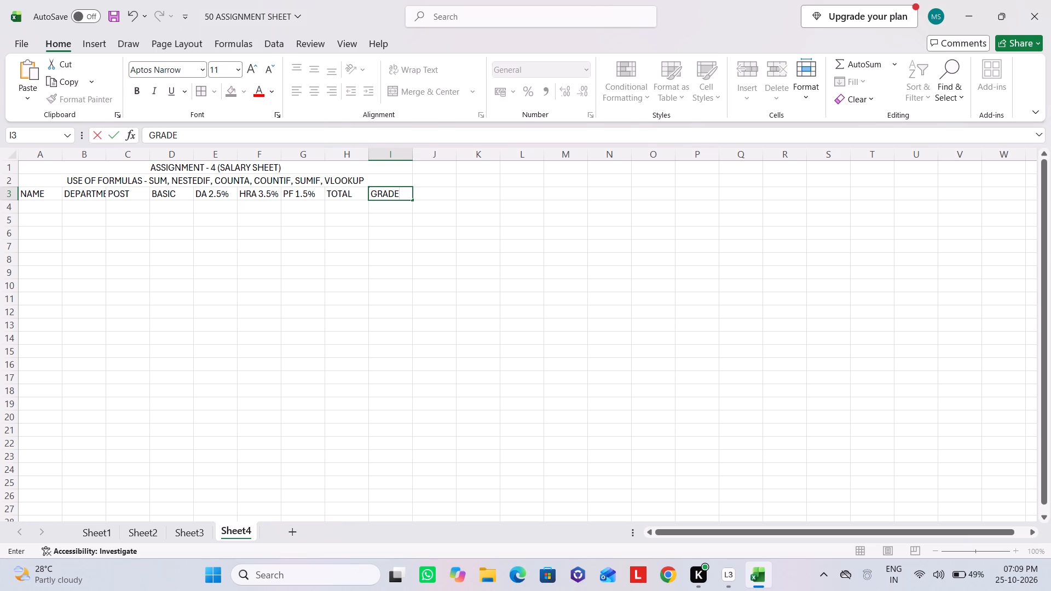
Enter the names RAM, SHYAM, MANOJ and POOJA in cells A4:A7 of the NAME column.
click(48, 211)
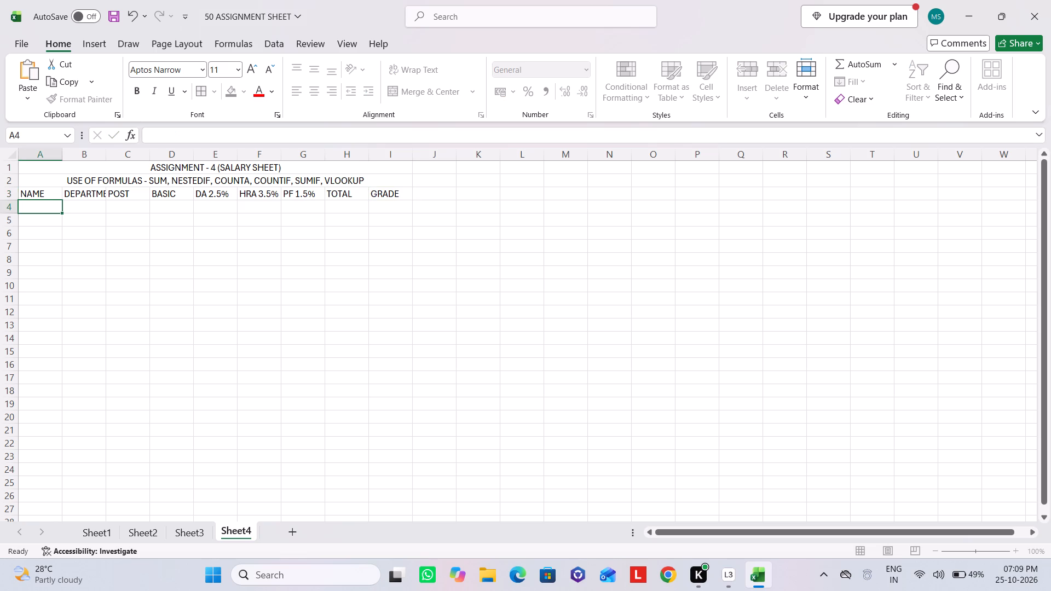
text(RAM)
key(Down)
text(SHYAM)
key(Down)
text(MANOJ)
key(Down)
text(POODA)
key(BackSpace)
key(BackSpace)
text(JA)
key(Down)
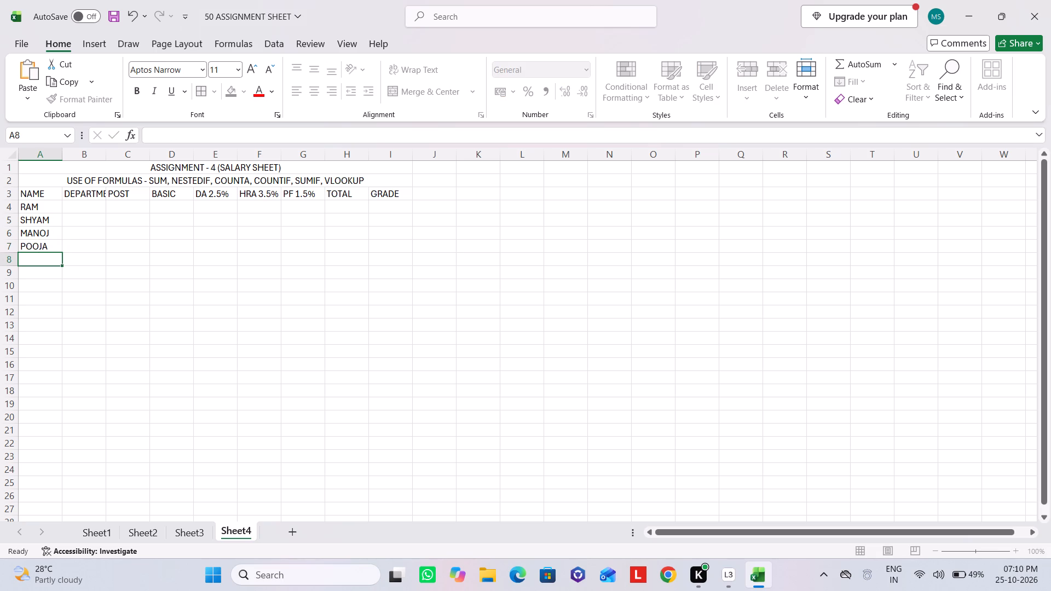
Enter the names RAHUL, RAKESH, ASHISH and MANISH in cells A8:A11 of the NAME column.
text(RAHUL)
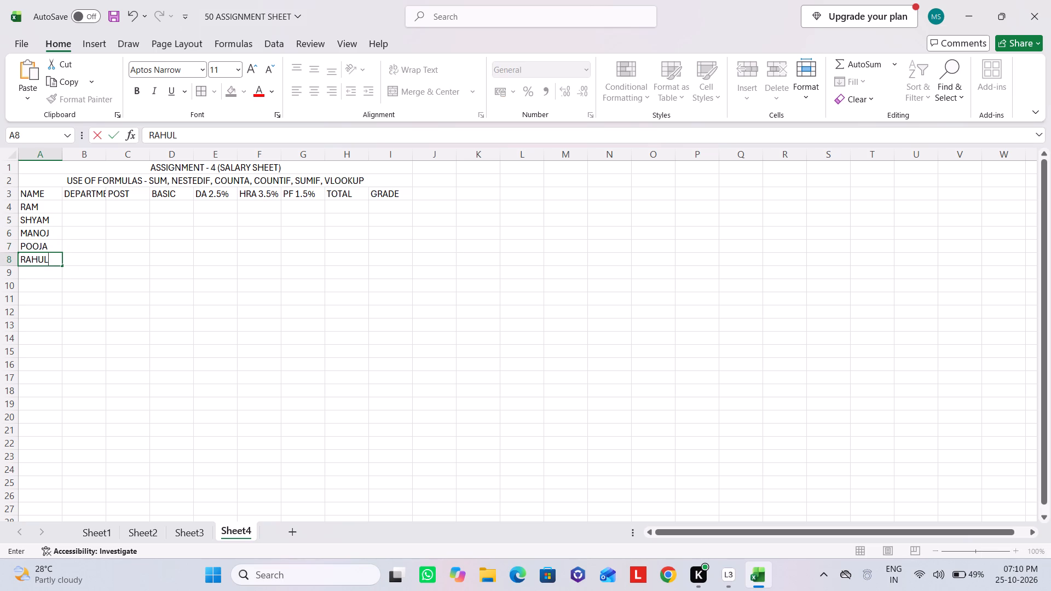
key(Down)
text(RAKESH)
key(Down)
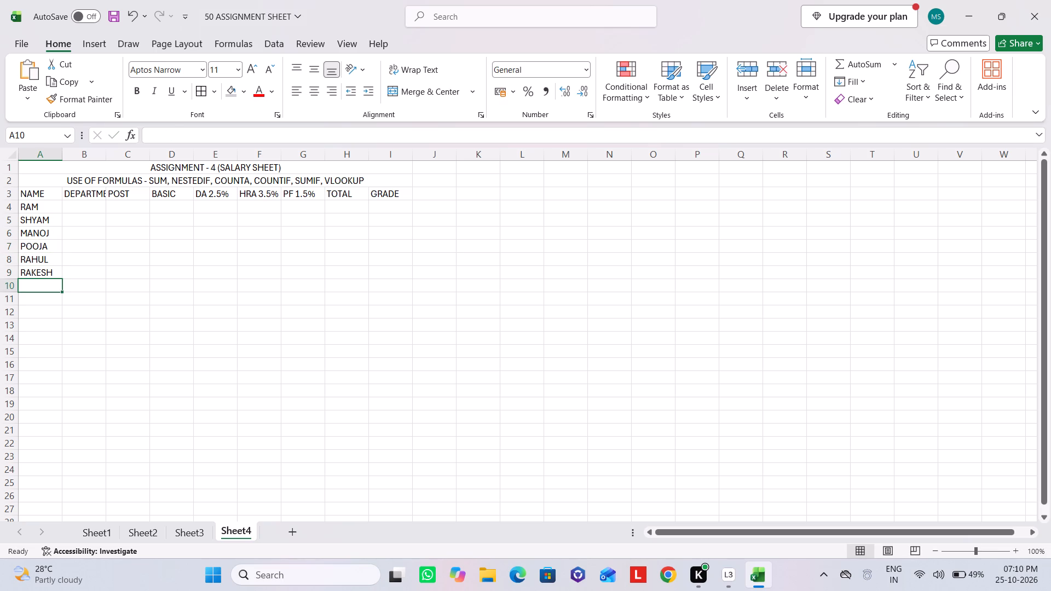
text(ASHISH)
key(Down)
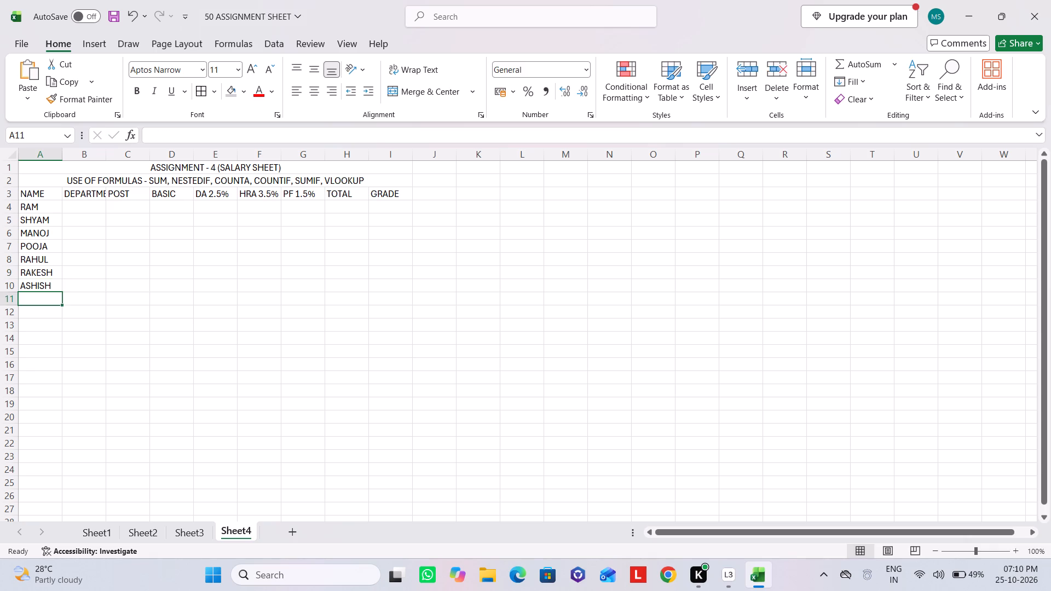
text(MANISH)
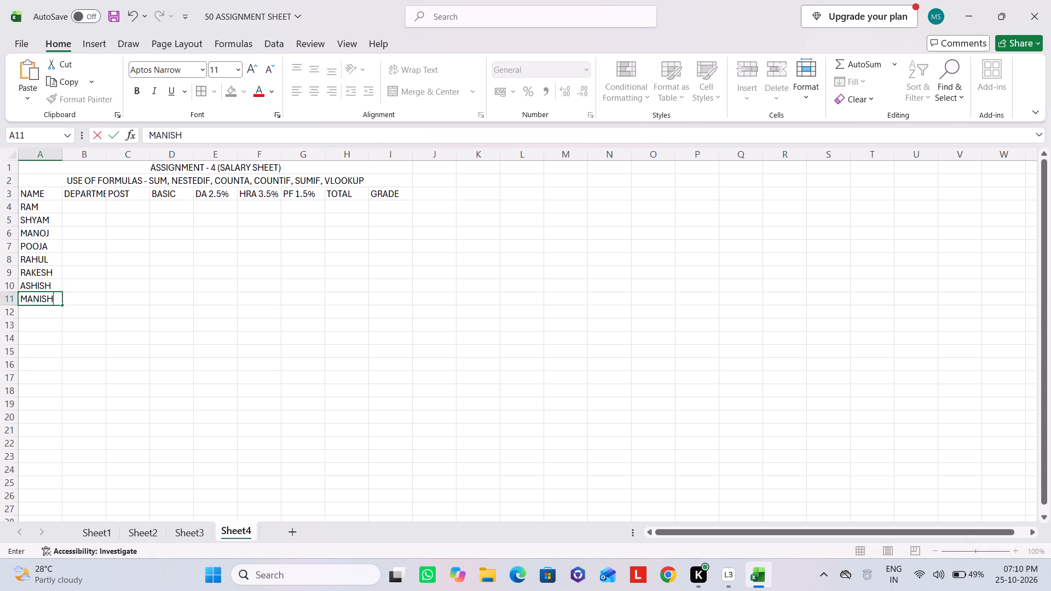
Fill the merged title cell A1:I1 with the standard orange-gold colour.
click(68, 168)
click(245, 89)
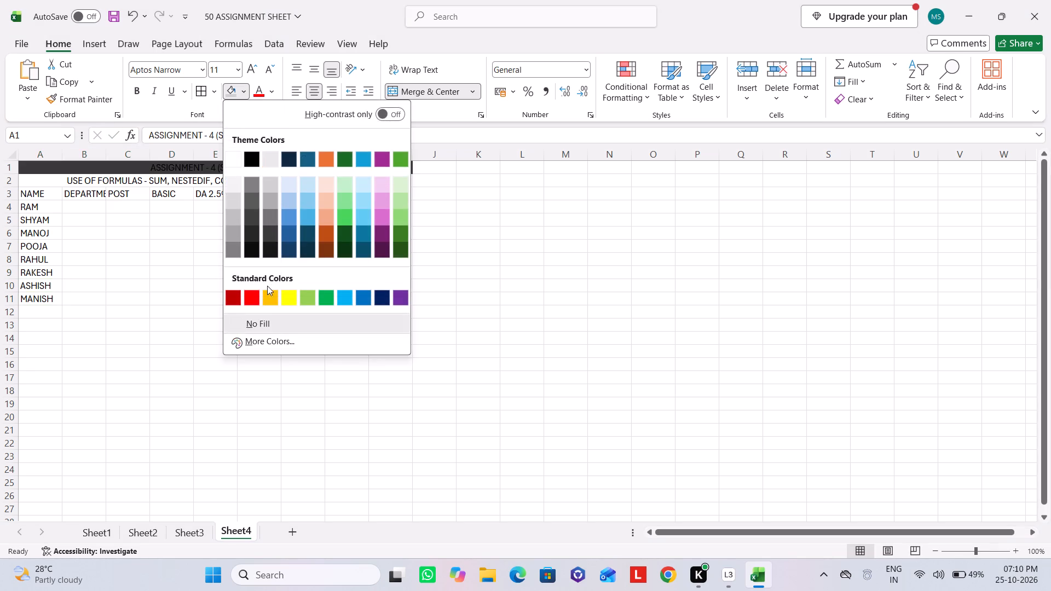
click(272, 293)
Fill the merged subtitle cell A2:I2 with a light blue background.
click(101, 182)
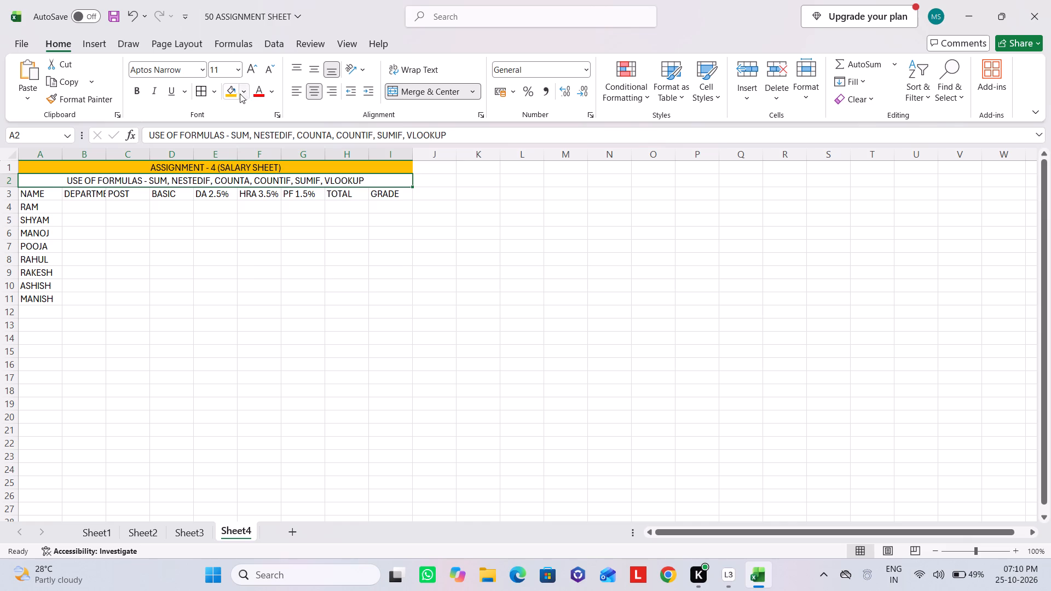
click(245, 89)
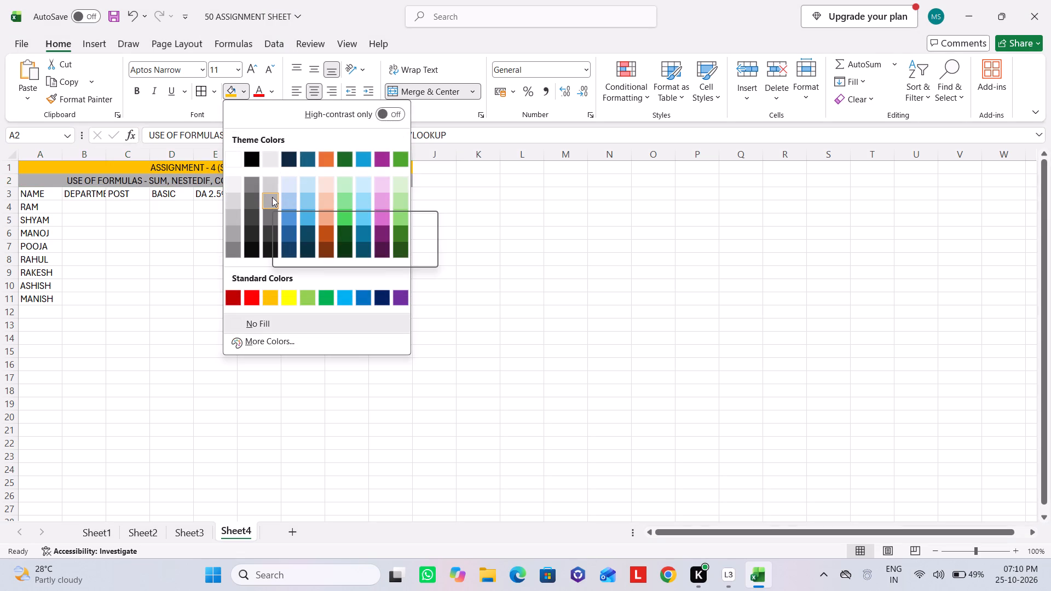
click(292, 203)
Fill the heading row A3:I3 with the standard light green colour.
drag(38, 193, 390, 194)
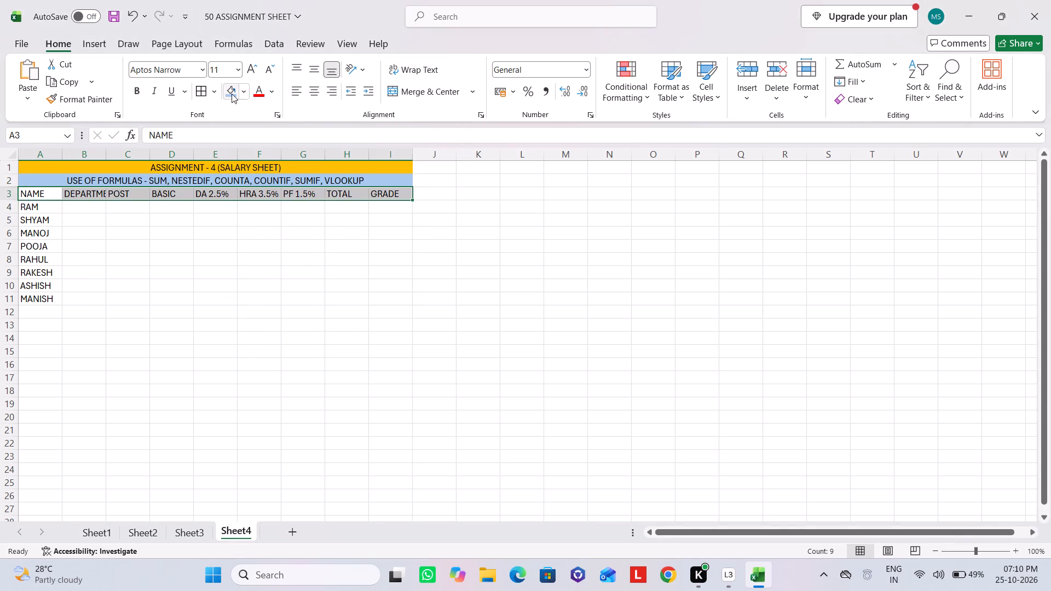
click(246, 87)
click(311, 296)
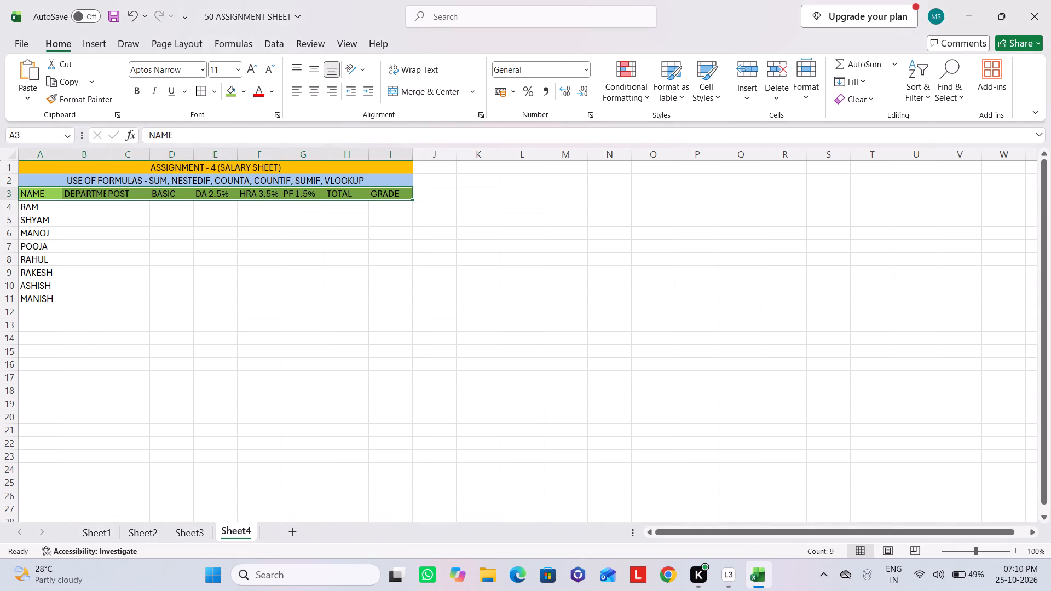
Apply all borders to the salary table A1:I11.
click(54, 208)
drag(44, 166, 280, 295)
click(197, 91)
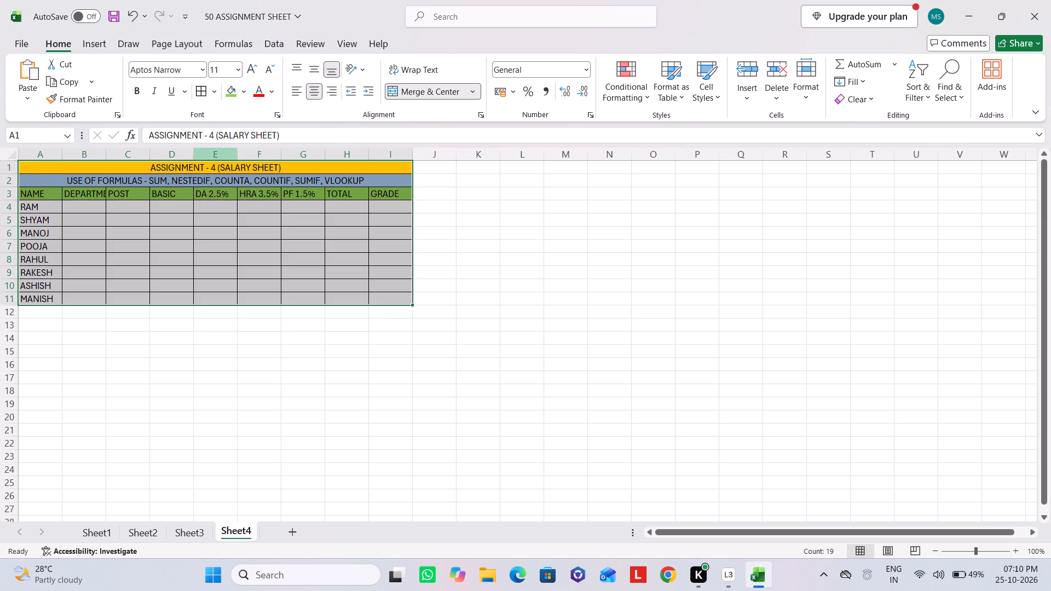
Autofit the widths of columns B through I to their headings.
click(89, 198)
double_click(107, 152)
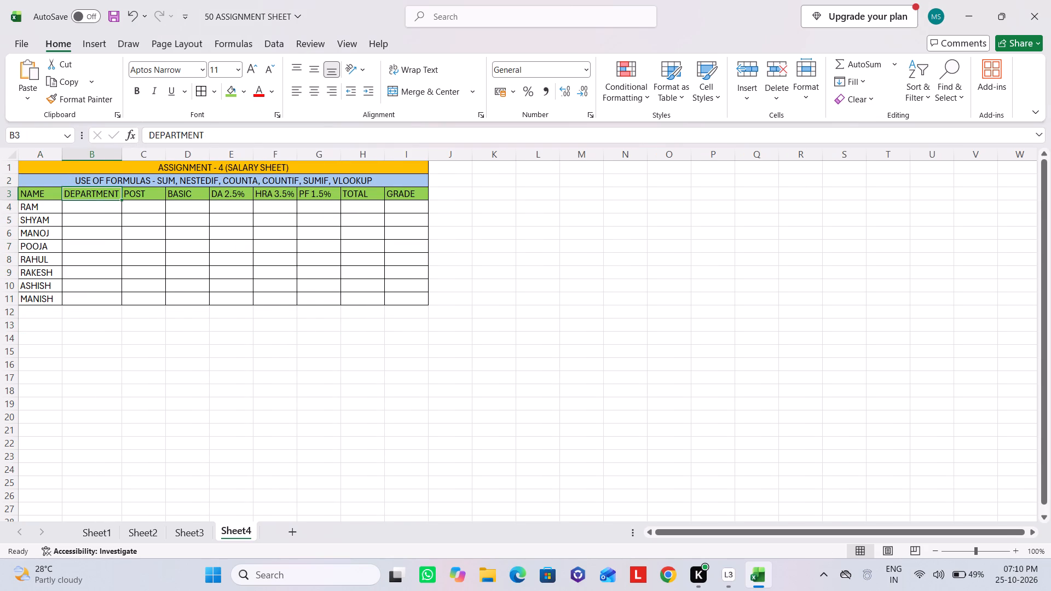
double_click(166, 153)
double_click(189, 154)
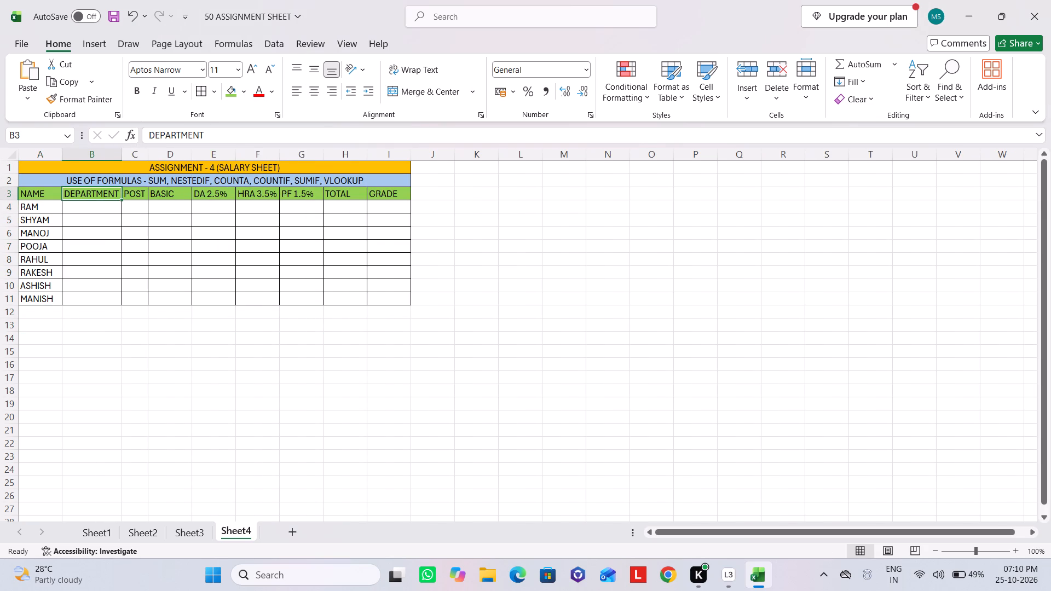
double_click(217, 154)
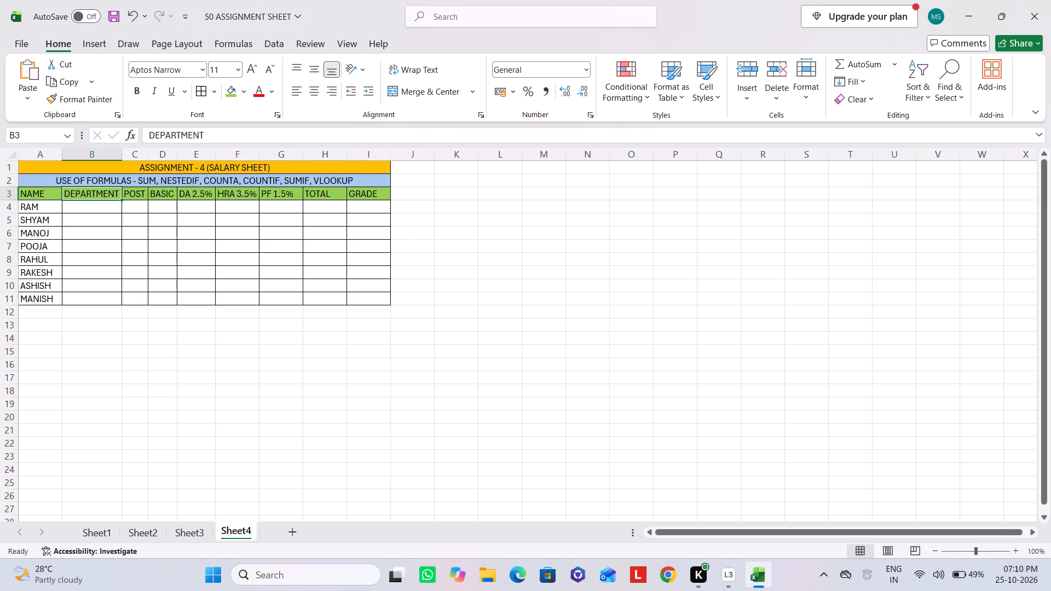
double_click(258, 154)
double_click(301, 155)
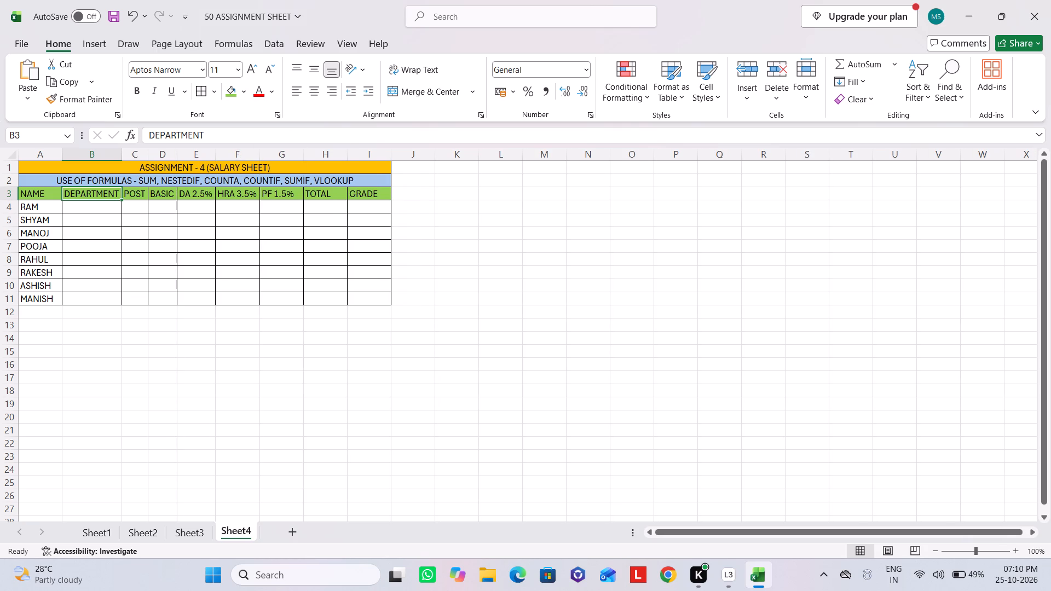
double_click(338, 155)
double_click(373, 157)
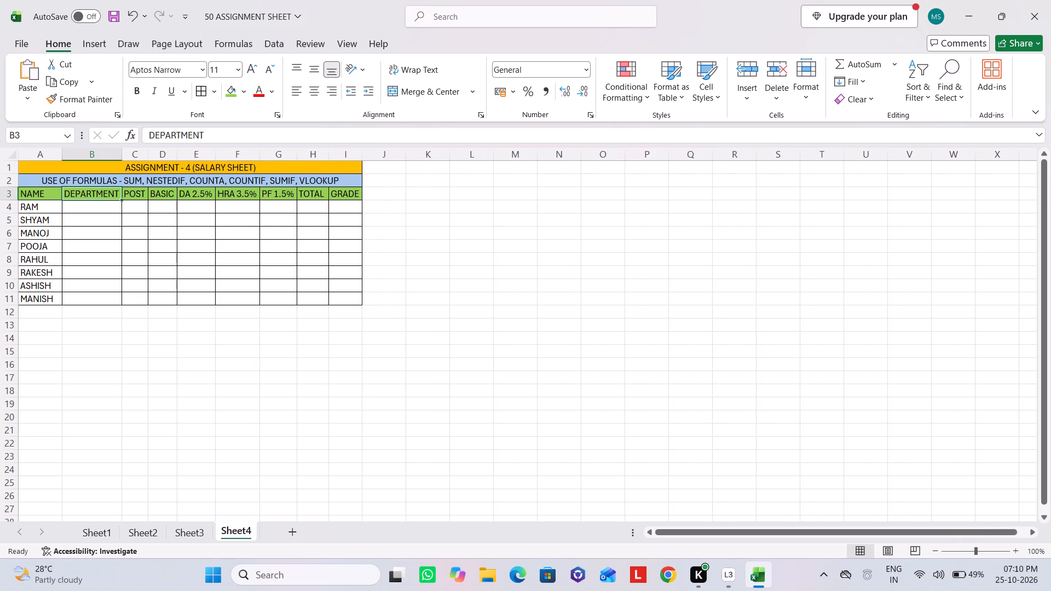
Enter COMPUTER as the department for RAM, SHYAM and MANOJ in B4:B6.
click(91, 210)
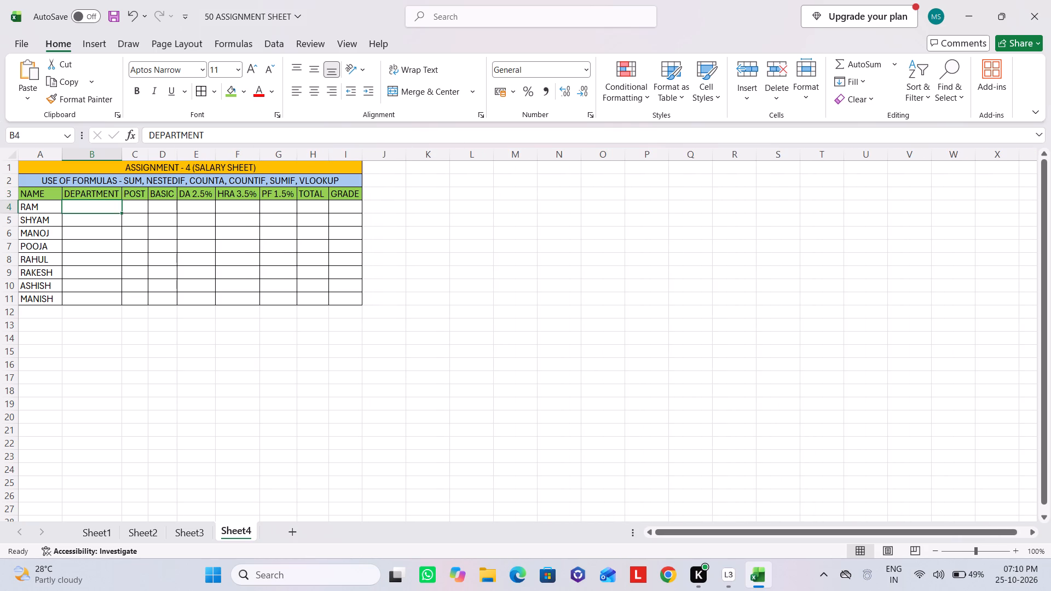
text(CJ)
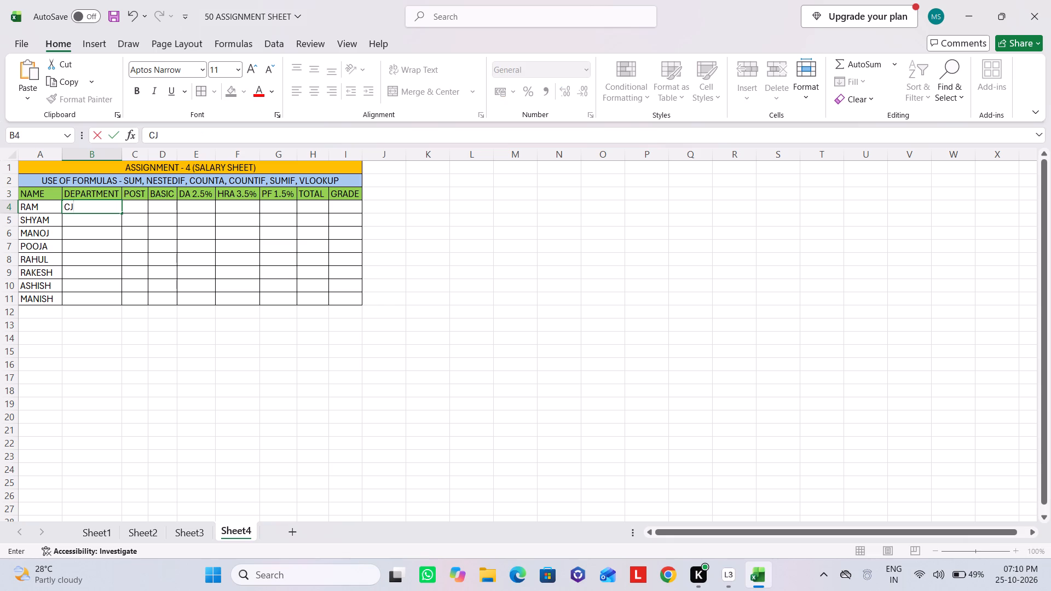
key(BackSpace)
text(OMPUTER)
key(Tab)
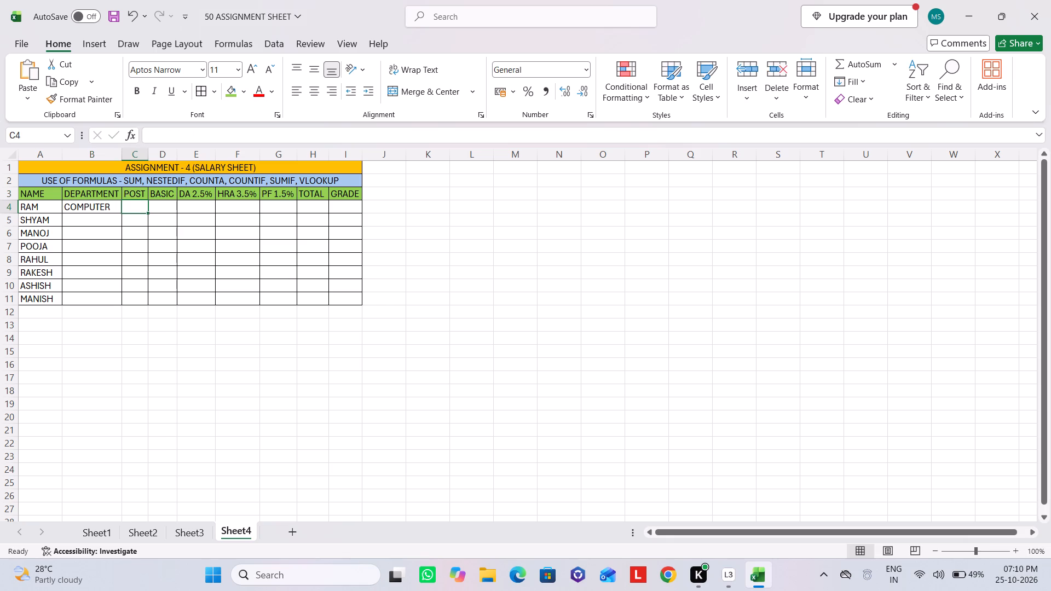
key(Left)
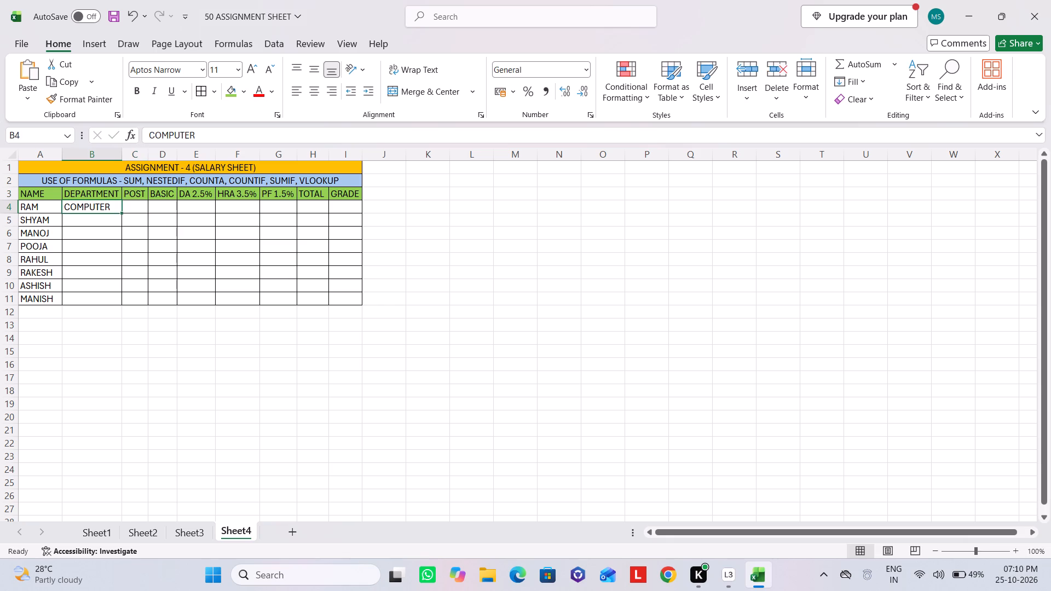
key(Down)
text(COMP)
key(Down)
text(CO)
key(Down)
Enter ELECTRIC as the department for POOJA, RAHUL and RAKESH in B7:B9.
text(ELECTRIC)
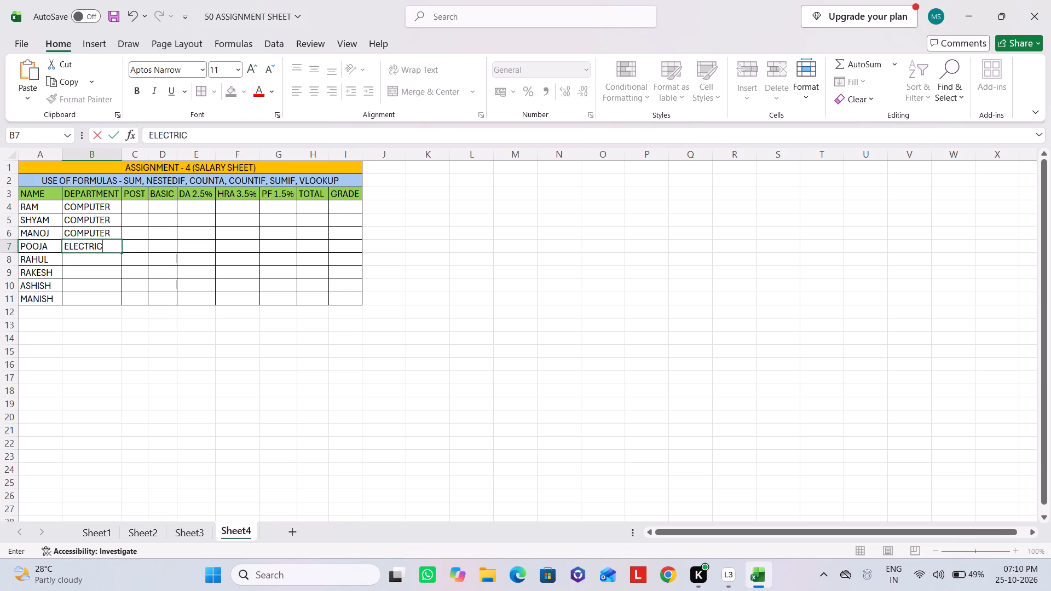
key(Down)
text(ELCT)
key(BackSpace)
key(BackSpace)
text(ECTRIC)
key(Down)
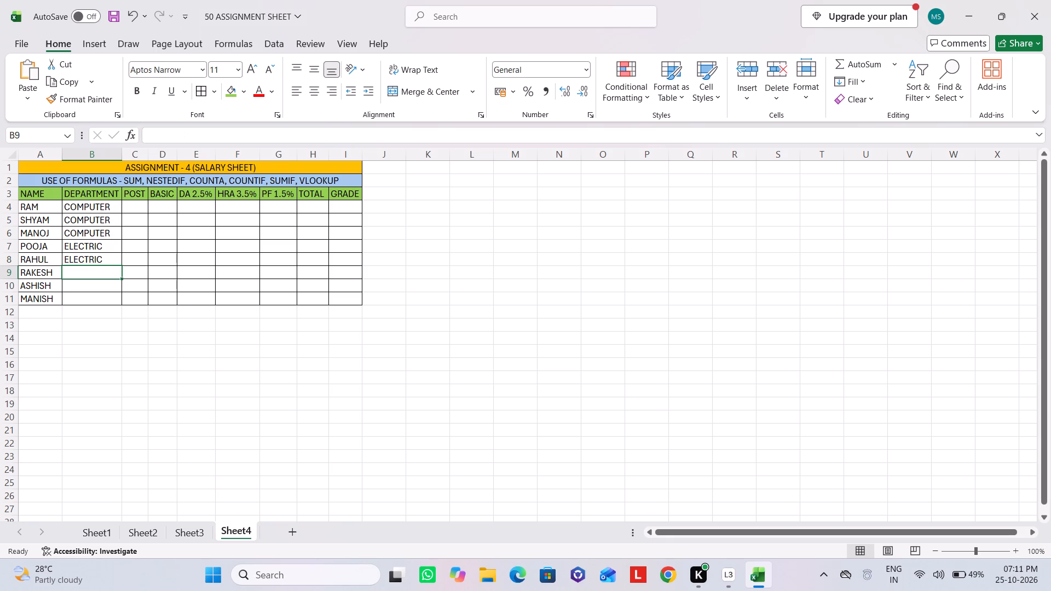
text(ELC)
key(BackSpace)
text(EC)
key(Down)
Enter FINANCE as the department for ASHISH and MANISH in B10:B11.
text(FINANCE)
key(Down)
text(FINANCE)
key(Up)
Enter the posts MANAGER, SUPERVISOR and PION for the three computer department employees in C4:C6.
key(Up)
key(Up)
key(Up)
key(Up)
key(Up)
key(Up)
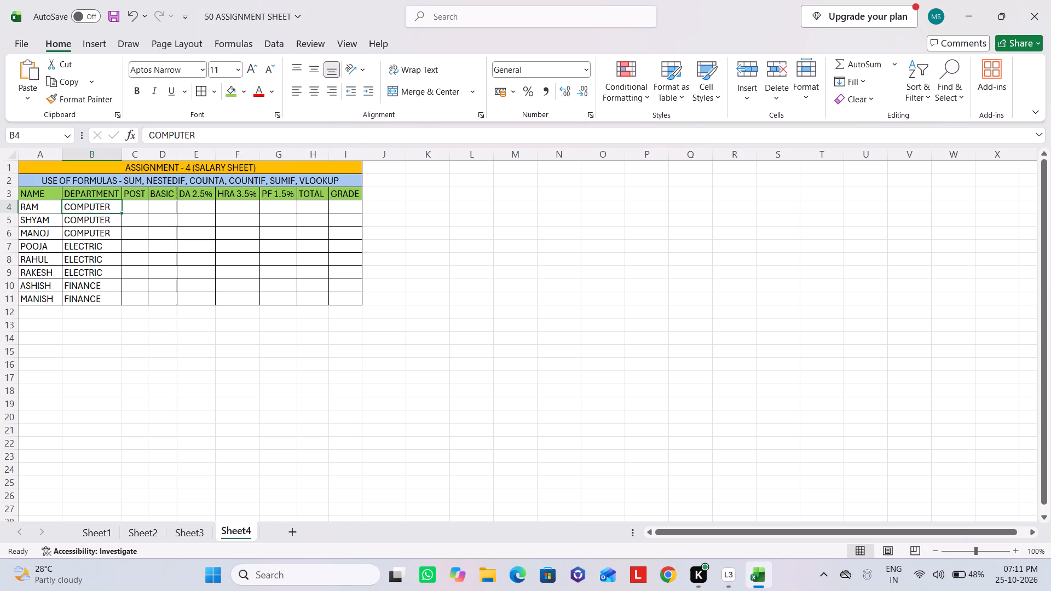
key(Tab)
text(MANAGER)
key(Down)
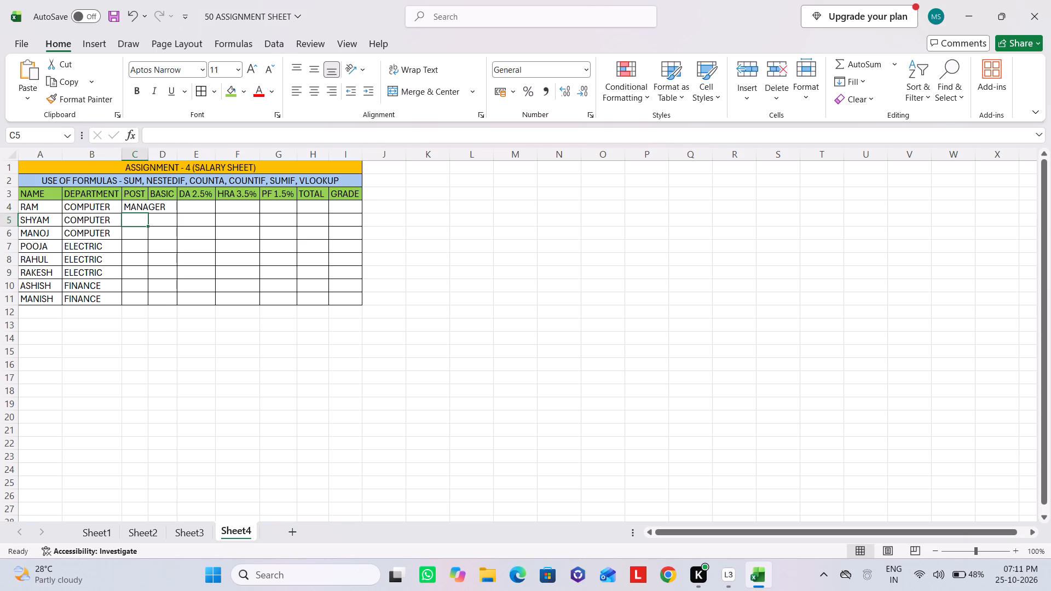
text(SUPERI)
key(BackSpace)
text(VISOR)
key(Down)
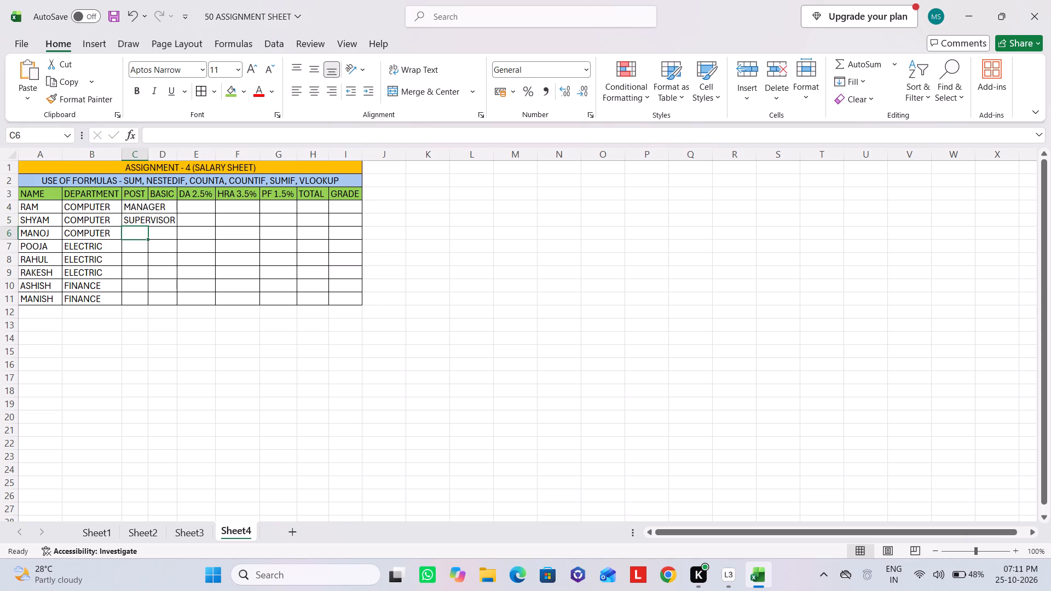
text(PION)
key(Down)
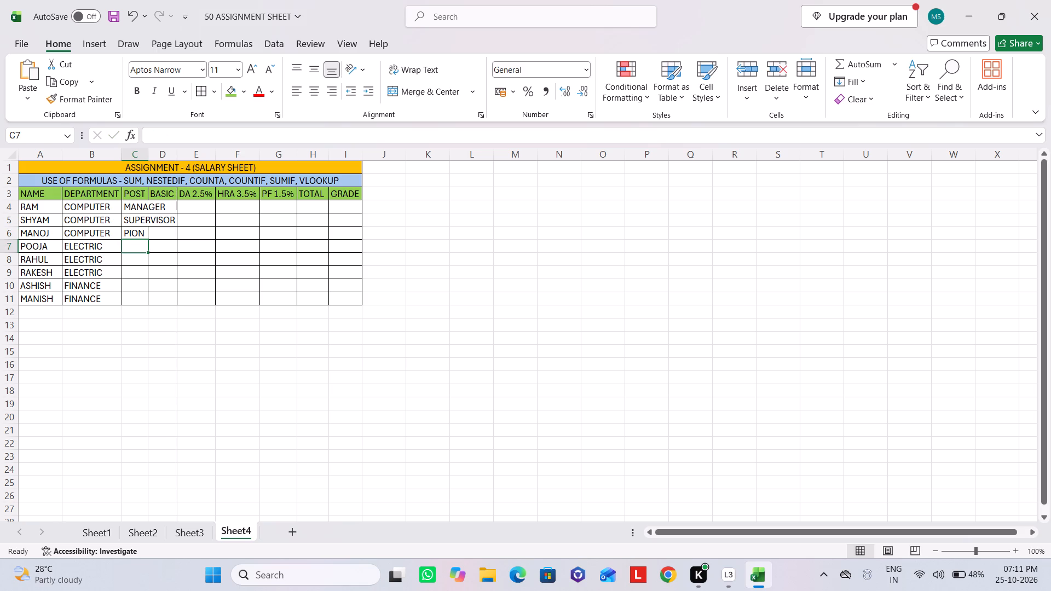
Enter the posts GUARD, CASHER and ACCOUNTANT for the three electric department employees in C7:C9.
text(GUARD)
key(Down)
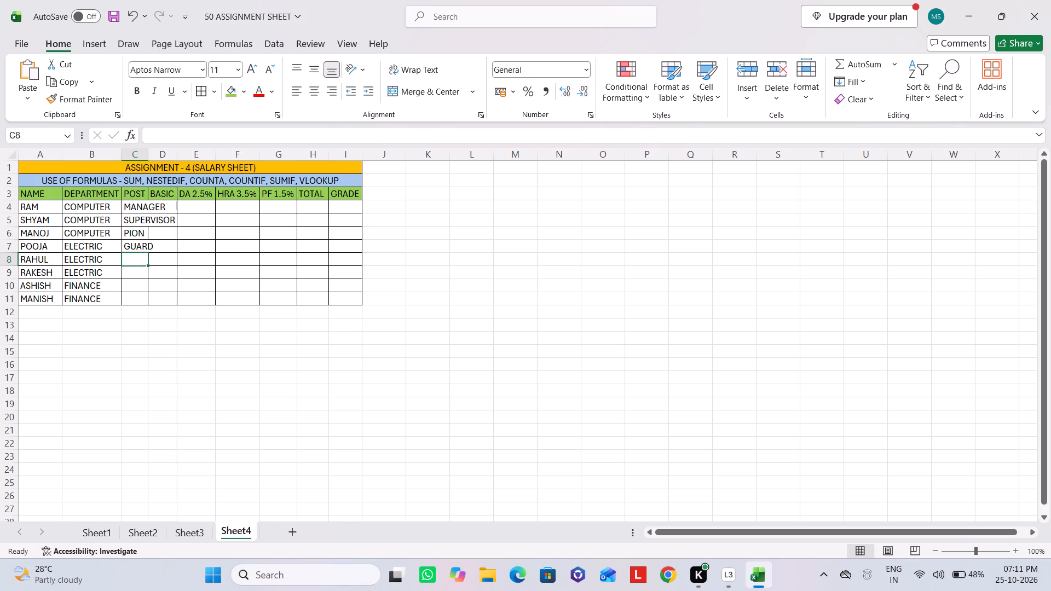
text(CASHER)
key(Left)
key(Right)
key(Down)
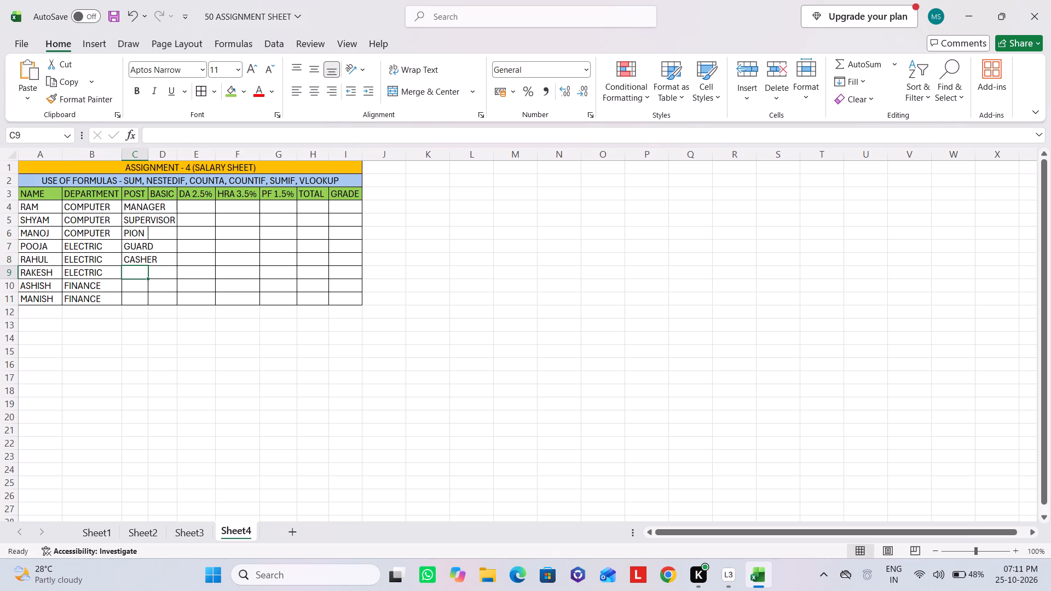
text(ACCOUNT)
text(ANT)
key(Left)
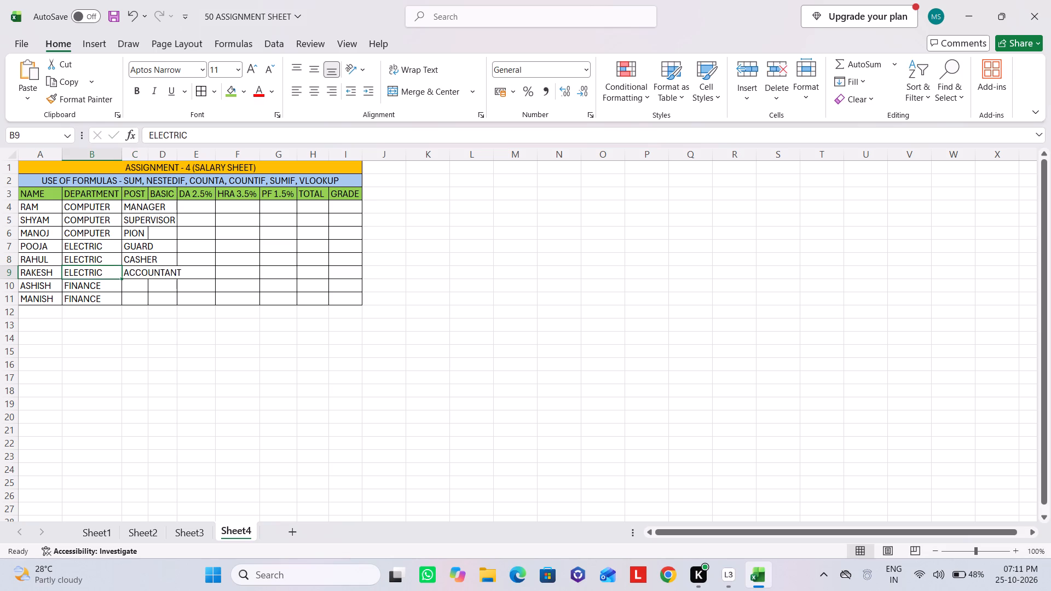
key(Down)
key(Right)
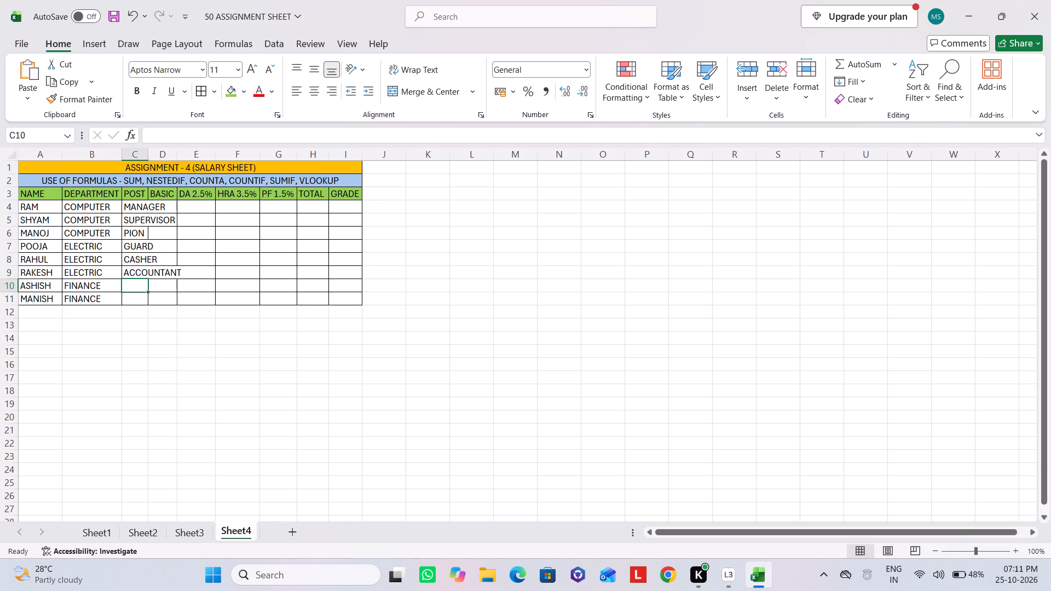
Enter the posts MANAGER and GUARD for the two finance department employees in C10:C11.
text(MANAGER)
key(Down)
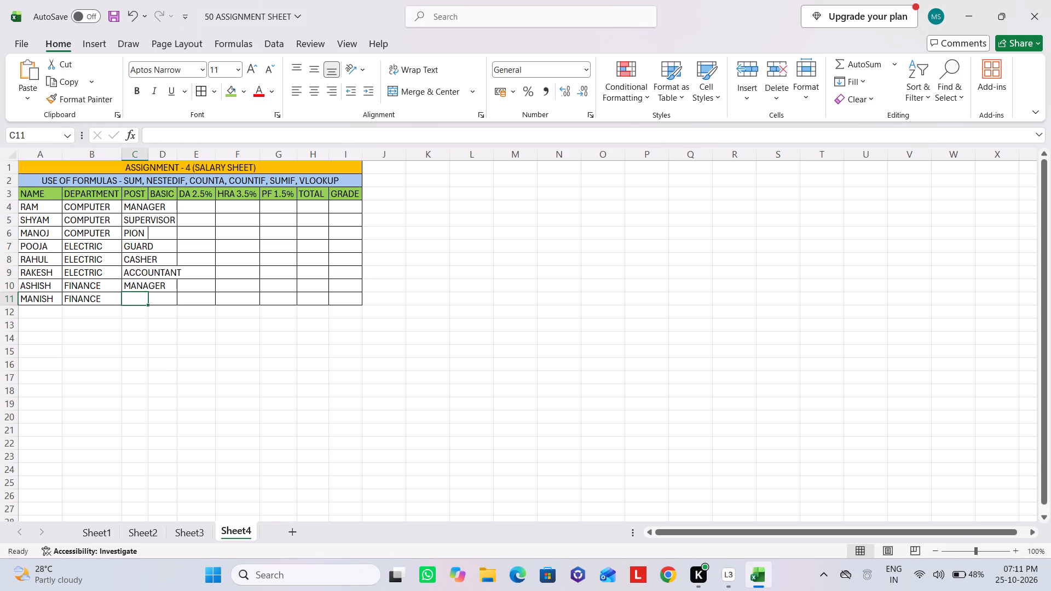
text(GUARD)
key(Up)
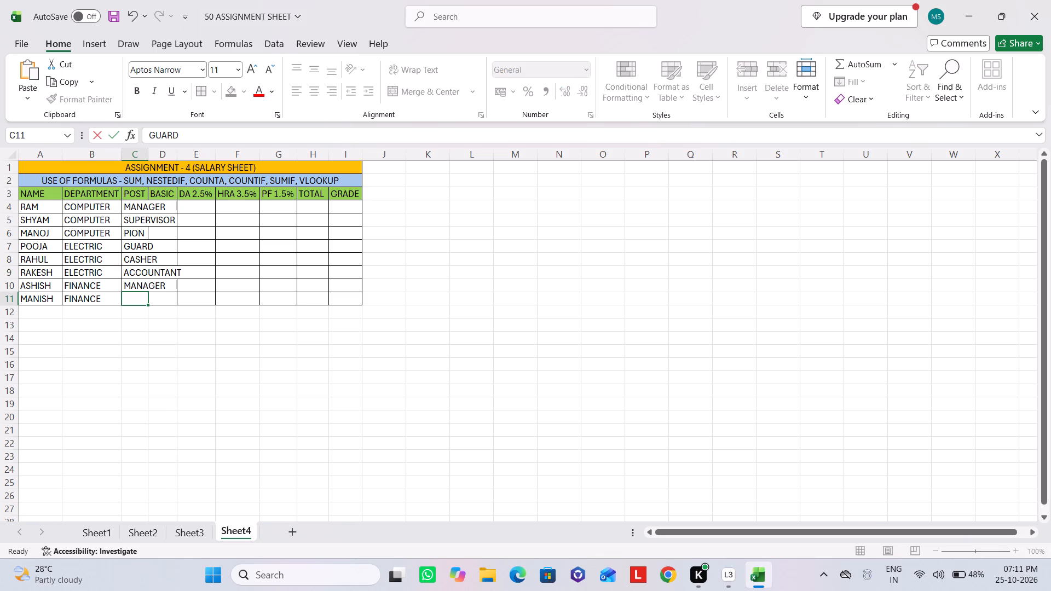
key(Up)
key(Up)
key(Up)
Autofit the width of the POST column C to its contents.
double_click(149, 153)
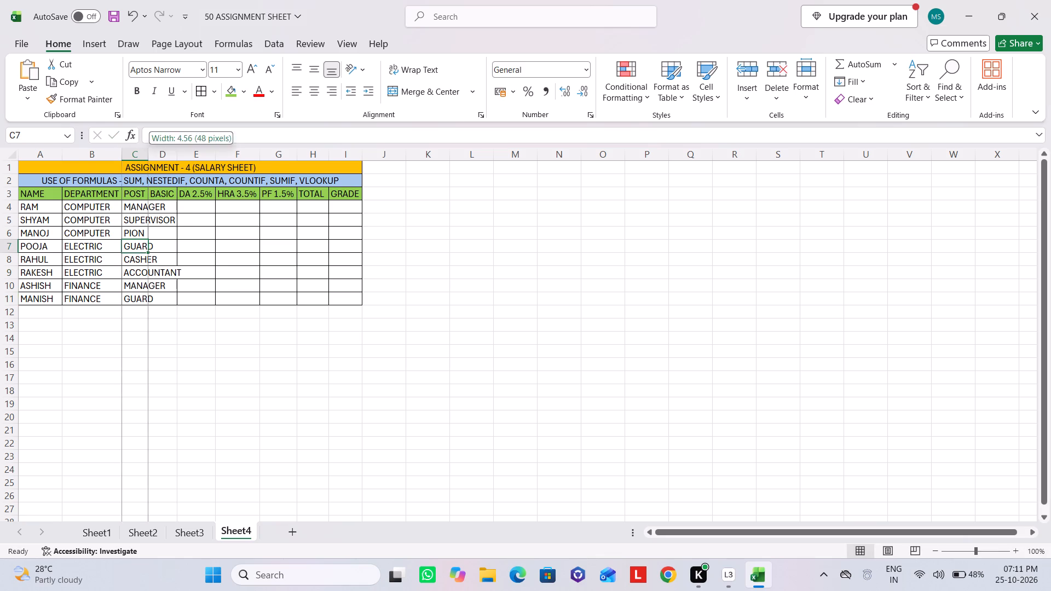
Fill in RAM's row from D4 to I4 with basic 5000, DA 125, HRA 175, PF 50, total 5250 and grade D.
click(197, 207)
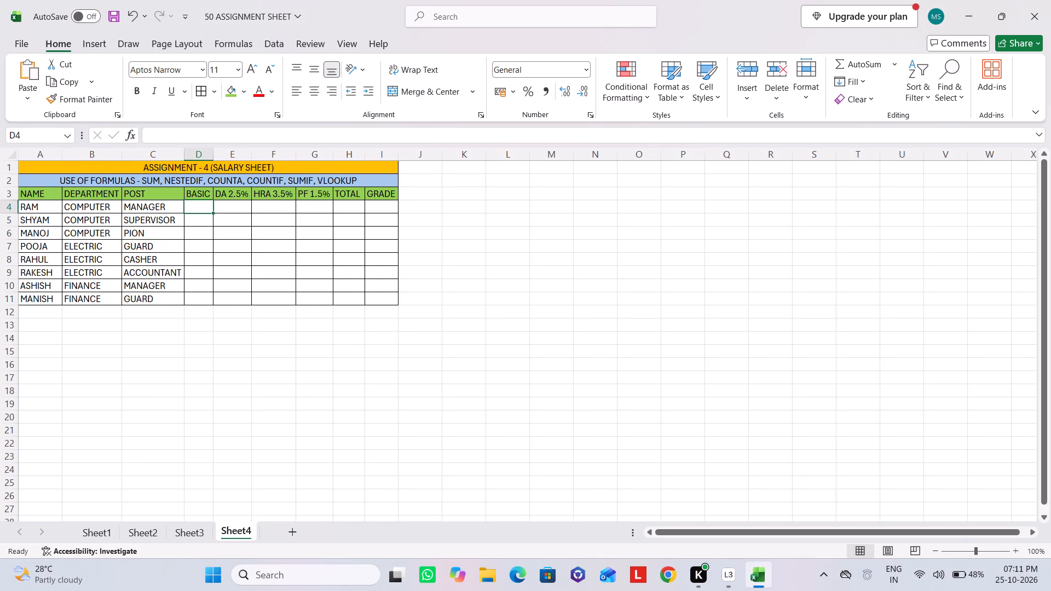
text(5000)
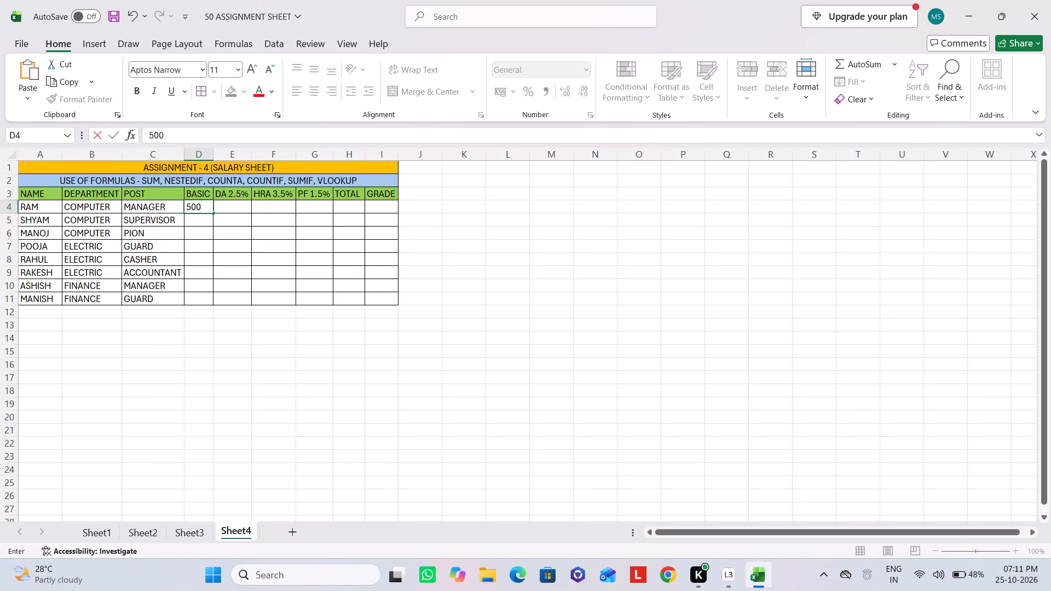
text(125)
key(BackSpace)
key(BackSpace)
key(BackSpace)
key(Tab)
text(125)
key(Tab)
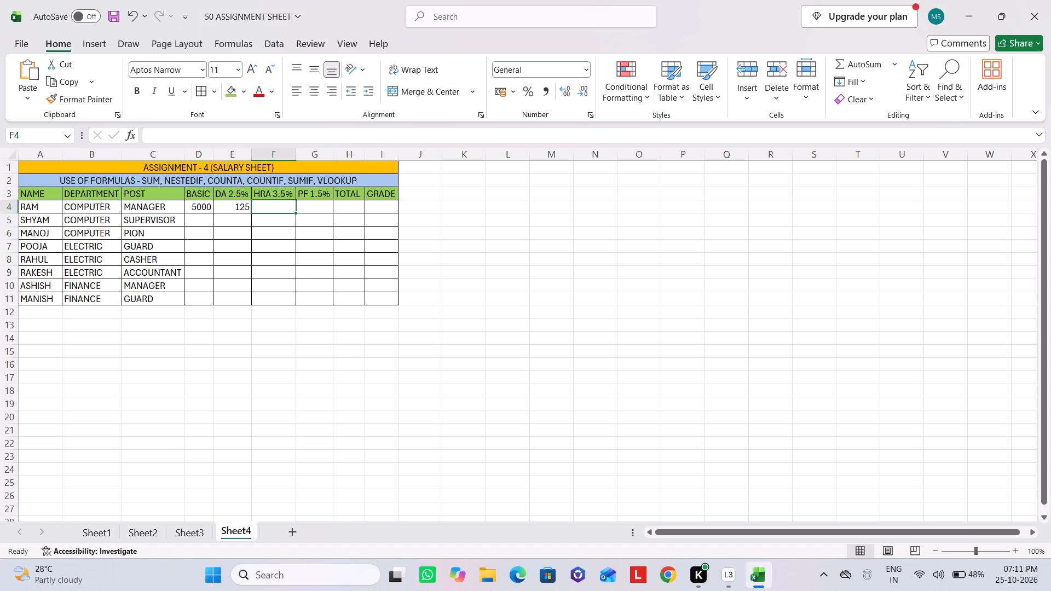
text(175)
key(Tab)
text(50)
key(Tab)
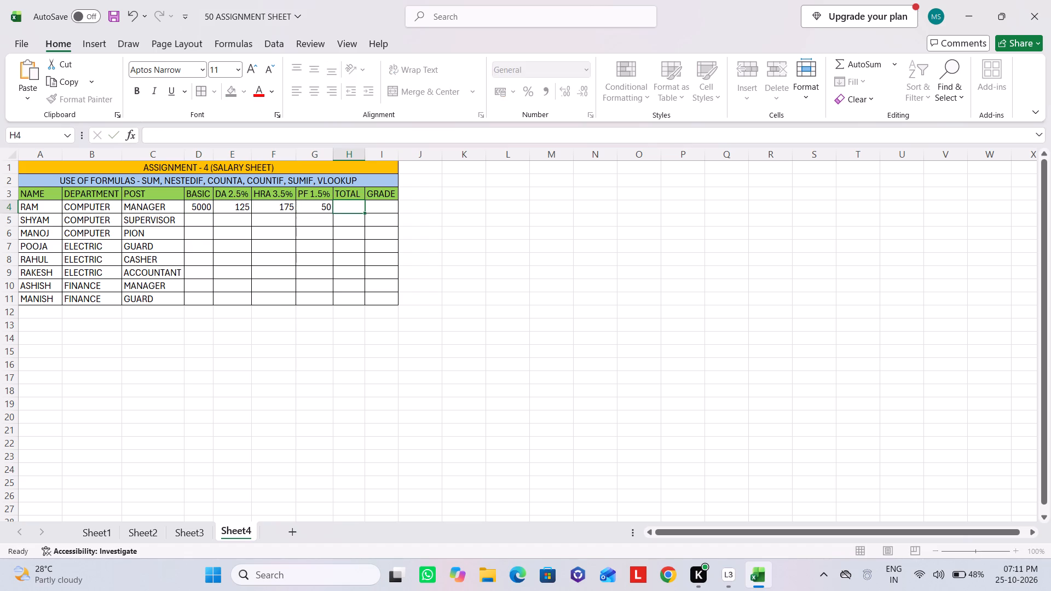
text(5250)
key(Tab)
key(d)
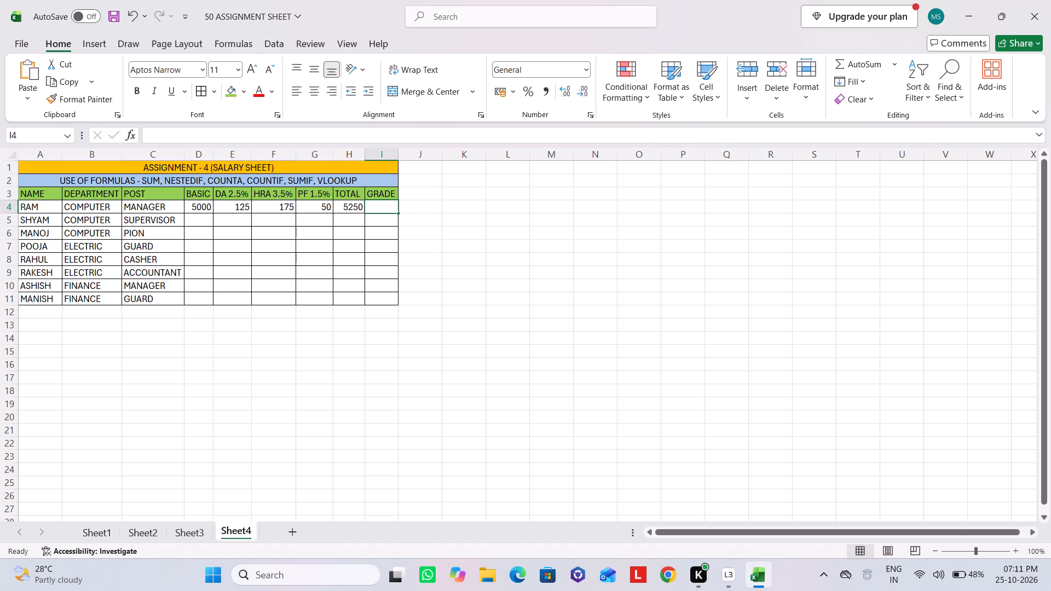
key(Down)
Enter the basic salaries 8000, 3000 and 6000 for SHYAM, MANOJ and POOJA in D5:D7.
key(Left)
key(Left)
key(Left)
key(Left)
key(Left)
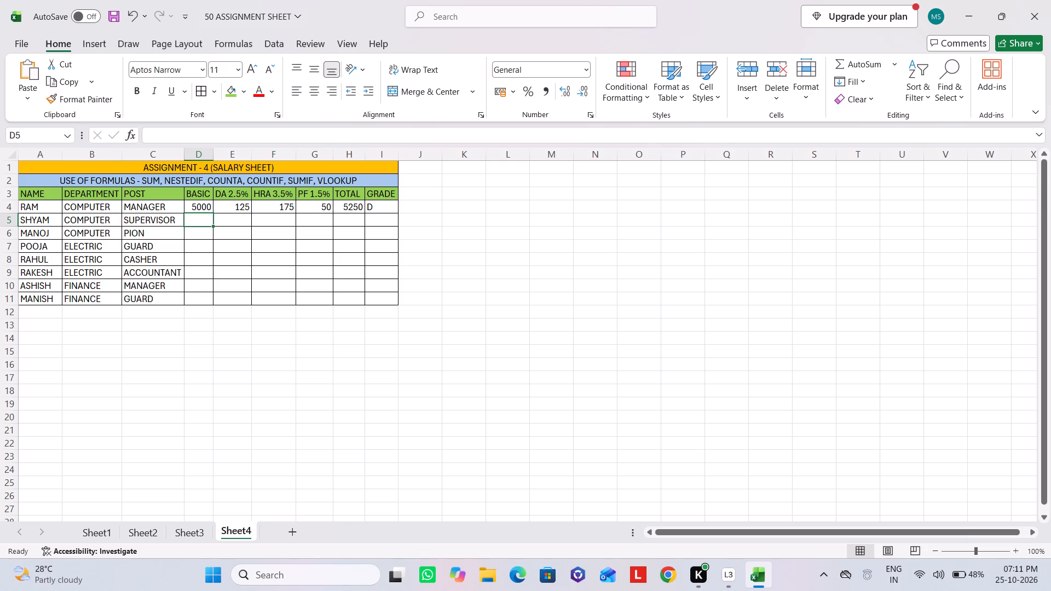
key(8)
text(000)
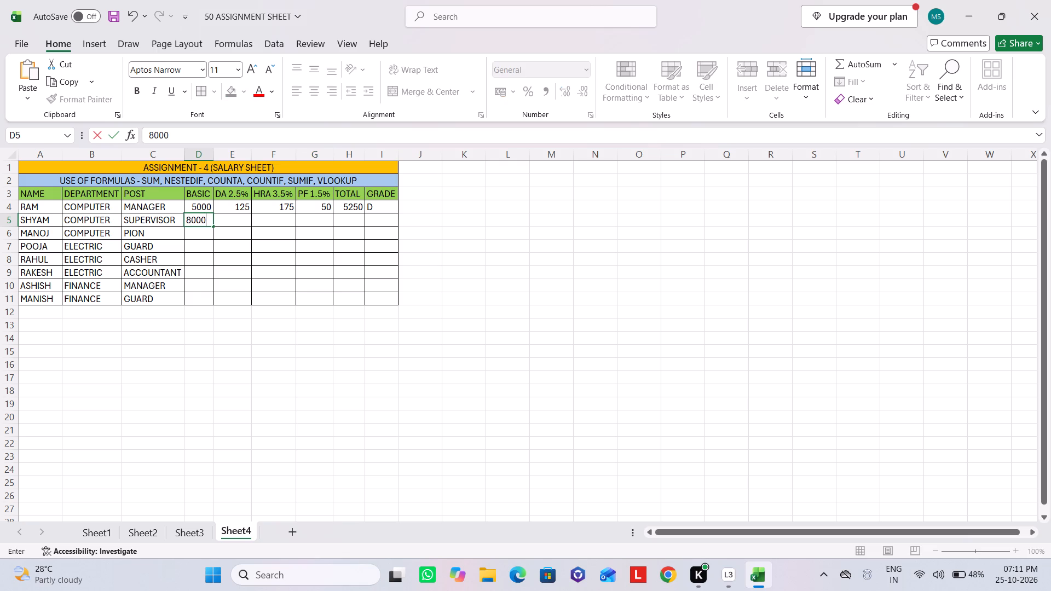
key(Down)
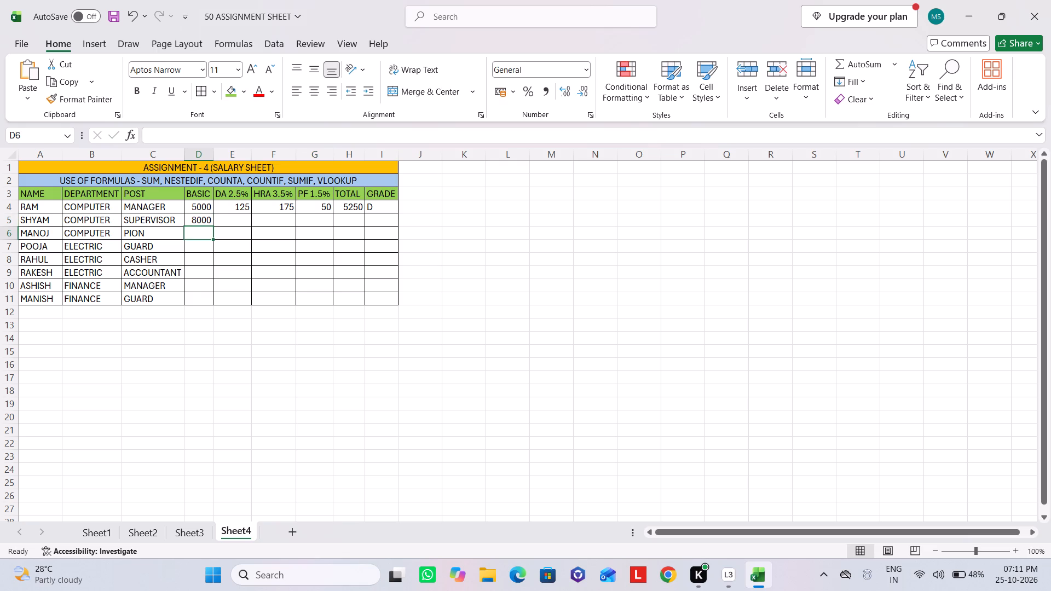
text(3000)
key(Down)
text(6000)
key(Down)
Enter the basic salaries 8000, 9000, 10000 and 5000 for RAHUL, RAKESH, ASHISH and MANISH in D8:D11.
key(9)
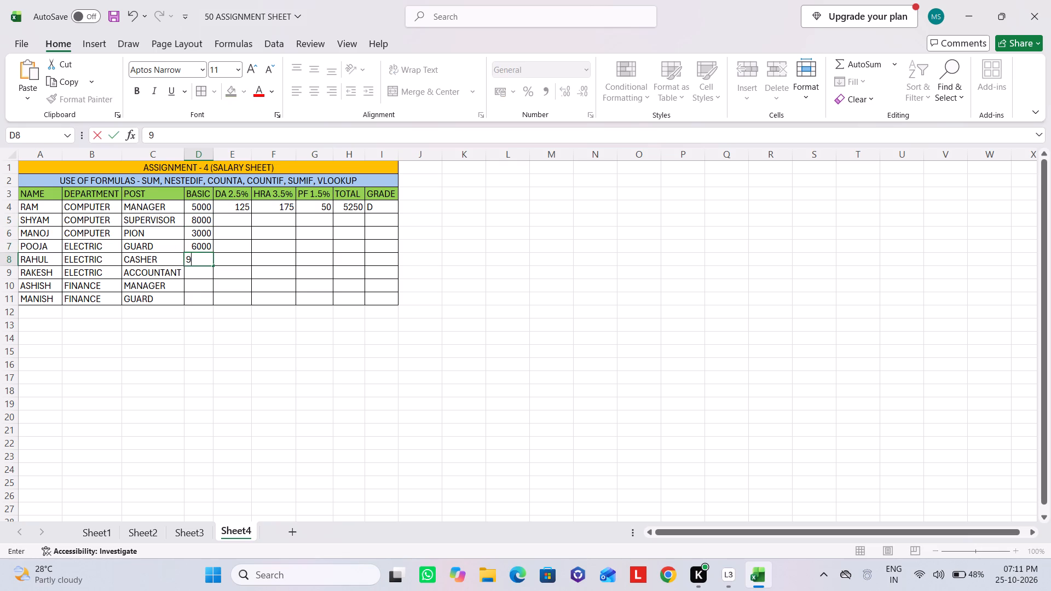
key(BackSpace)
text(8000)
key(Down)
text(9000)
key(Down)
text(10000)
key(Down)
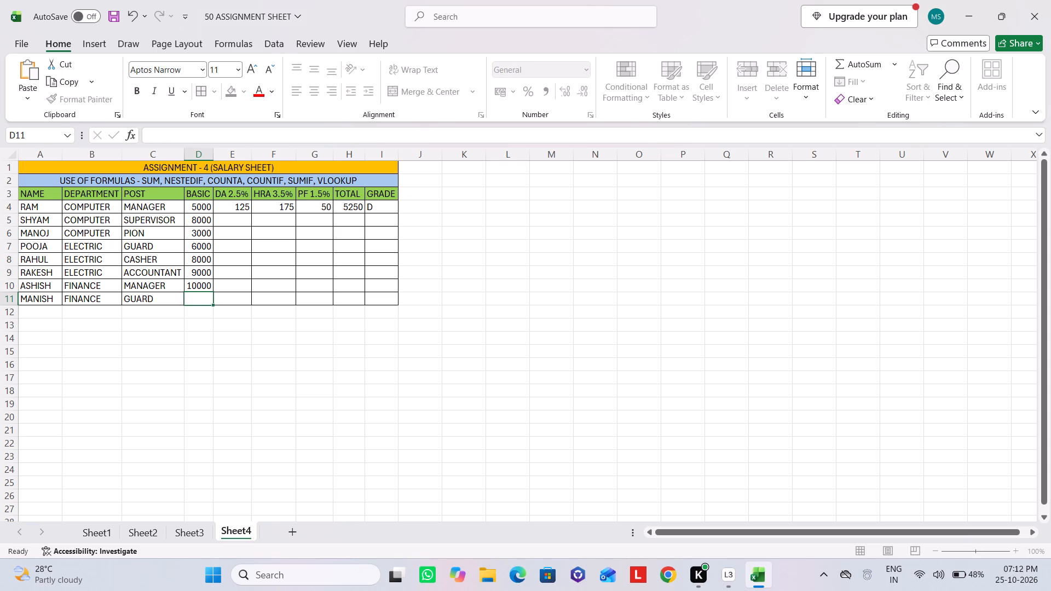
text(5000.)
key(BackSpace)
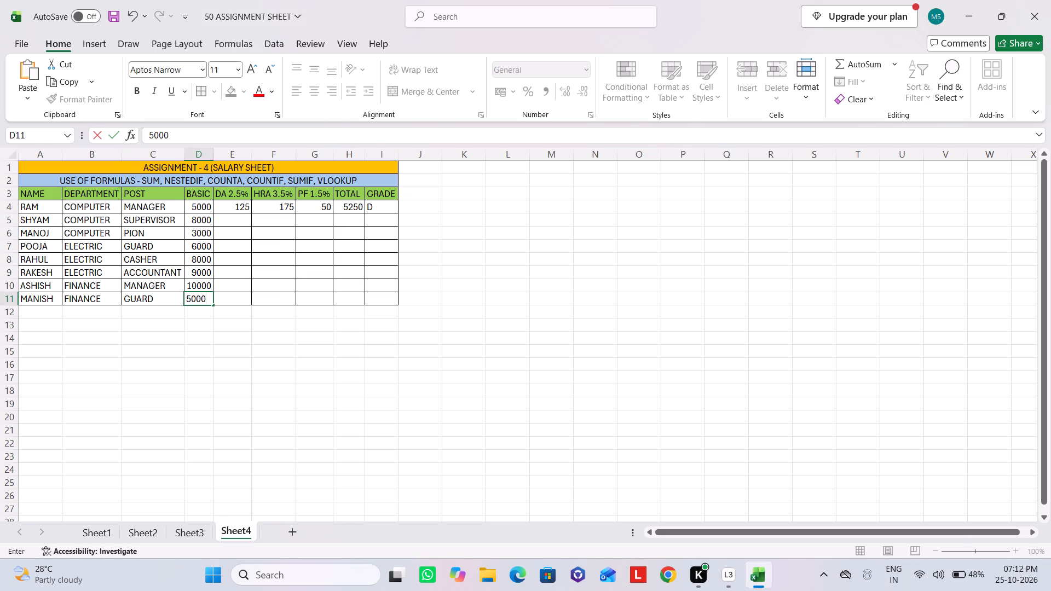
Autofit the width of the BASIC column D to its contents.
double_click(209, 155)
double_click(211, 153)
double_click(217, 158)
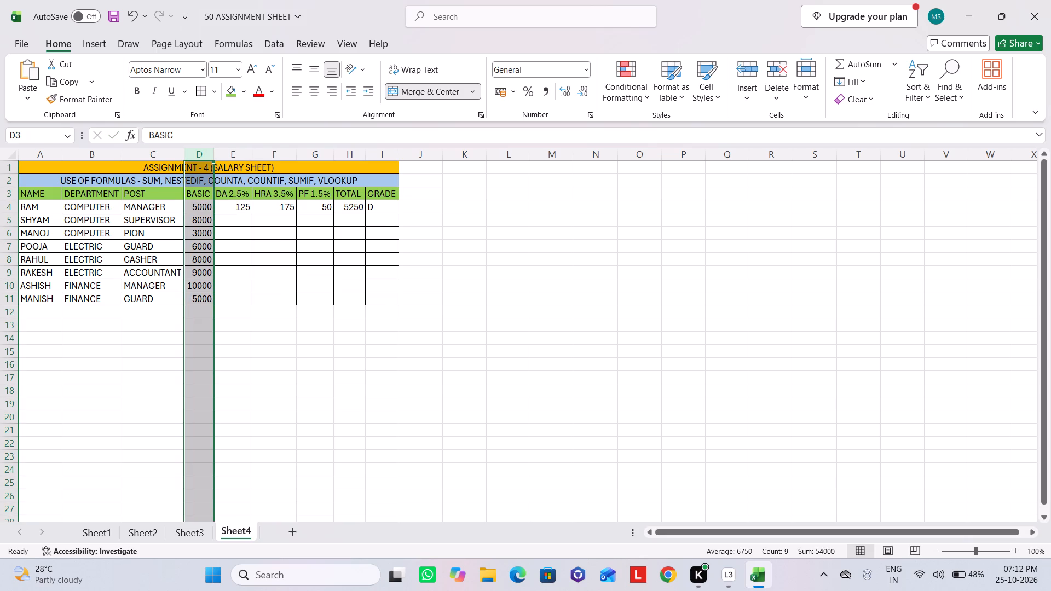
Enter the question 'Q.1 HOW MANY EMPLOYEE IN COMPUTER, FINANCE, ELECTRICAL DEPARTMENT?' in A13 below the salary table.
click(225, 334)
click(38, 325)
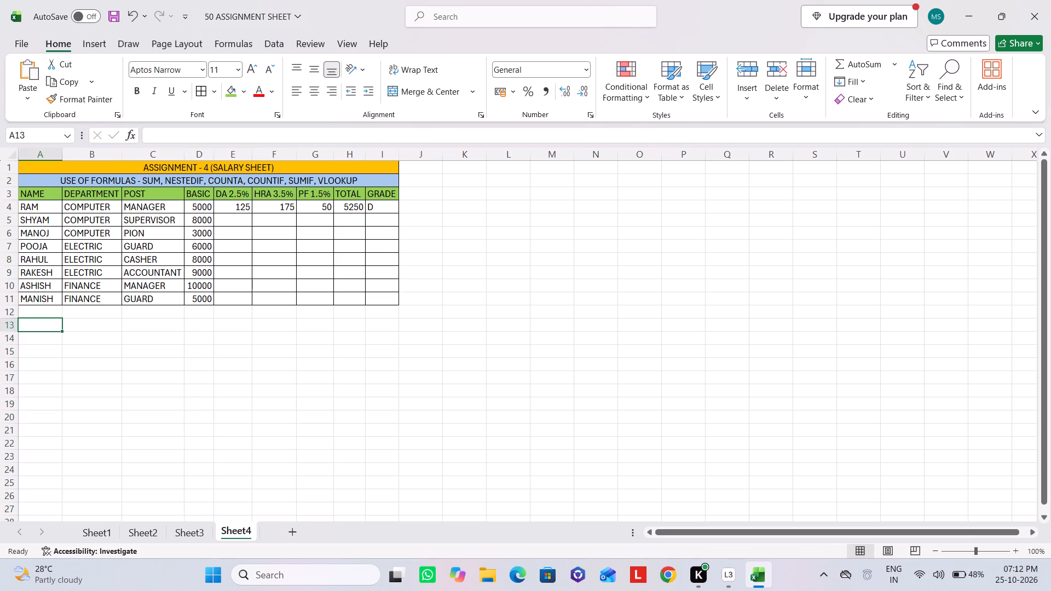
text(Q.)
key(space)
key(BackSpace)
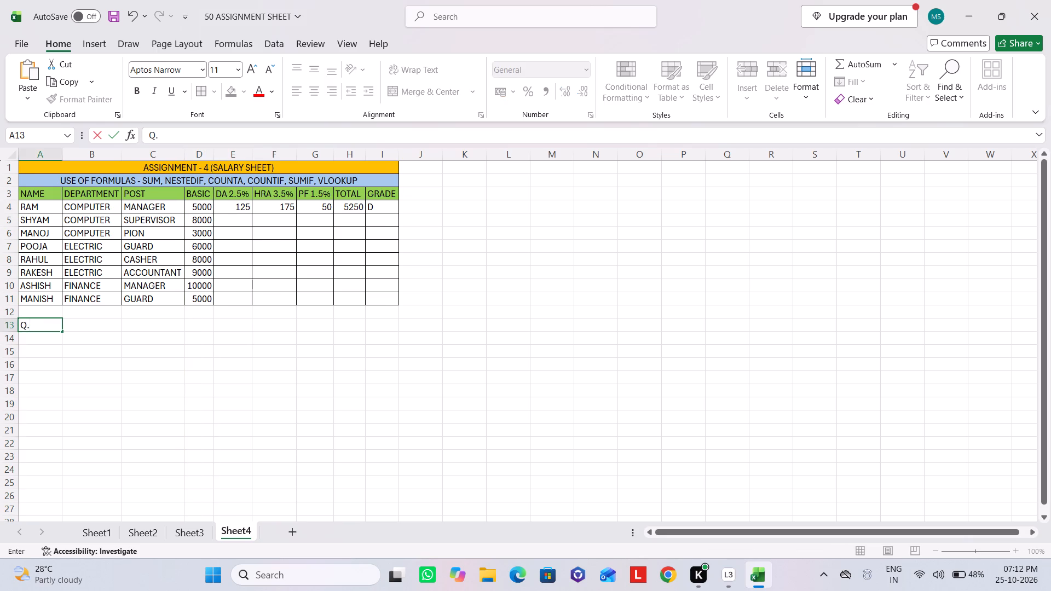
text(1)
key(space)
text(HOW MANY)
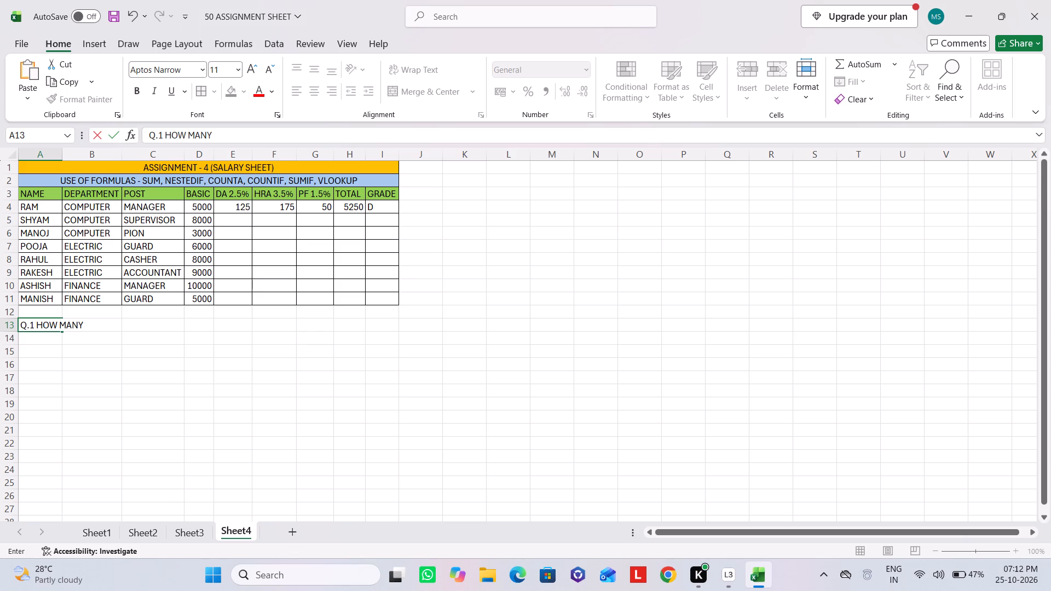
key(space)
text(EMPLOYEE IN COMPUTER,.)
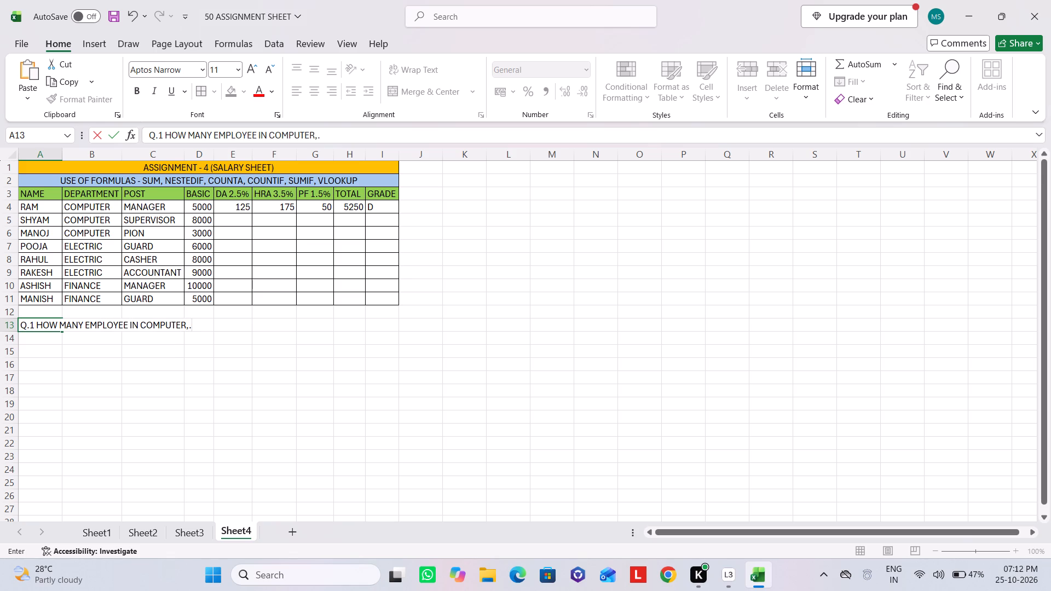
key(BackSpace)
key(space)
text(FINANCE)
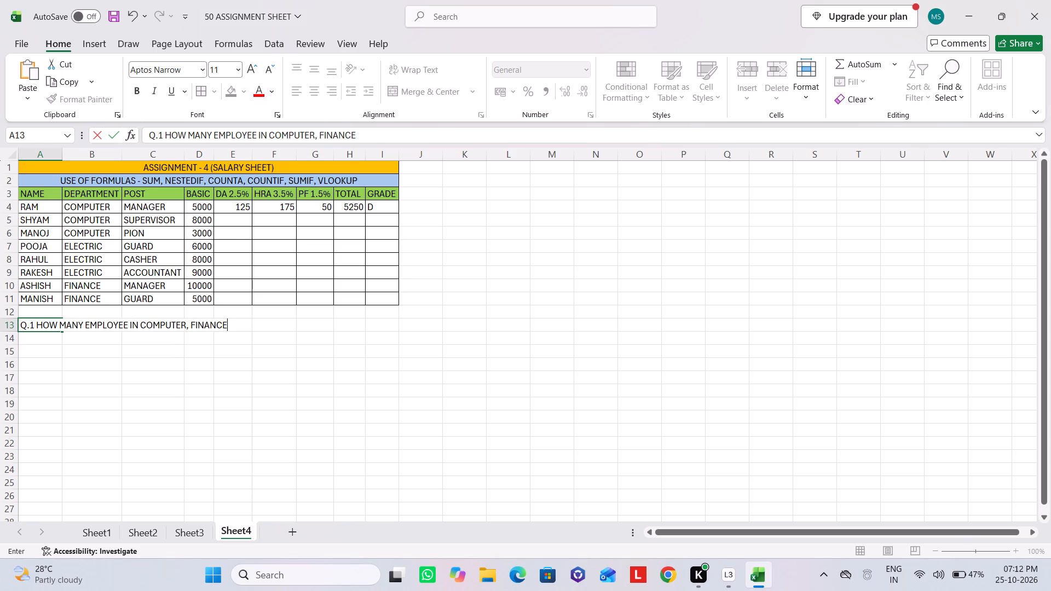
text(, ELET)
key(BackSpace)
text(CTRI)
text(CAL DEPARTMENE)
key(BackSpace)
text(T?)
key(Return)
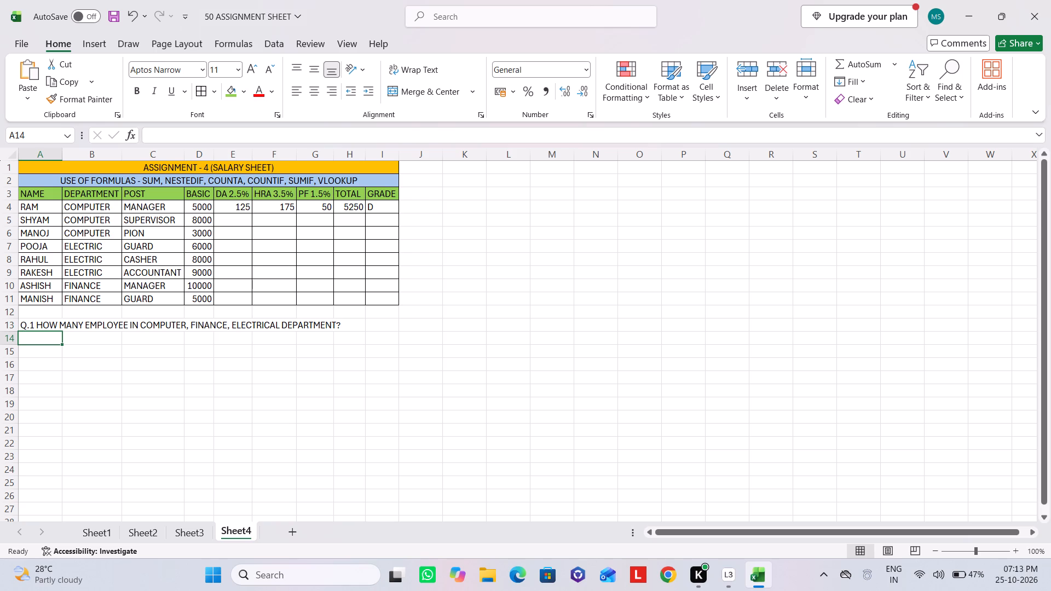
Enter the question 'Q.2 HOW MANY BASIC SALARY IN COMPUTER DEPARTMENT ONLY?' in A14.
key(q)
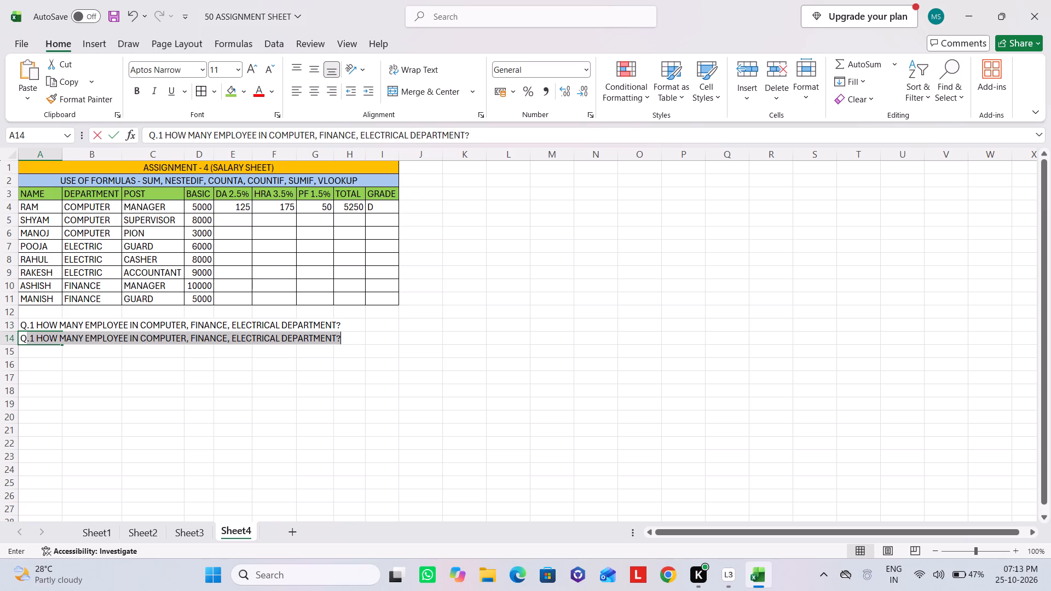
text(.2)
key(space)
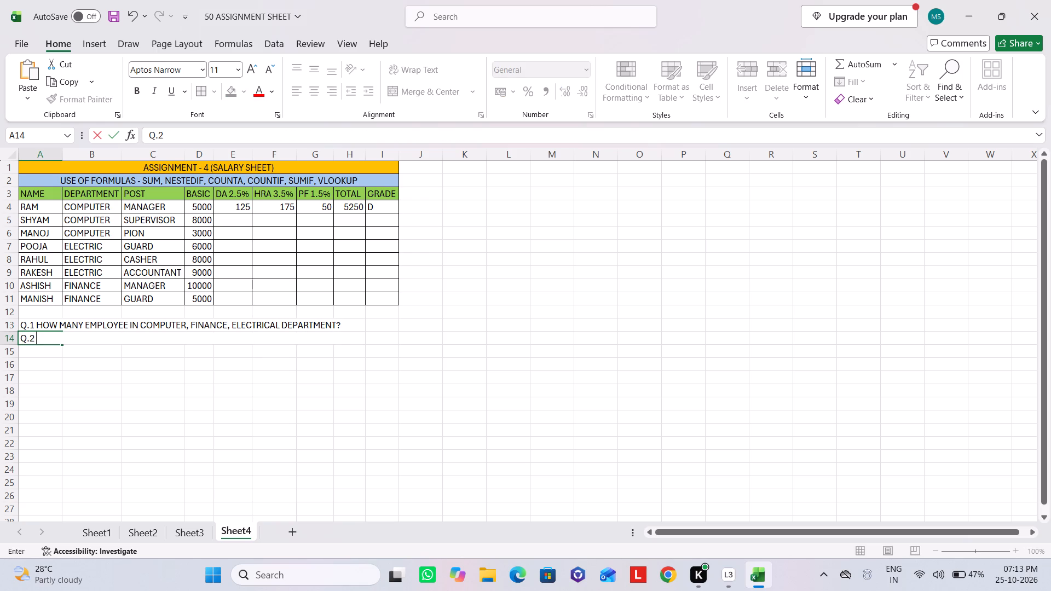
text(HOW MANY BASIC)
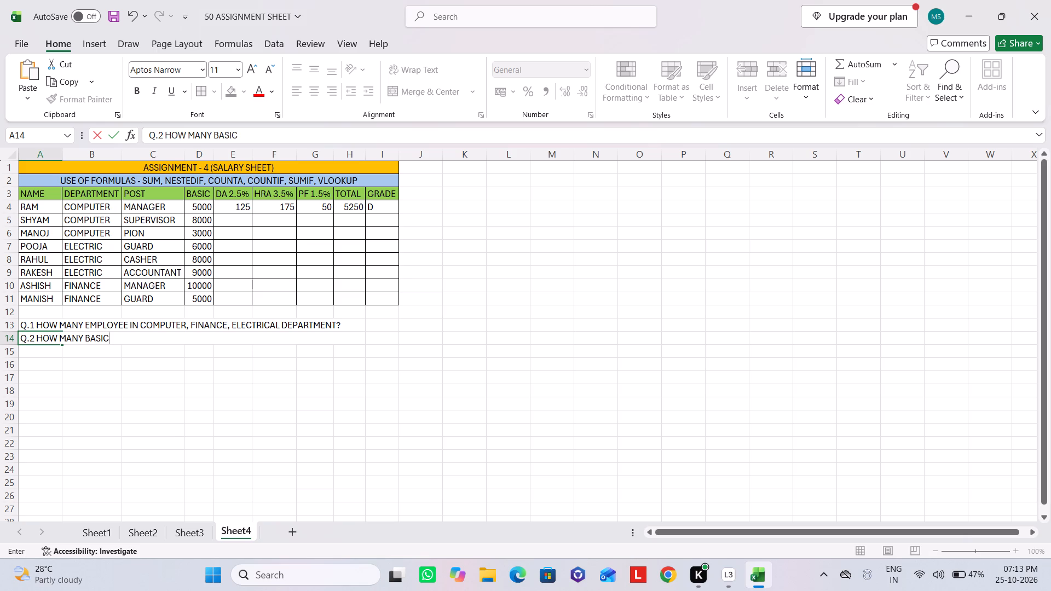
key(space)
text(SALARY IN)
key(space)
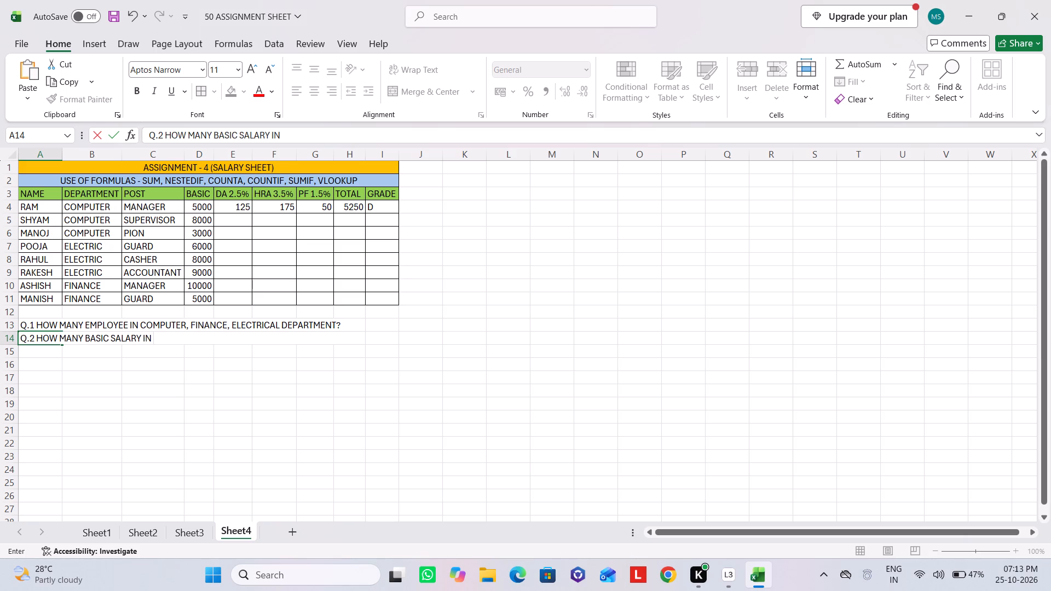
text(COMPUTER)
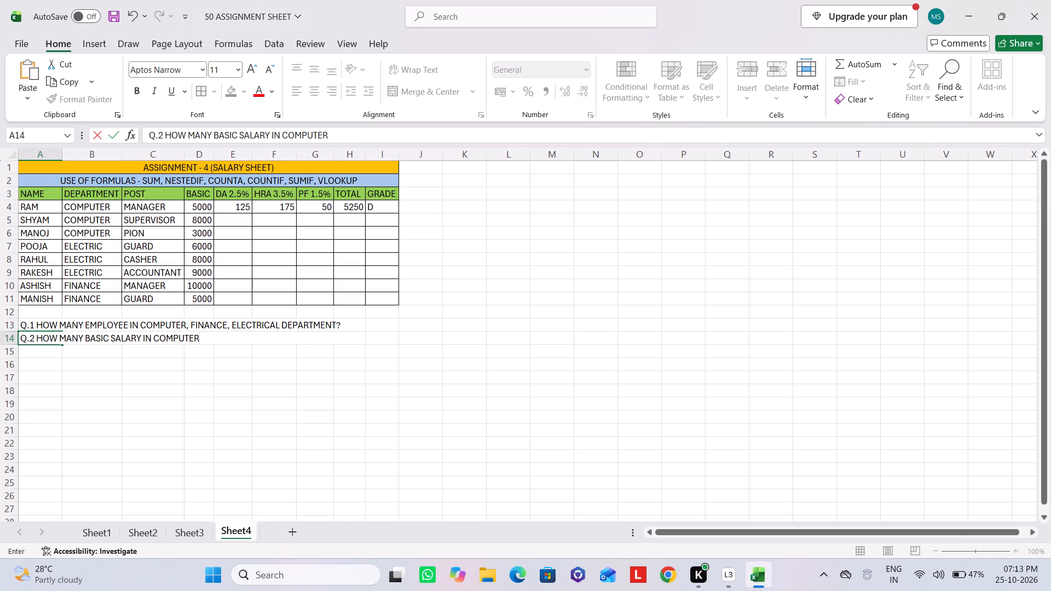
key(space)
text(DEPARTMENT DO)
key(BackSpace)
key(BackSpace)
text(ONLY?)
key(Return)
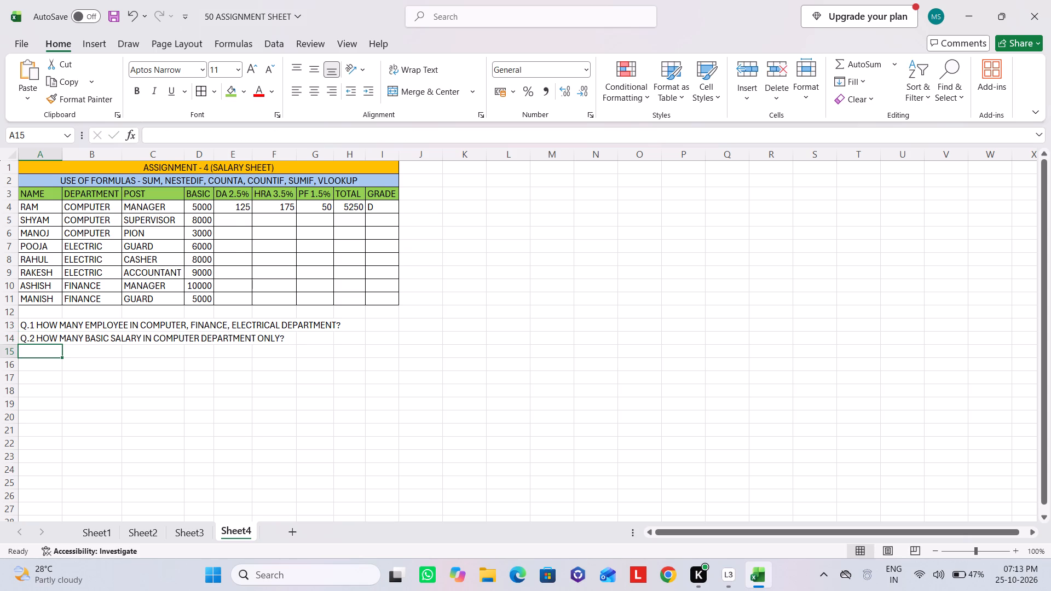
Enter the question 'Q.3 MANOJ, ASHISH POST & GRADE' in A15.
text(Q.3)
key(space)
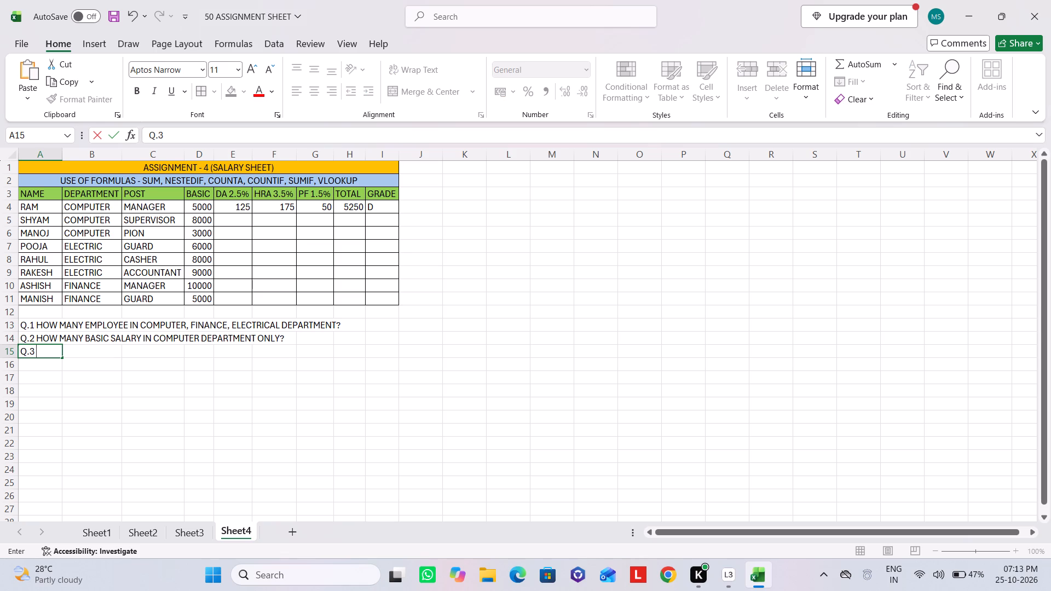
text(MANOJ)
key(space)
key(BackSpace)
text(, ASHISH,)
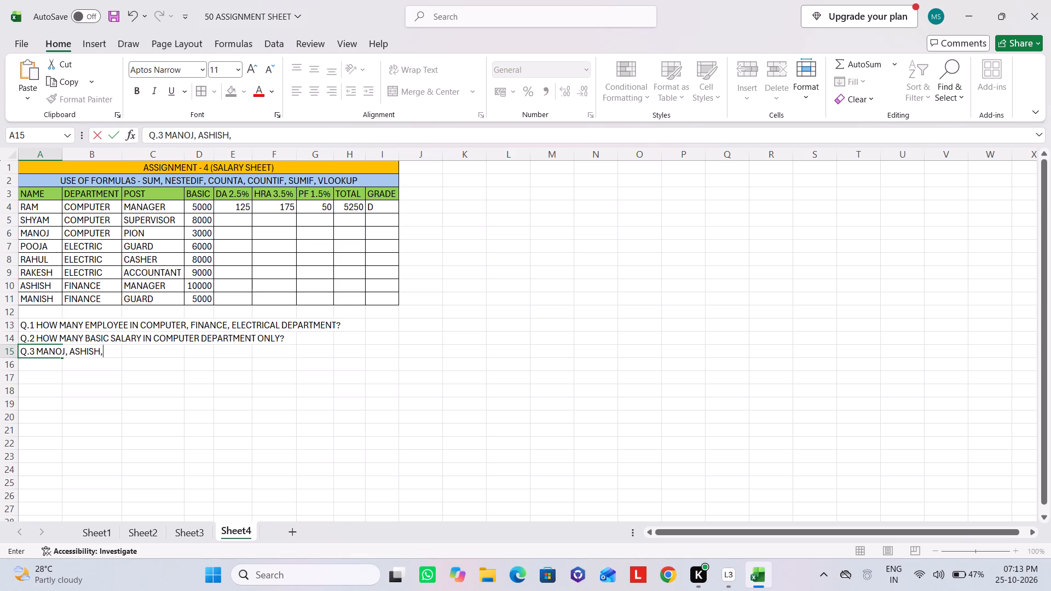
key(space)
key(BackSpace)
key(BackSpace)
key(space)
text(POST &)
key(space)
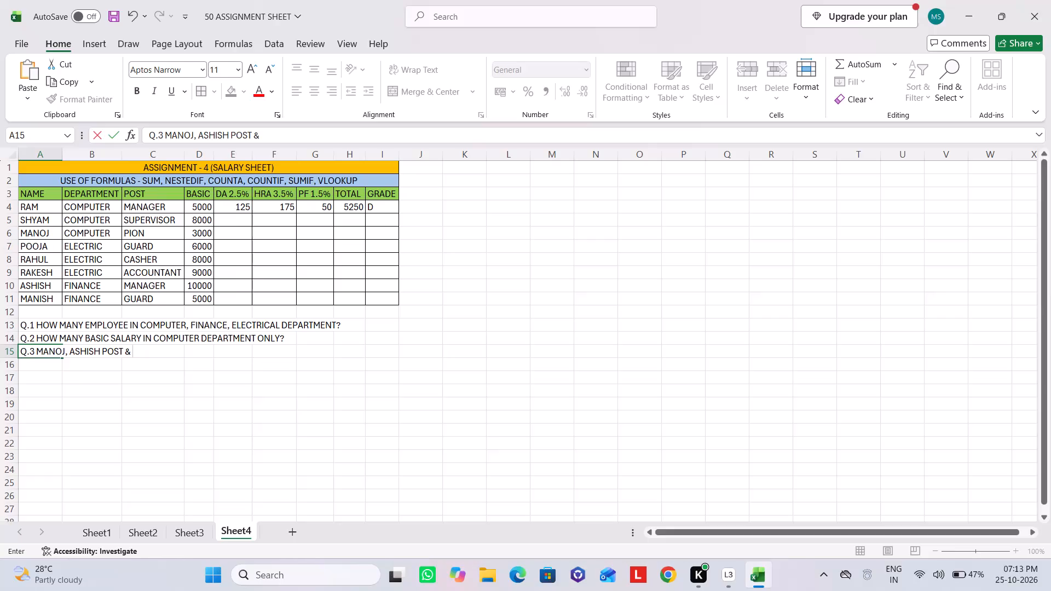
text(GRADE)
key(Return)
Begin the fourth question in A16 with 'Q.4 IF TOTAL SALARY IS GREATER THEN 20000 THEN "A"'.
text(Q.4)
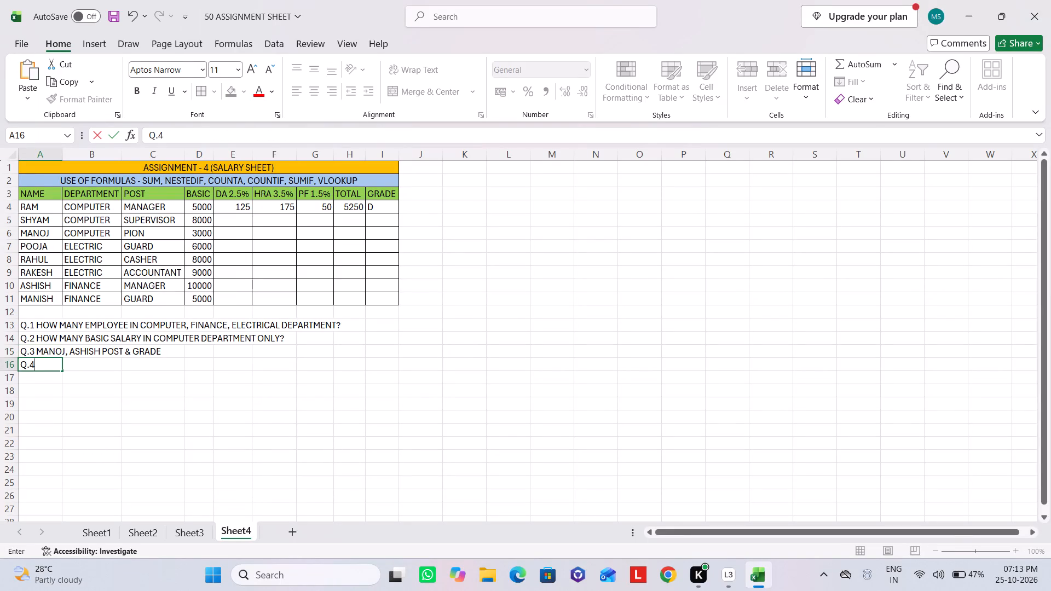
key(space)
text(IF TOTAL SALARY)
key(space)
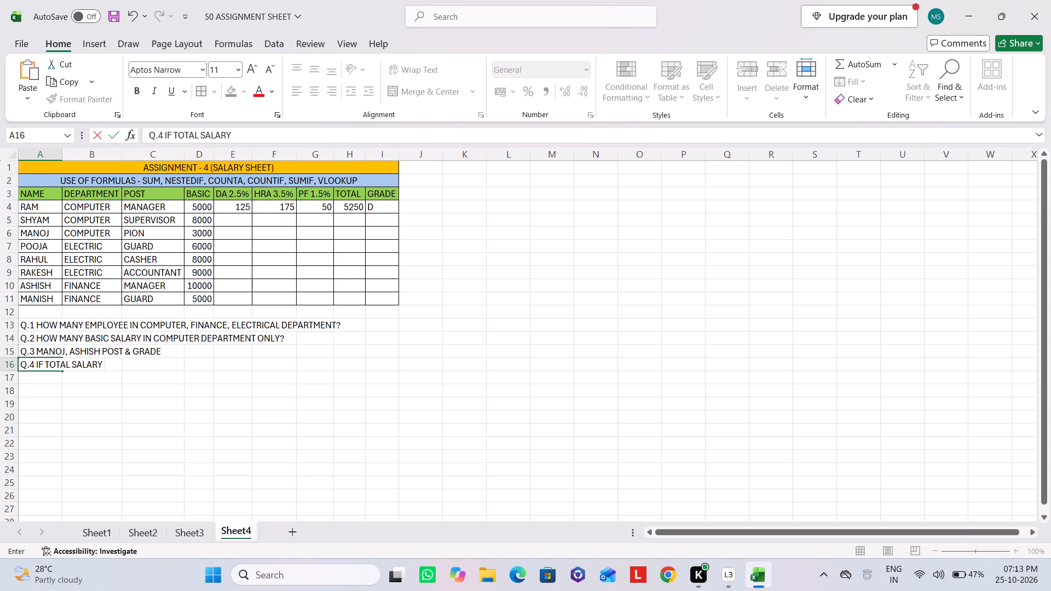
text(IS GRETER)
key(BackSpace)
key(BackSpace)
key(BackSpace)
text(ATER)
key(space)
text(THEN)
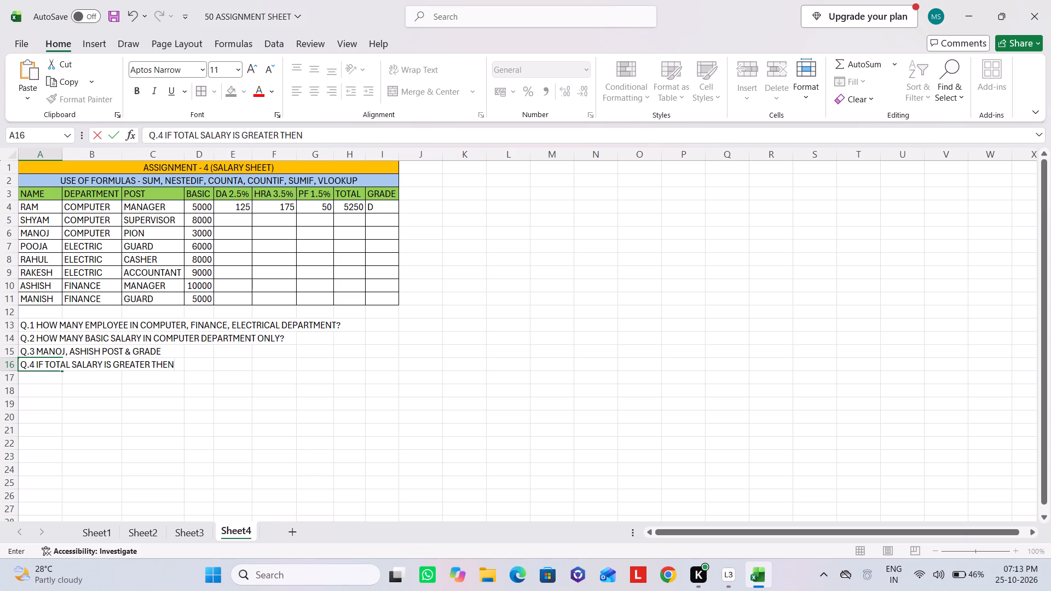
key(space)
text(20000 THEN)
key(space)
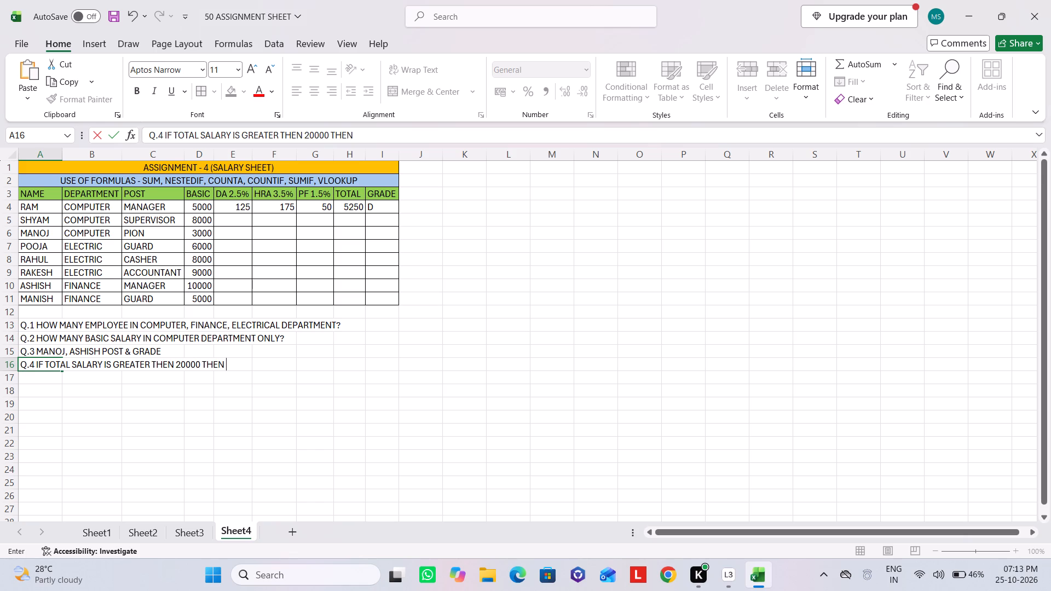
text("A")
Continue the Q.4 question in A16 with ', IF TOTAL SALARY GREATER THEN 10000 "B"'.
text(, IF TOTLA)
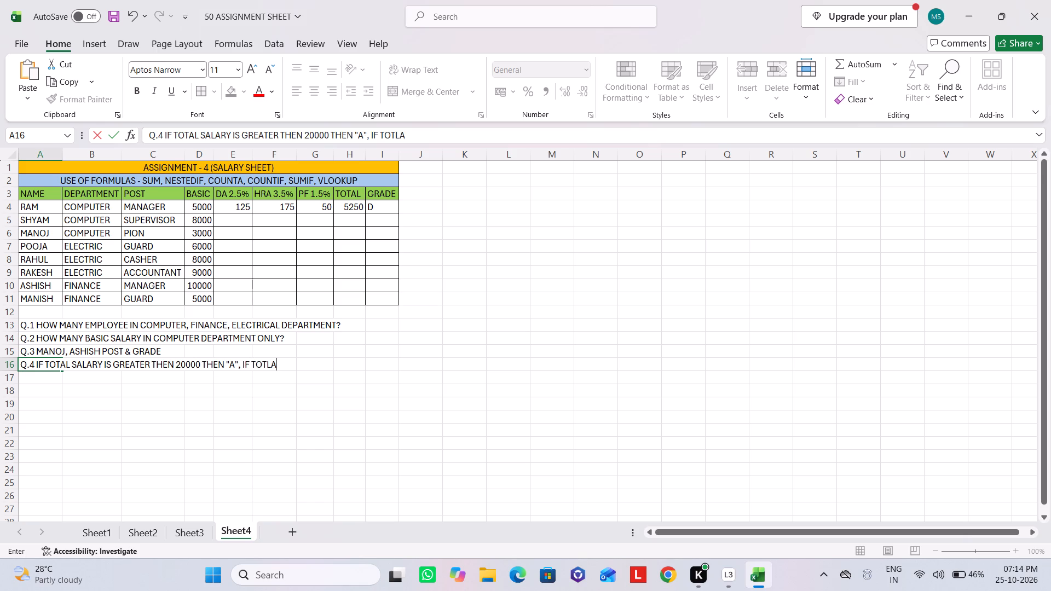
key(BackSpace)
key(BackSpace)
text(AL)
key(space)
text(SALARY)
key(space)
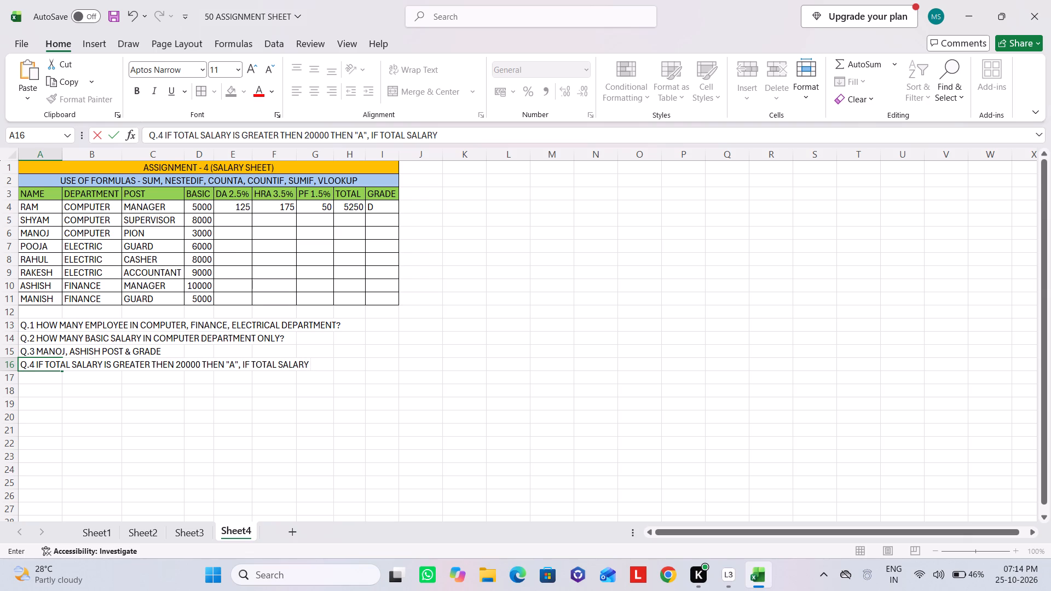
text(GREATER THEN 10000)
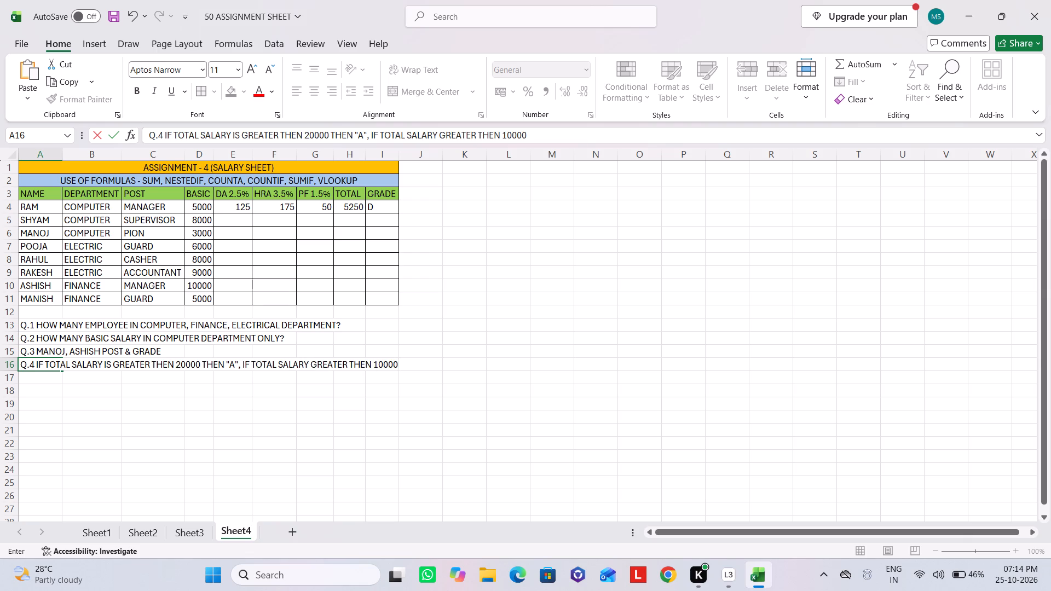
key(shift+quotedbl)
key(Left)
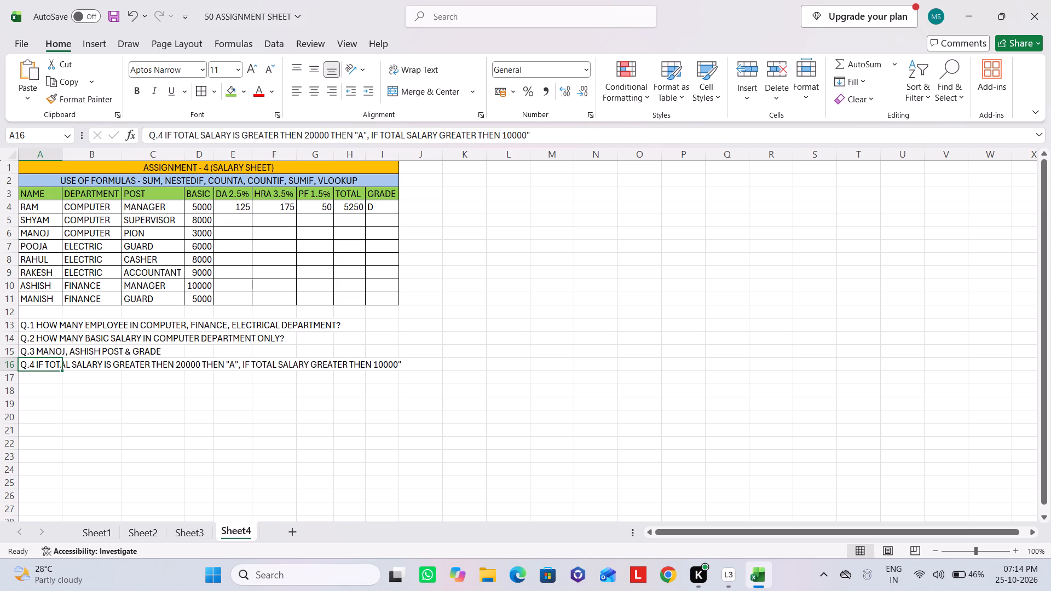
double_click(48, 366)
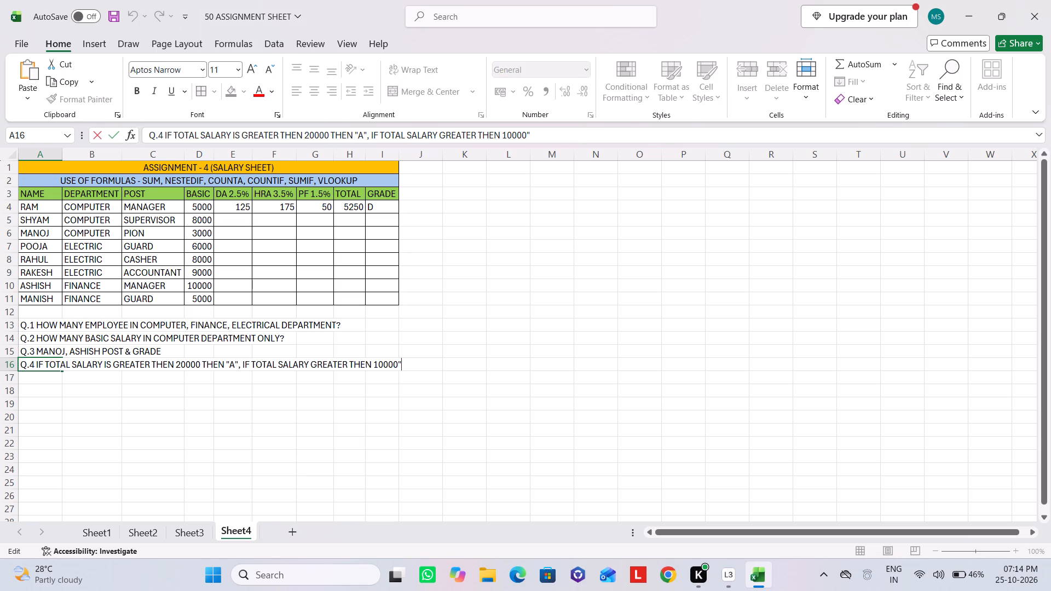
key(Left)
key(Right)
key(Left)
key(space)
key(Right)
text(B")
Finish the Q.4 question in A16 with ', OTHERWISE "C"?'.
text(, OTHERS)
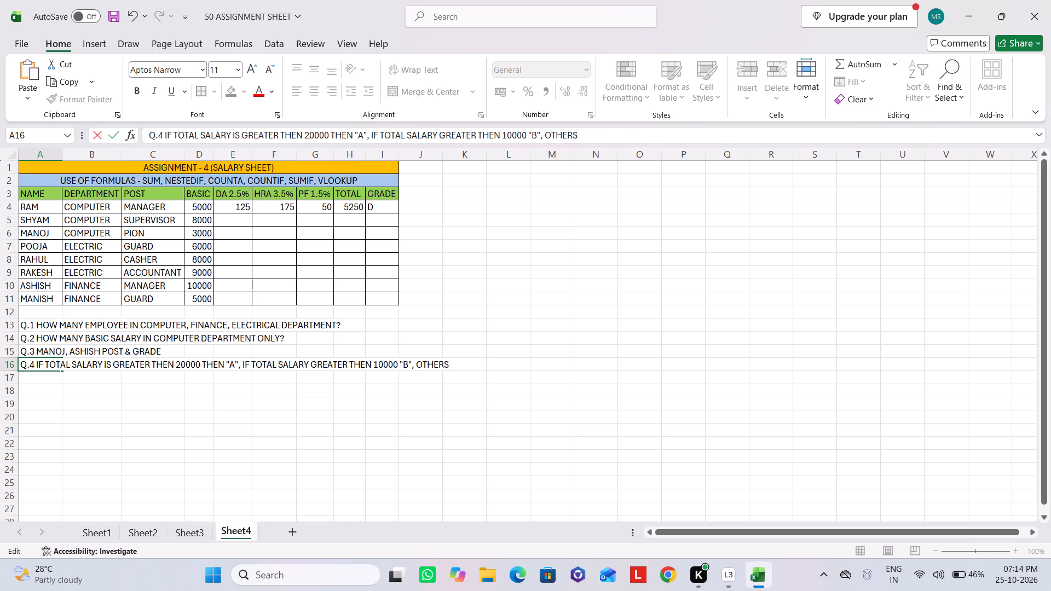
key(BackSpace)
text(WISE)
key(space)
text("C")
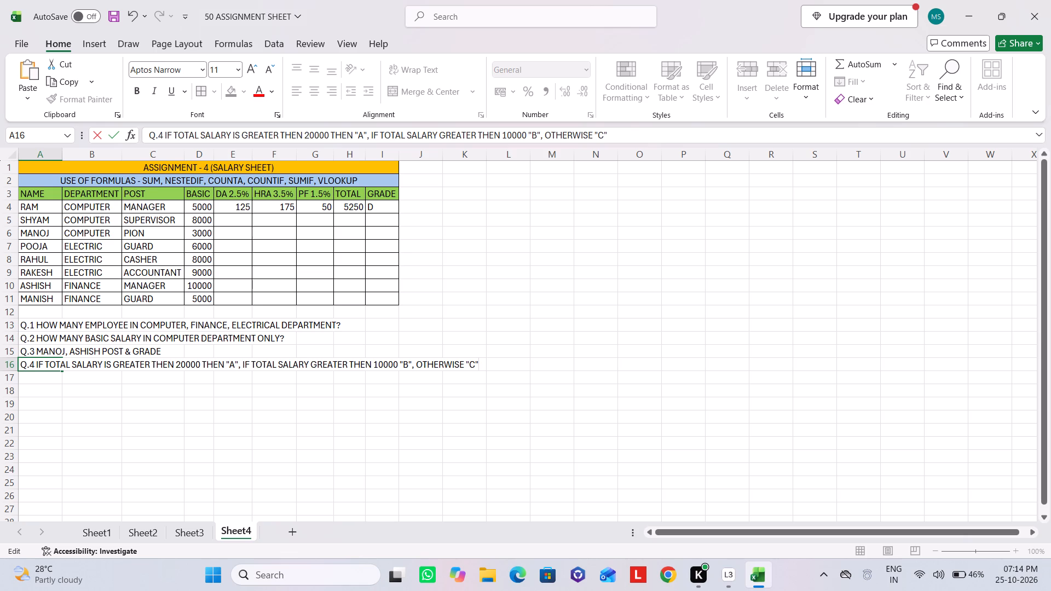
key(shift+question)
key(Return)
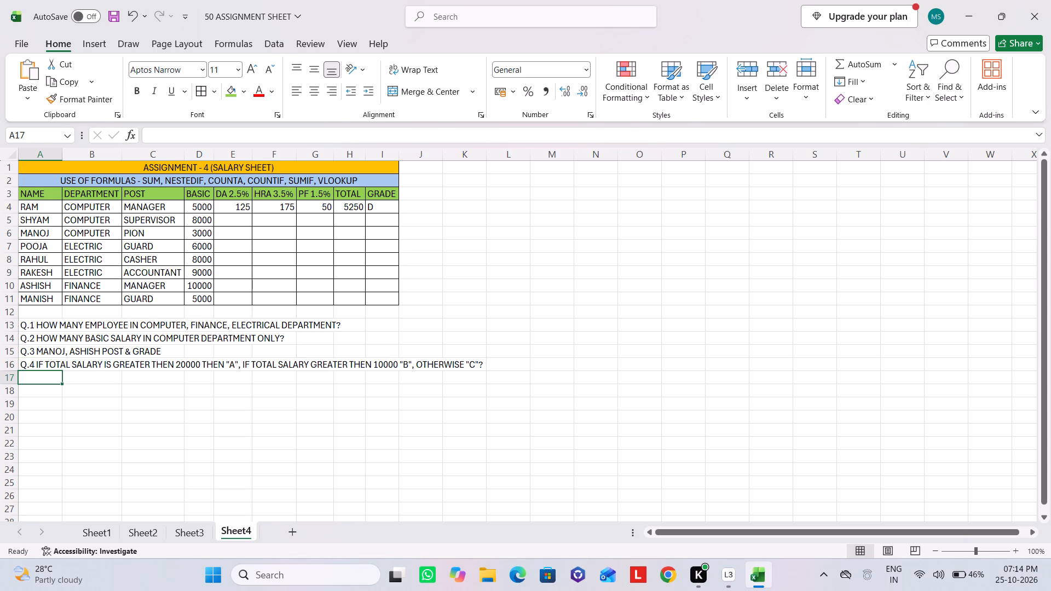
Enter the question 'Q.5 HOW MANY EMPLOYEE IS MANAGER & GUARD?' in A17.
text(Q.5)
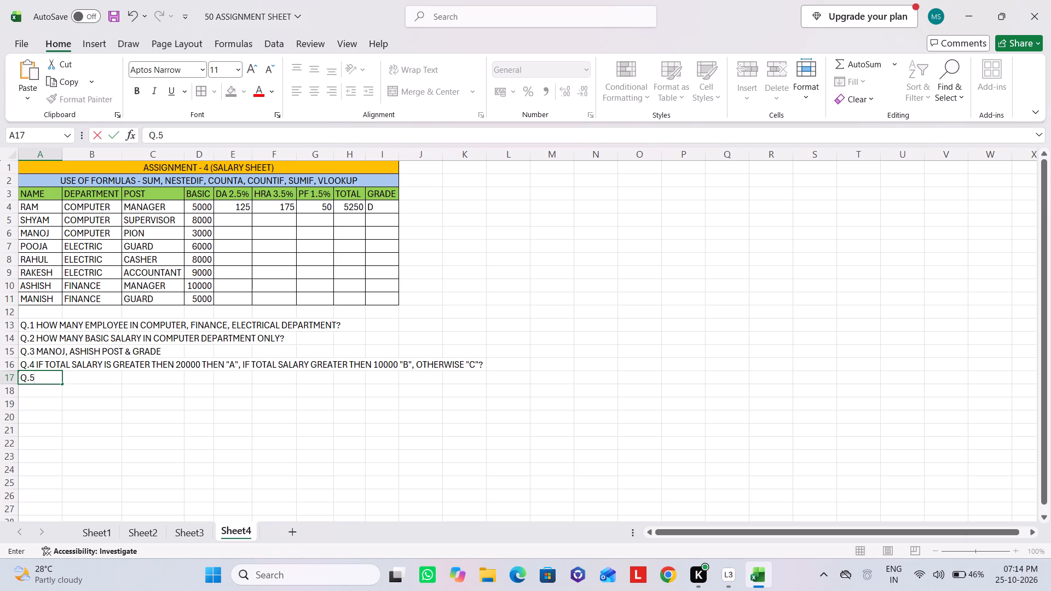
key(space)
text(HOW MANY)
key(space)
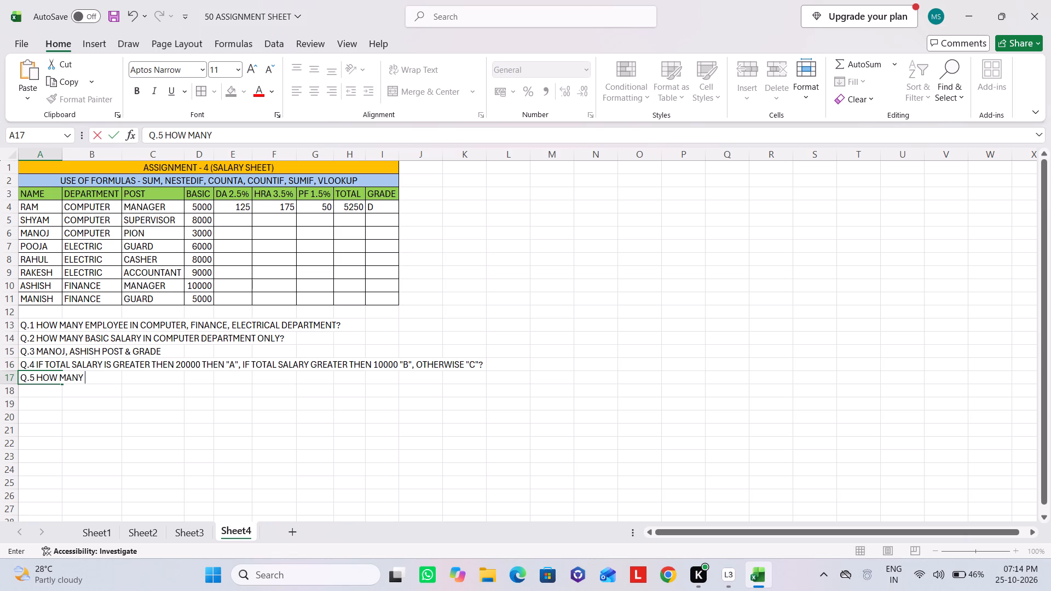
text(EMPLO)
text(YEE IS MANAGER)
key(space)
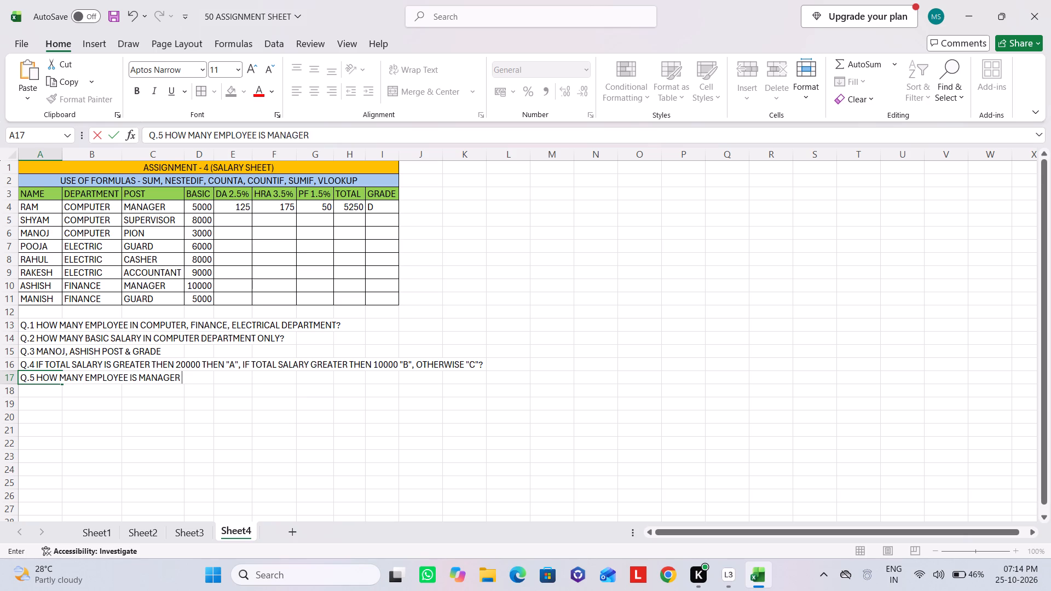
text(& GUARD)
key(ctrl+shift+slash)
key(shift+question)
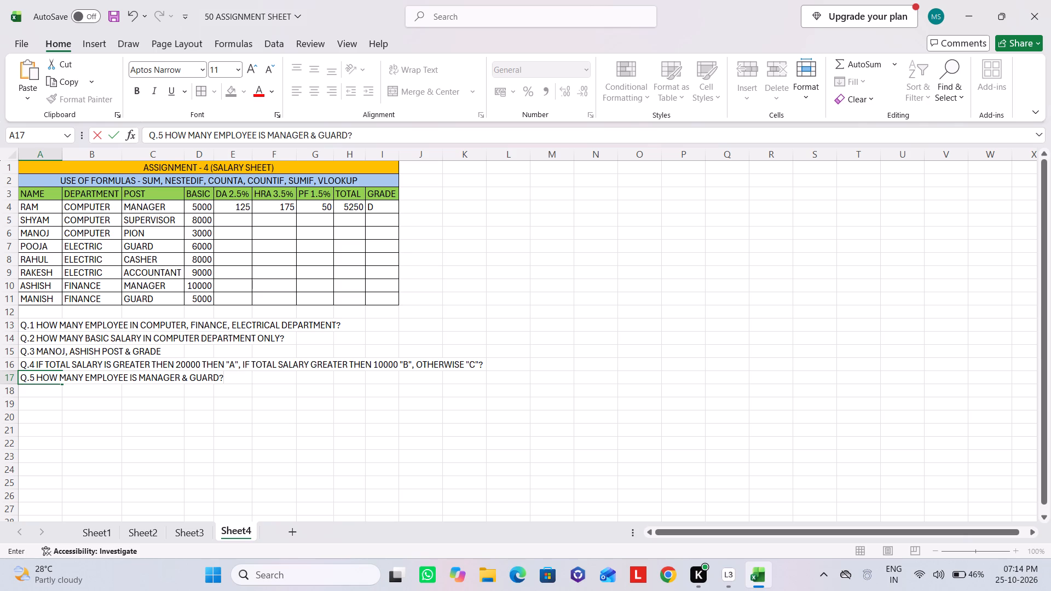